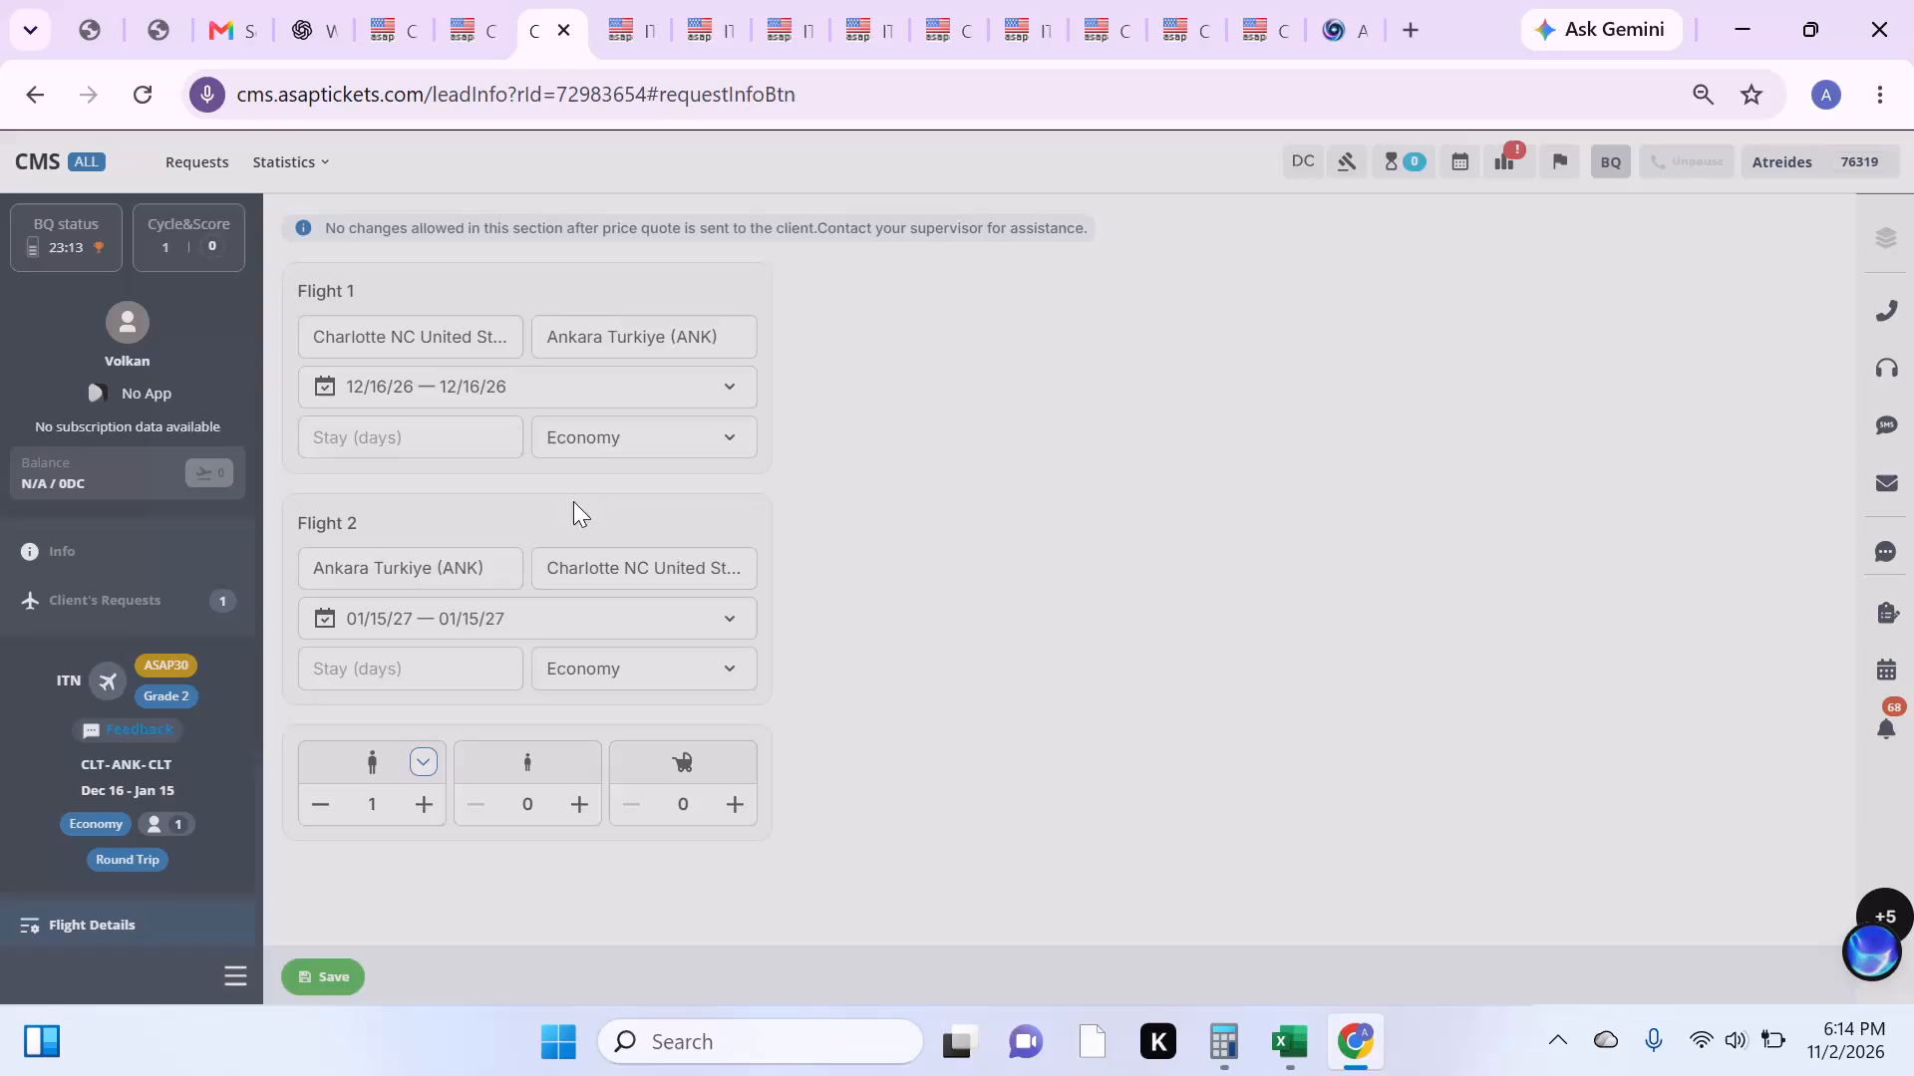
# Open the price quotes of the CLT-ANK-CLT round-trip request and start a new Pro Quote.
pyautogui.click(474, 28)
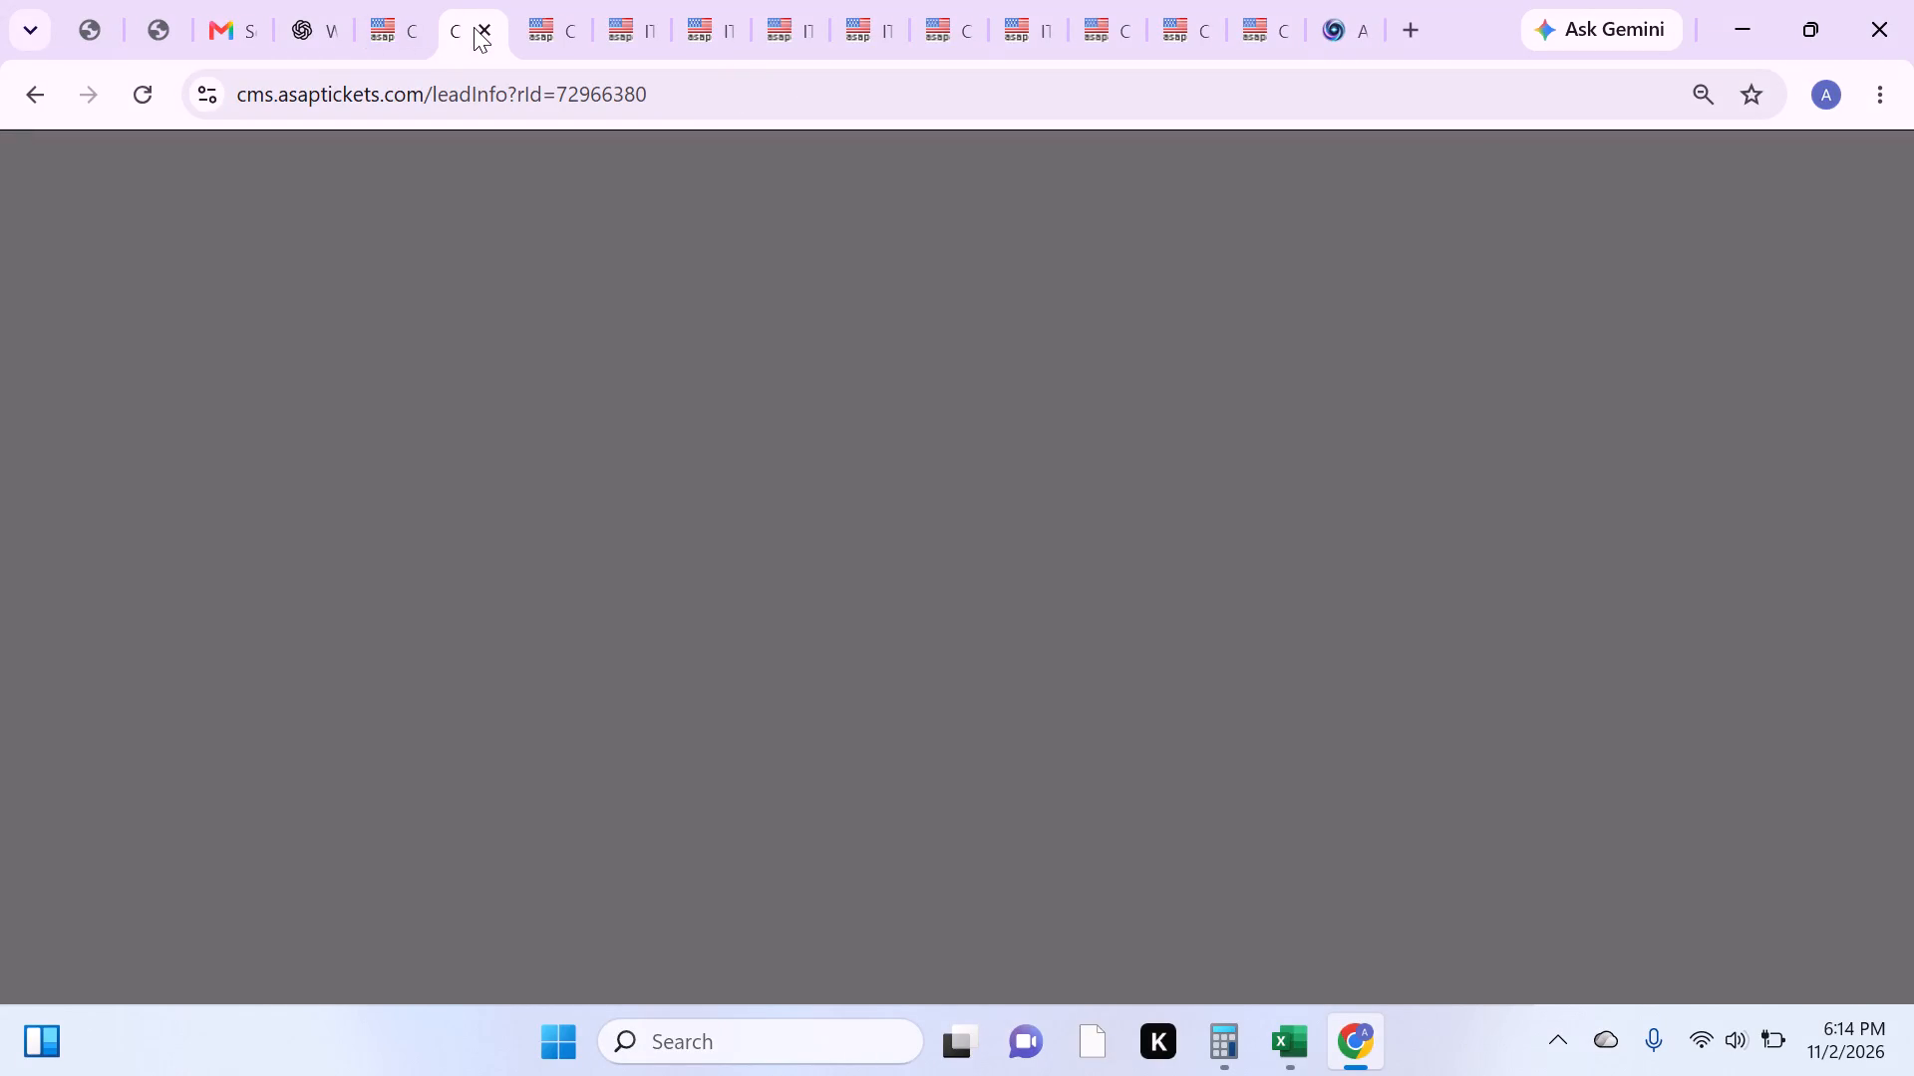
pyautogui.click(530, 12)
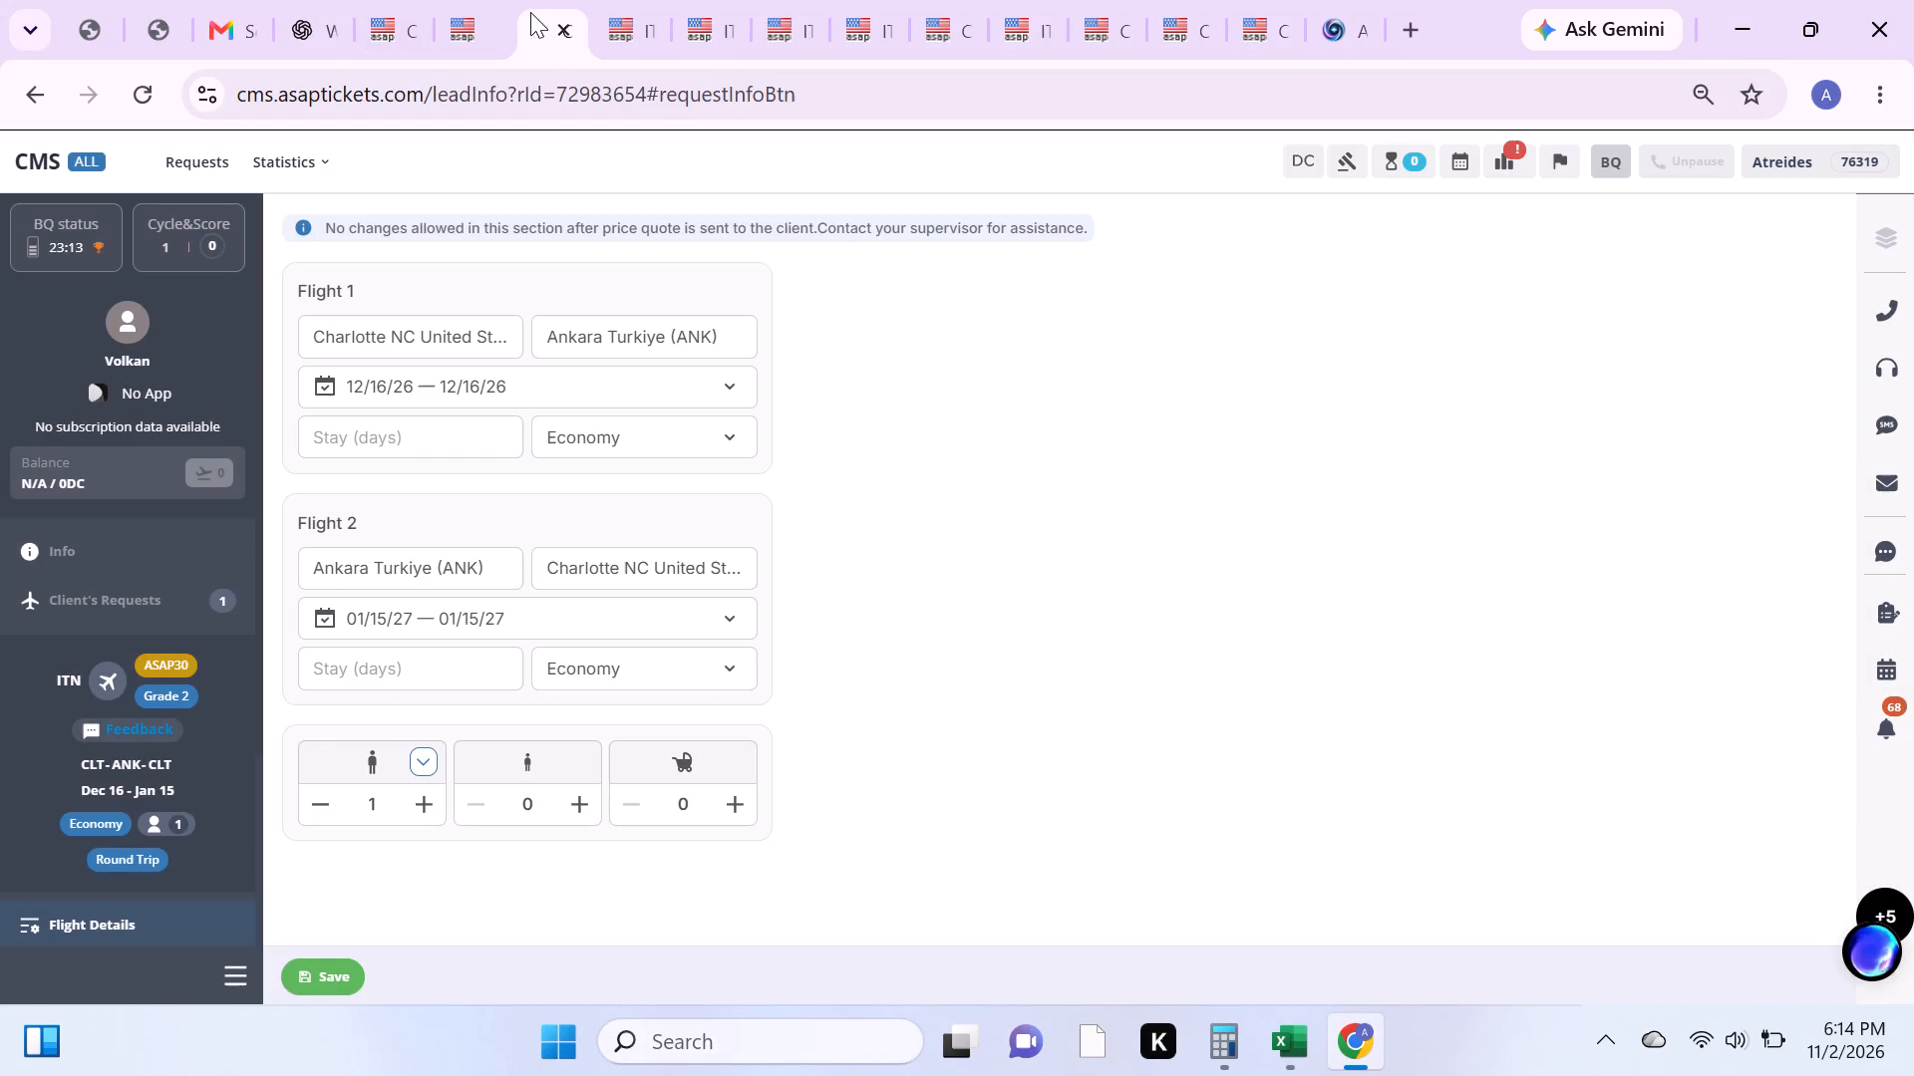
pyautogui.scroll(-2, 92, 854)
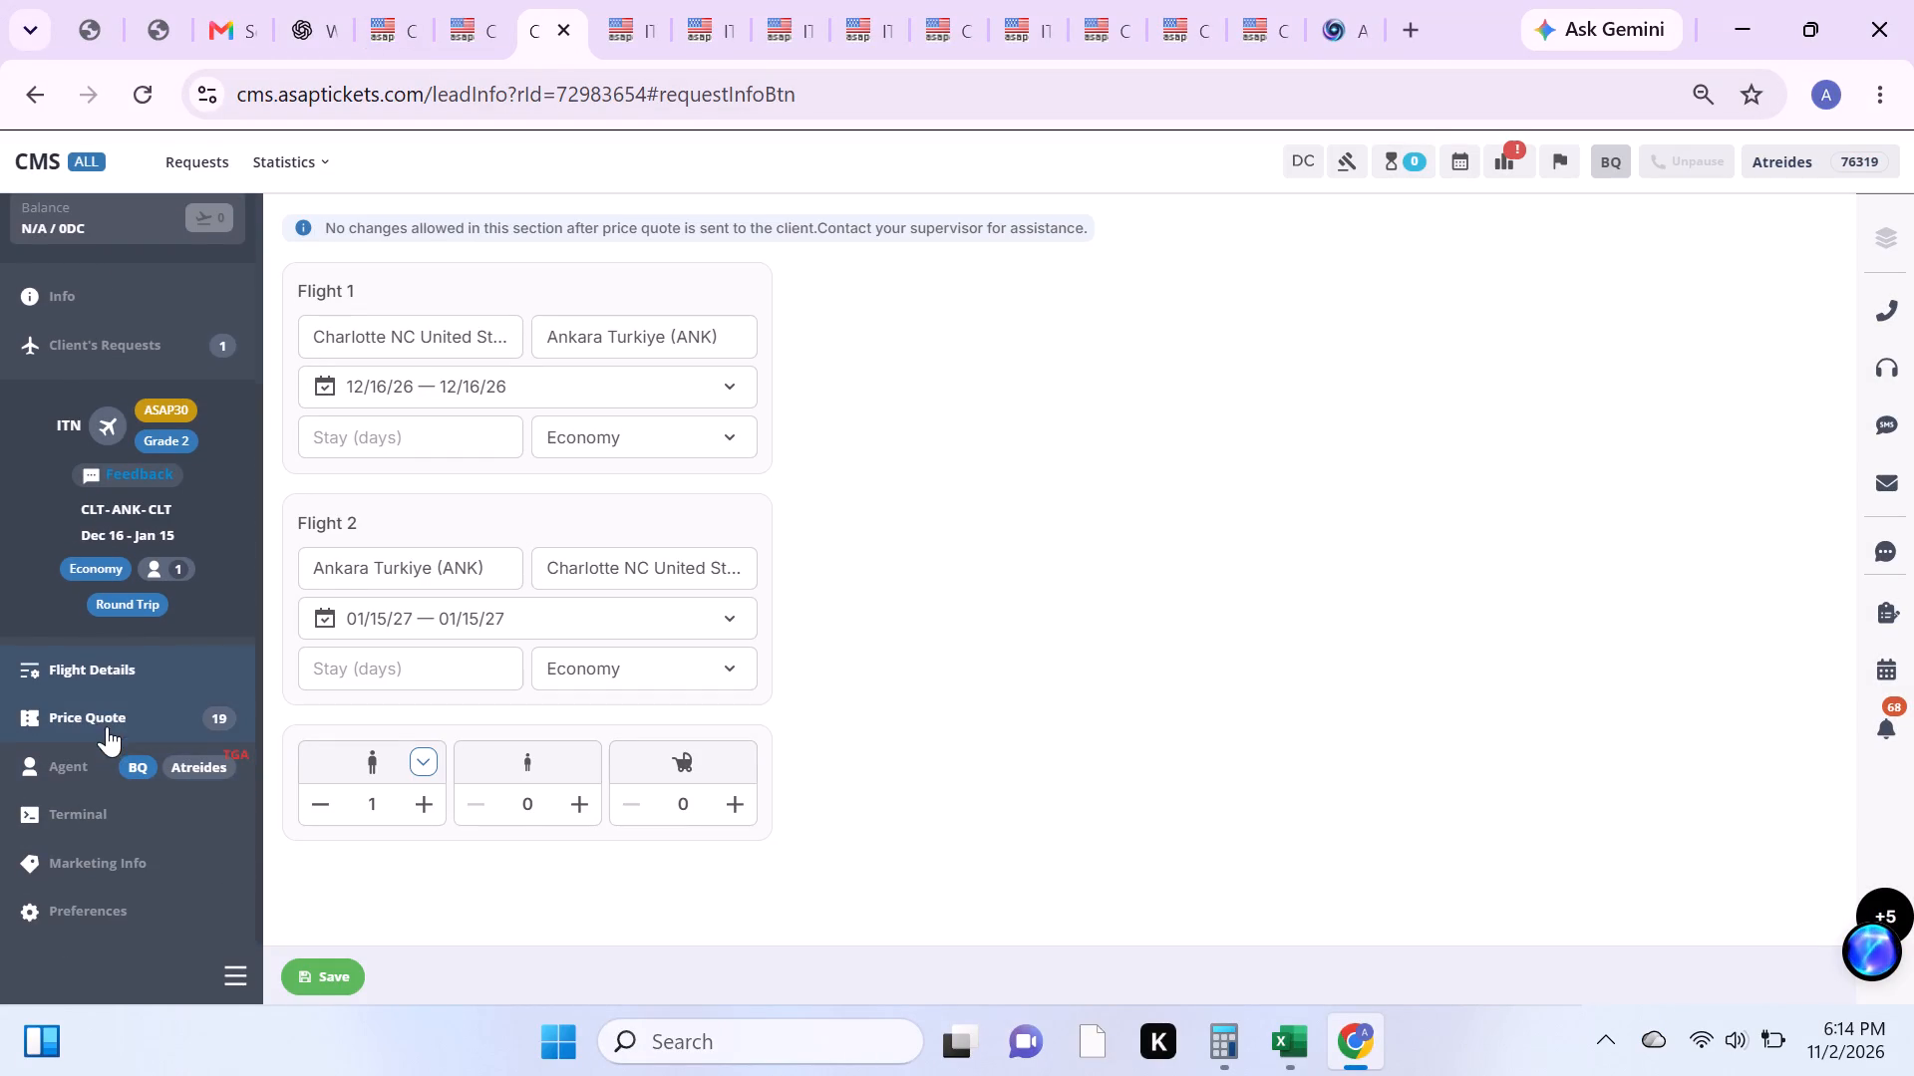
pyautogui.click(108, 726)
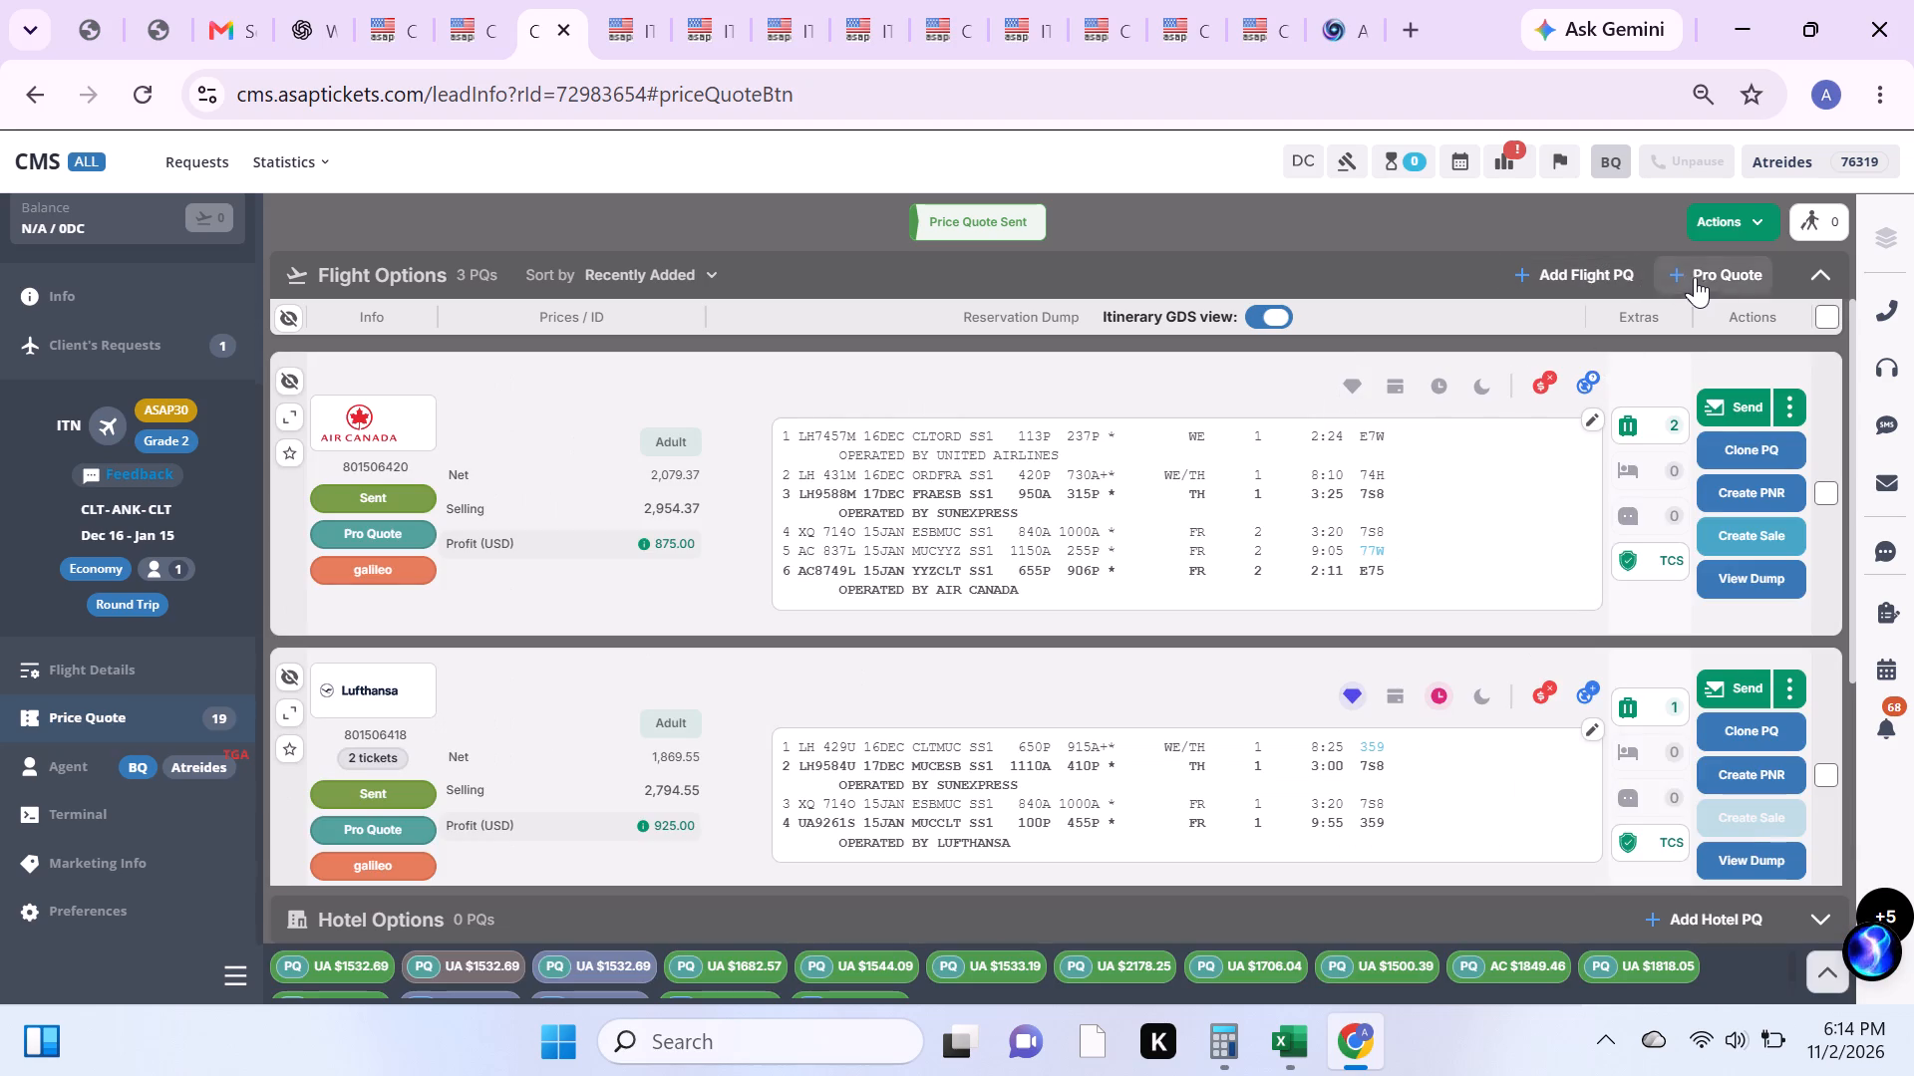
pyautogui.click(1703, 280)
# Switch to the next open lead request after the CLT-ANK-CLT one.
pyautogui.click(618, 0)
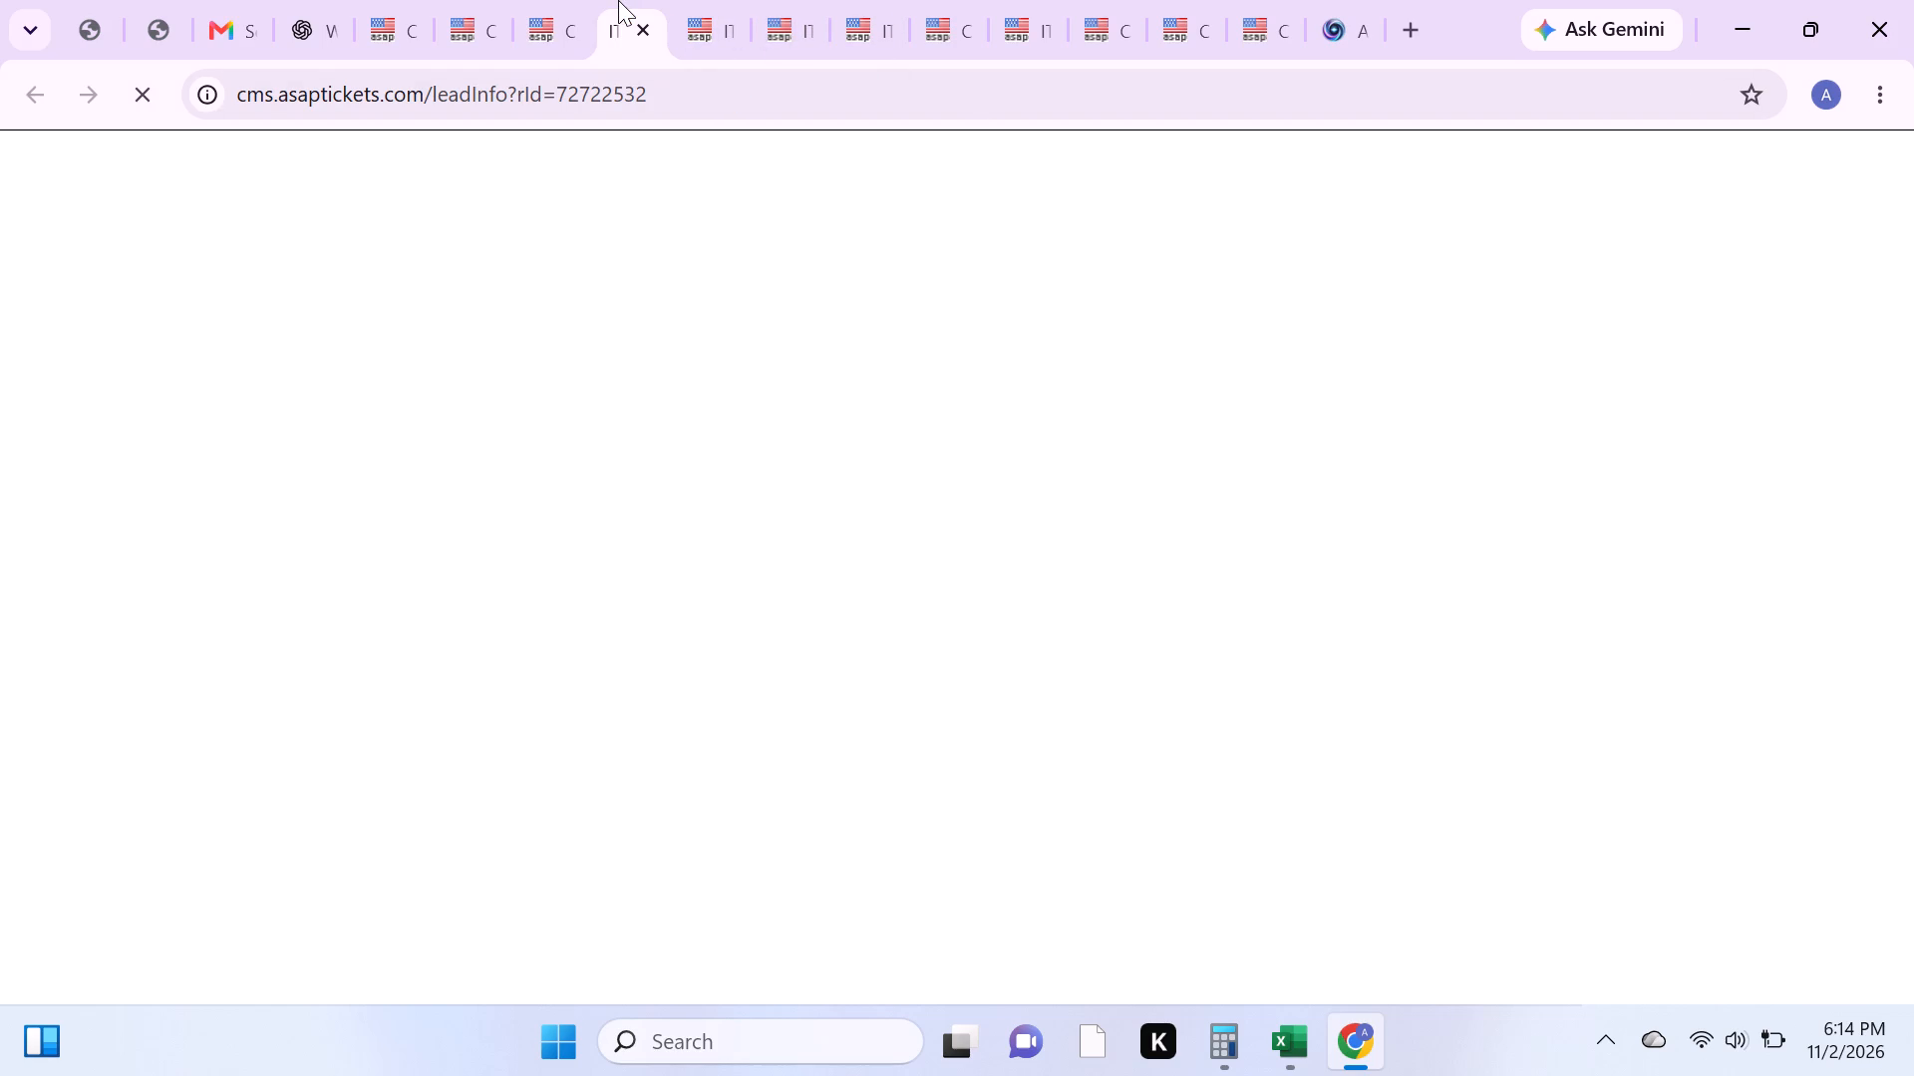
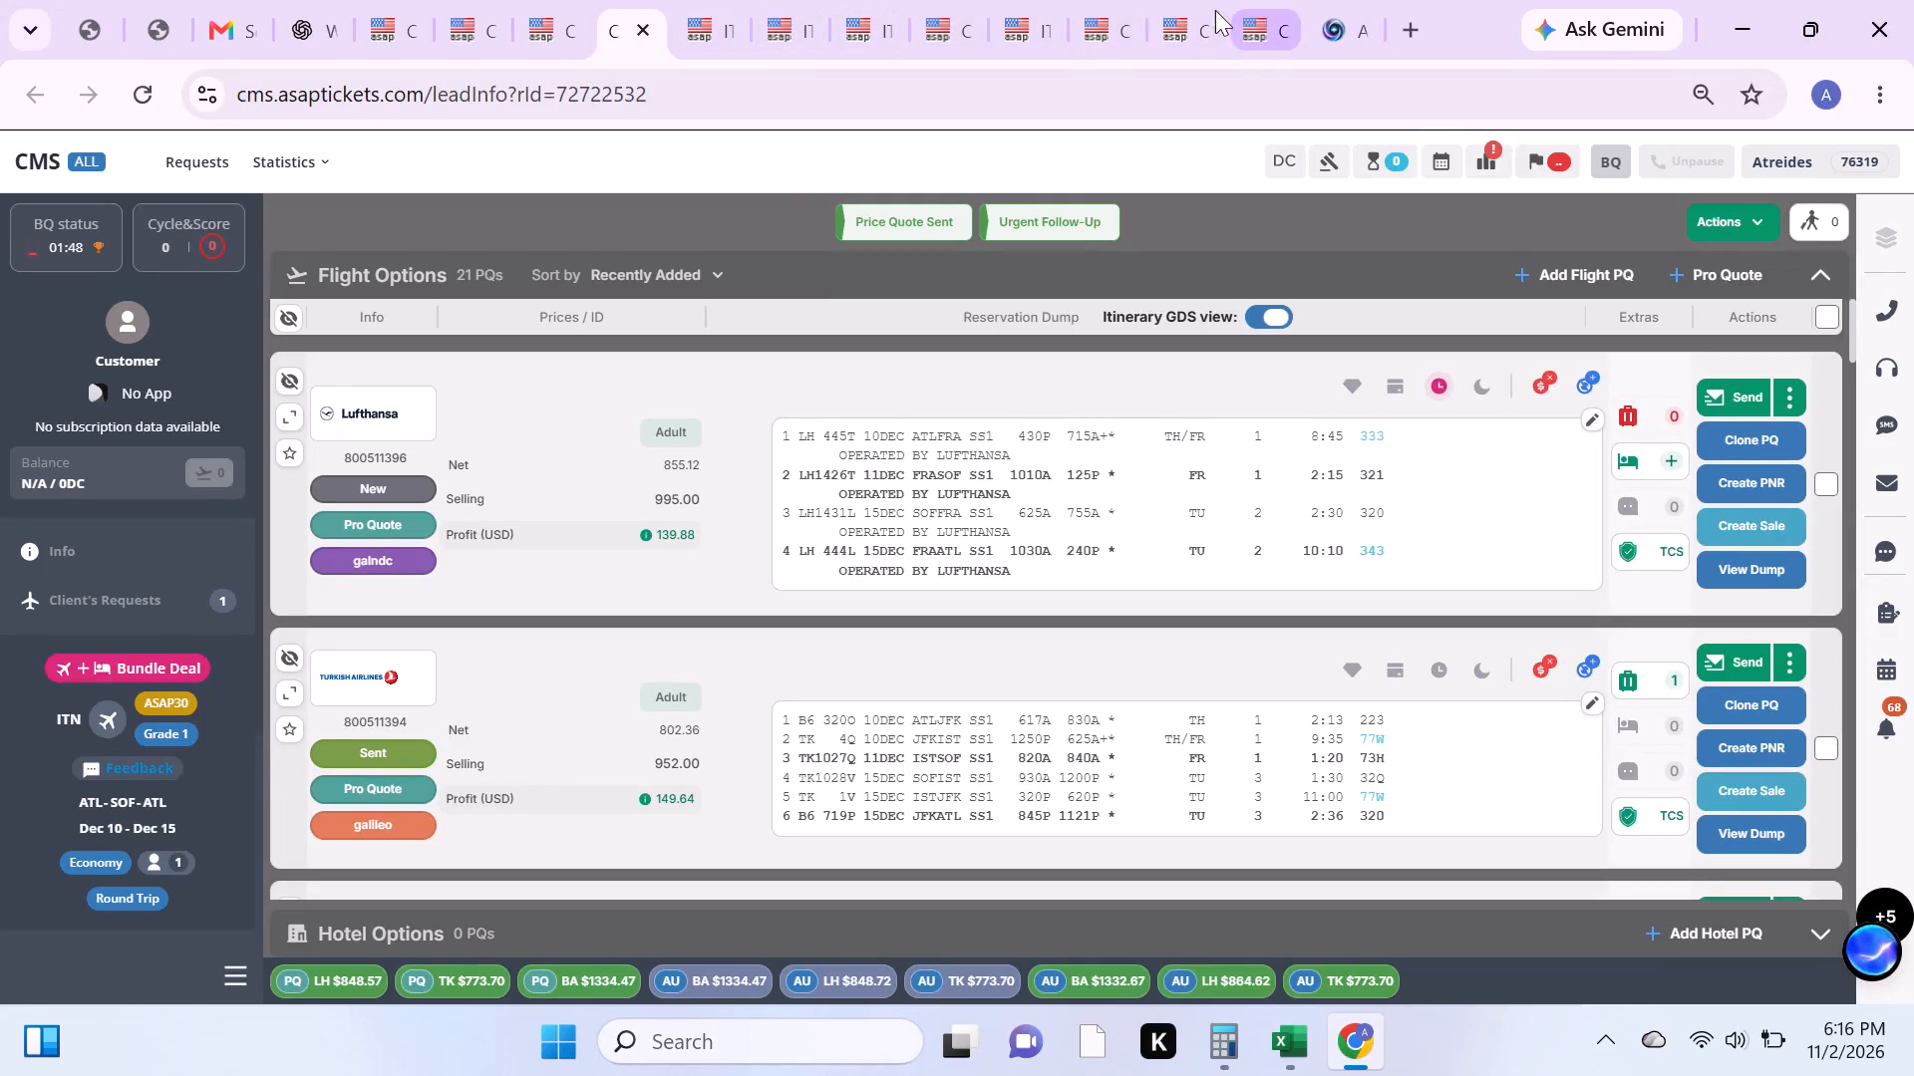
# Switch to the open MSY-LOS-MSY lead request, call its client from the call history, and accept the click-to-call in the SoftPhone.
pyautogui.click(1179, 25)
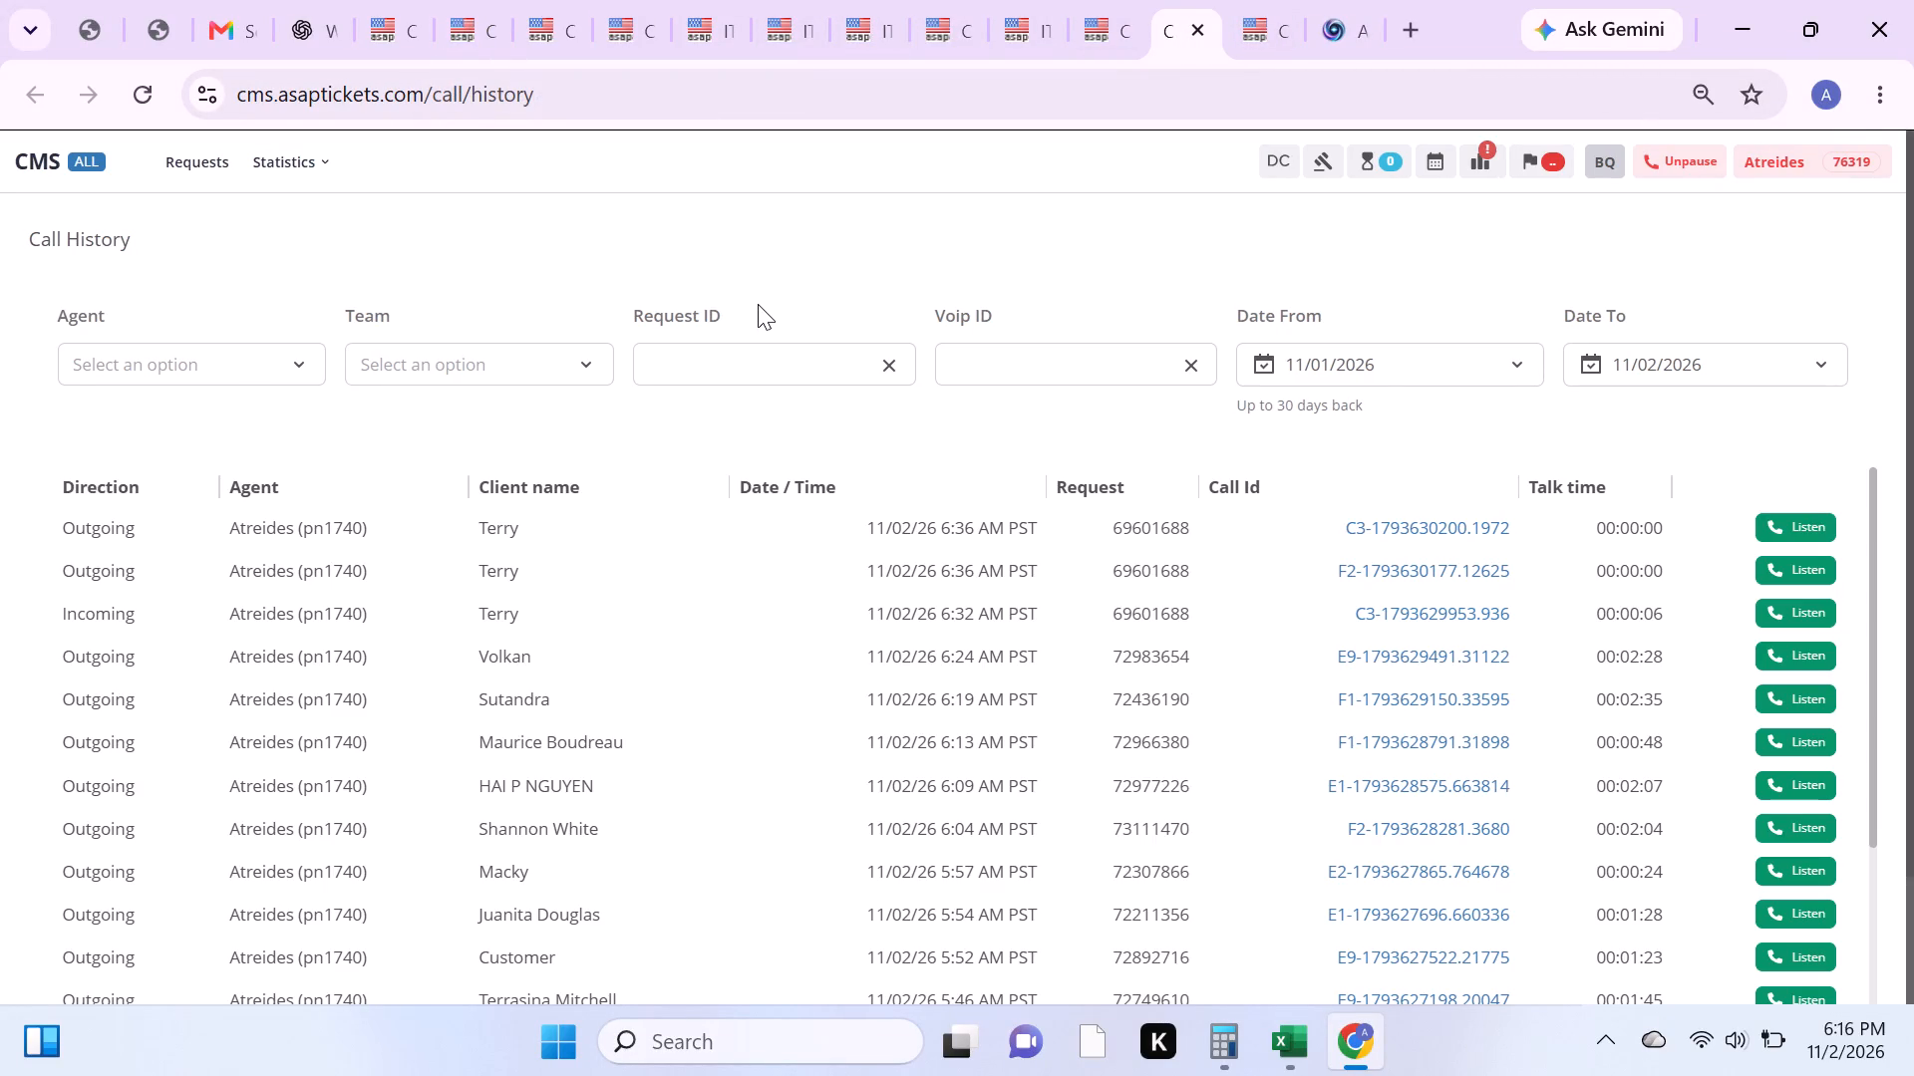
pyautogui.click(1095, 46)
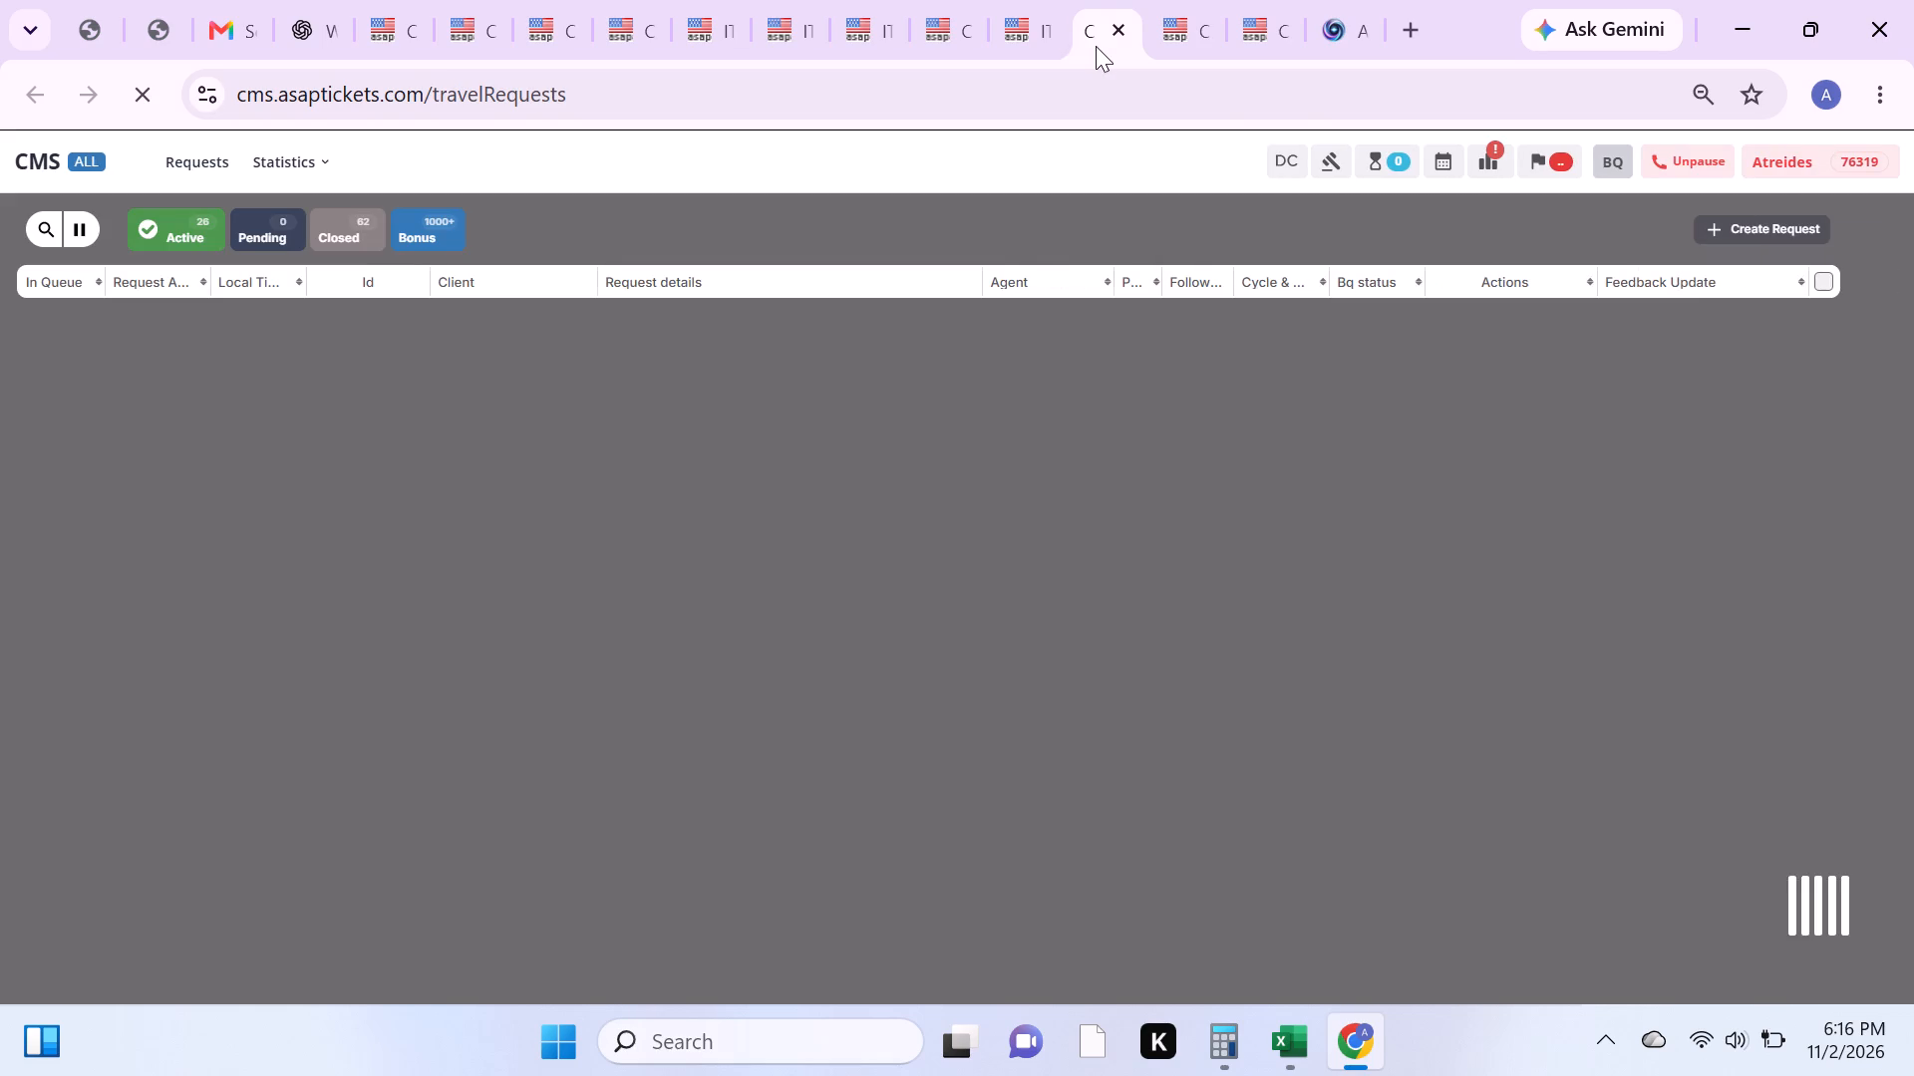
pyautogui.click(1181, 26)
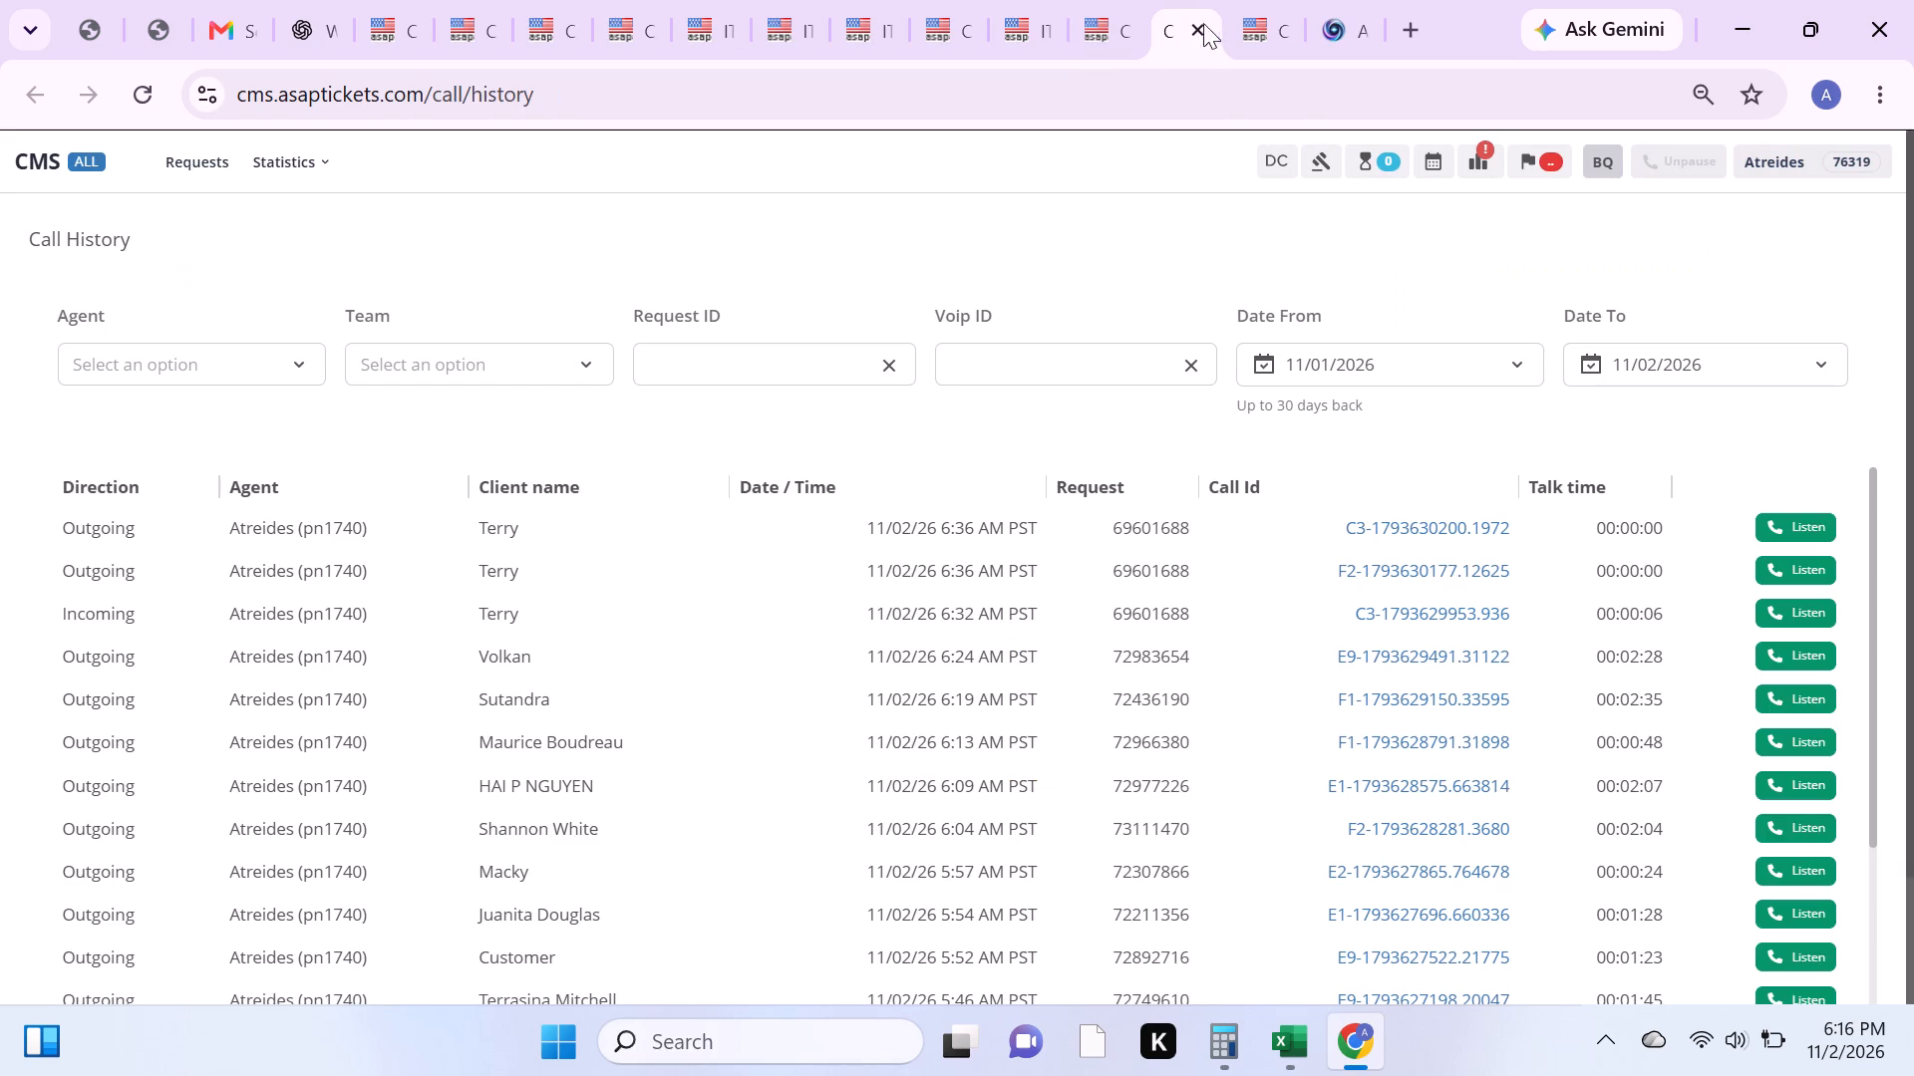
pyautogui.click(1230, 24)
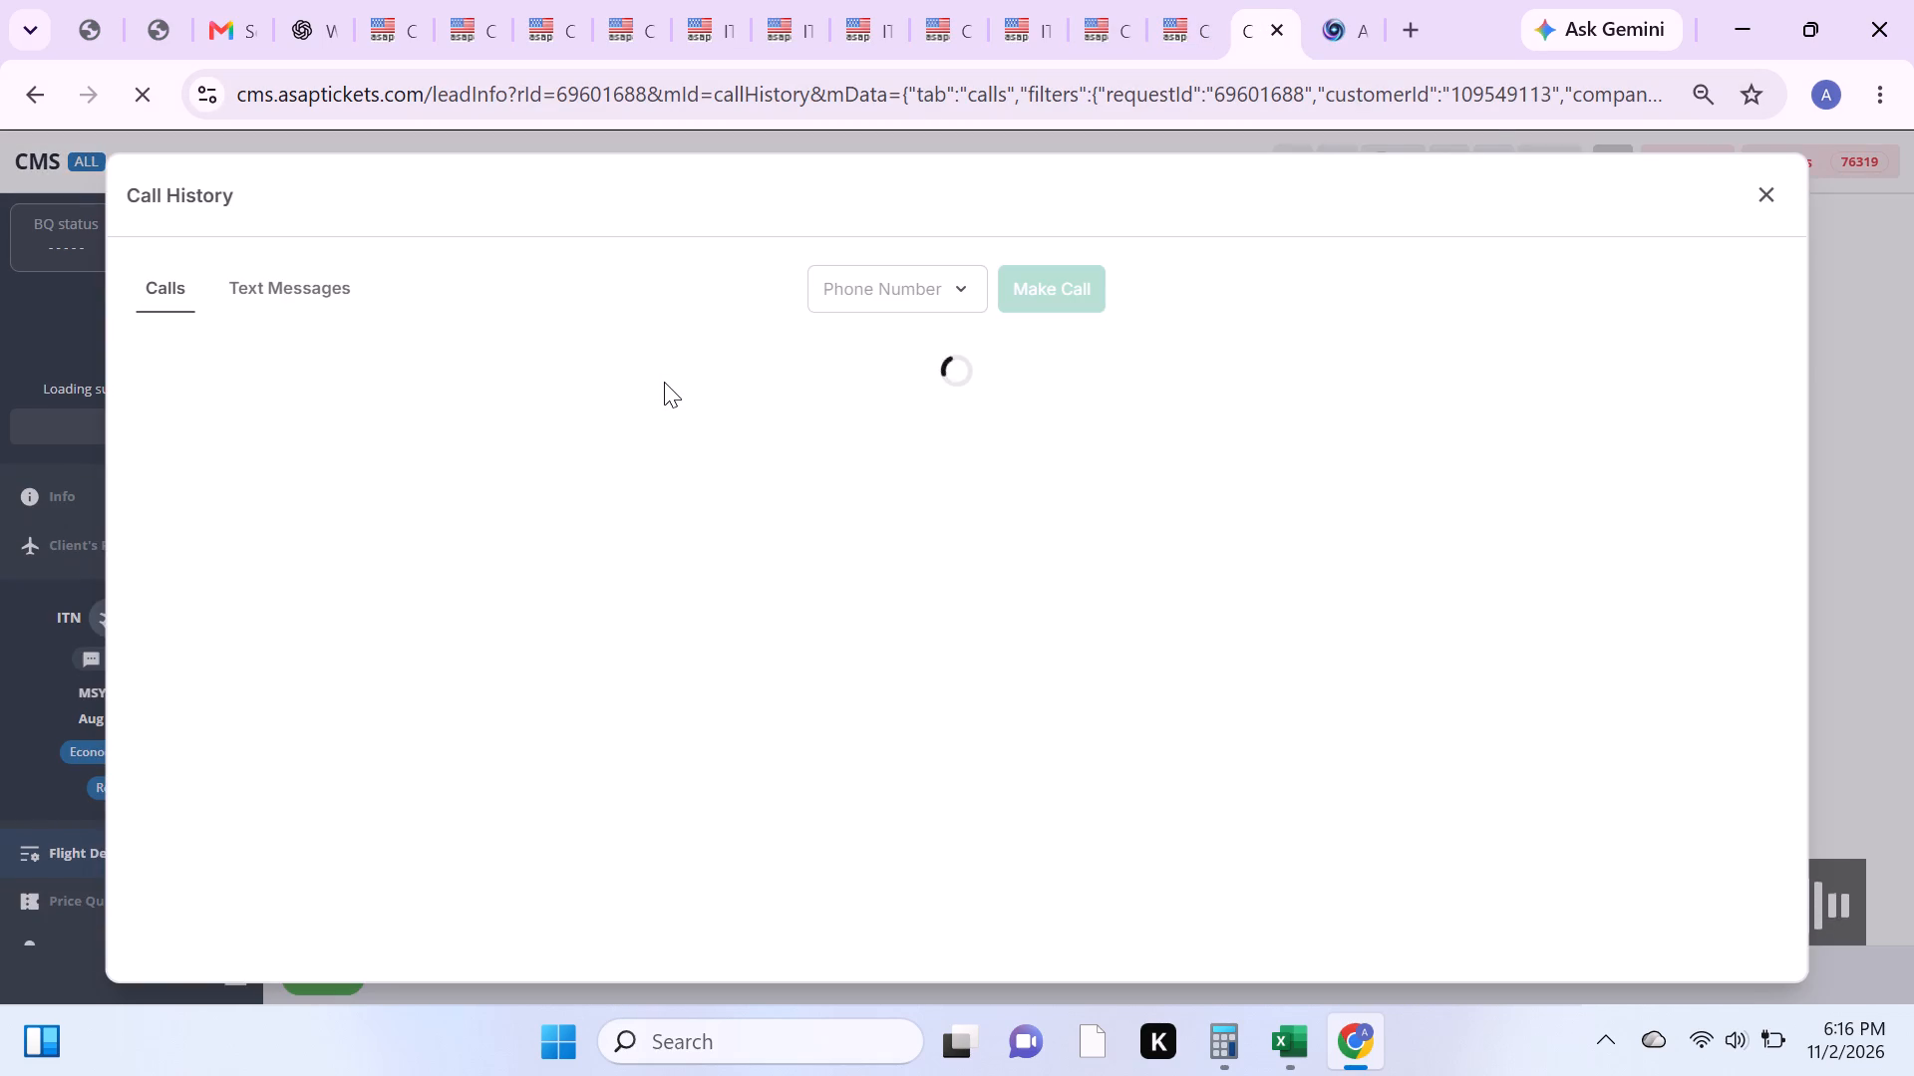
pyautogui.click(1069, 276)
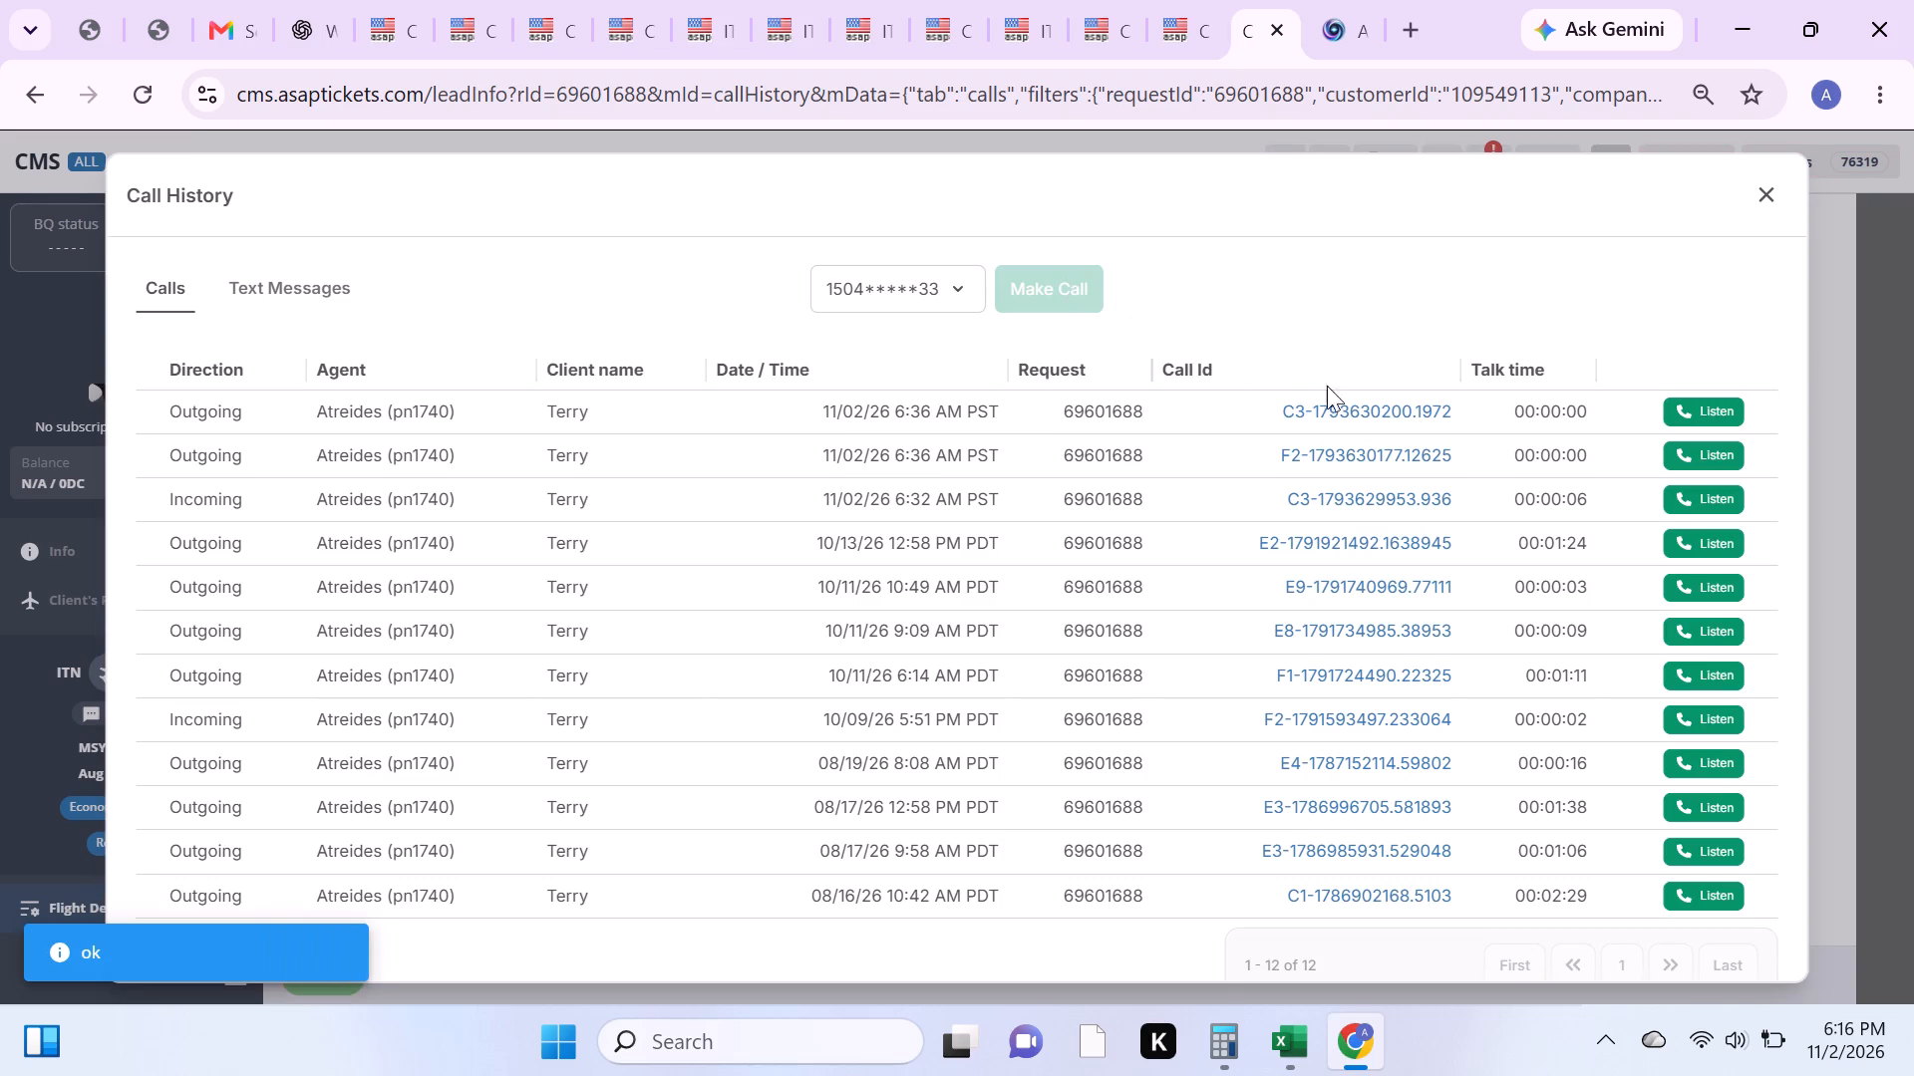
pyautogui.click(1769, 187)
pyautogui.click(1883, 381)
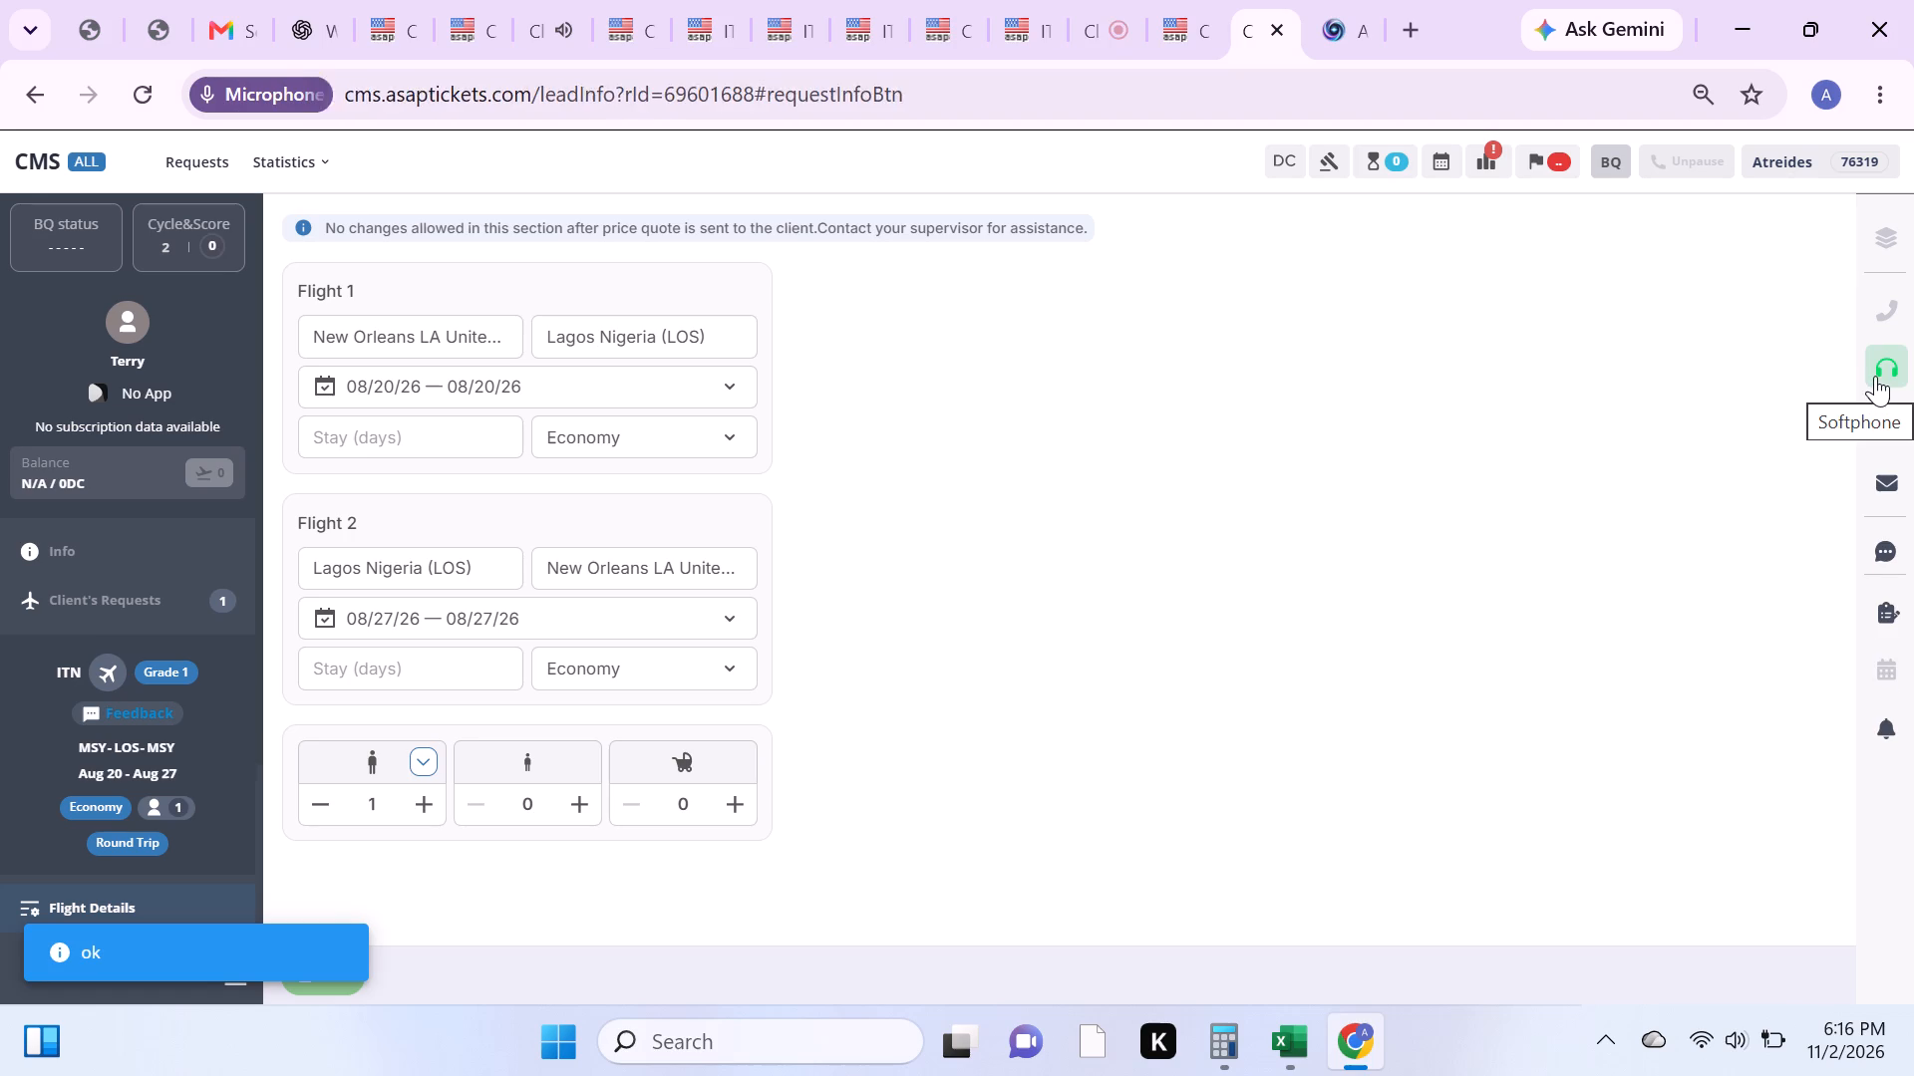
pyautogui.click(1878, 372)
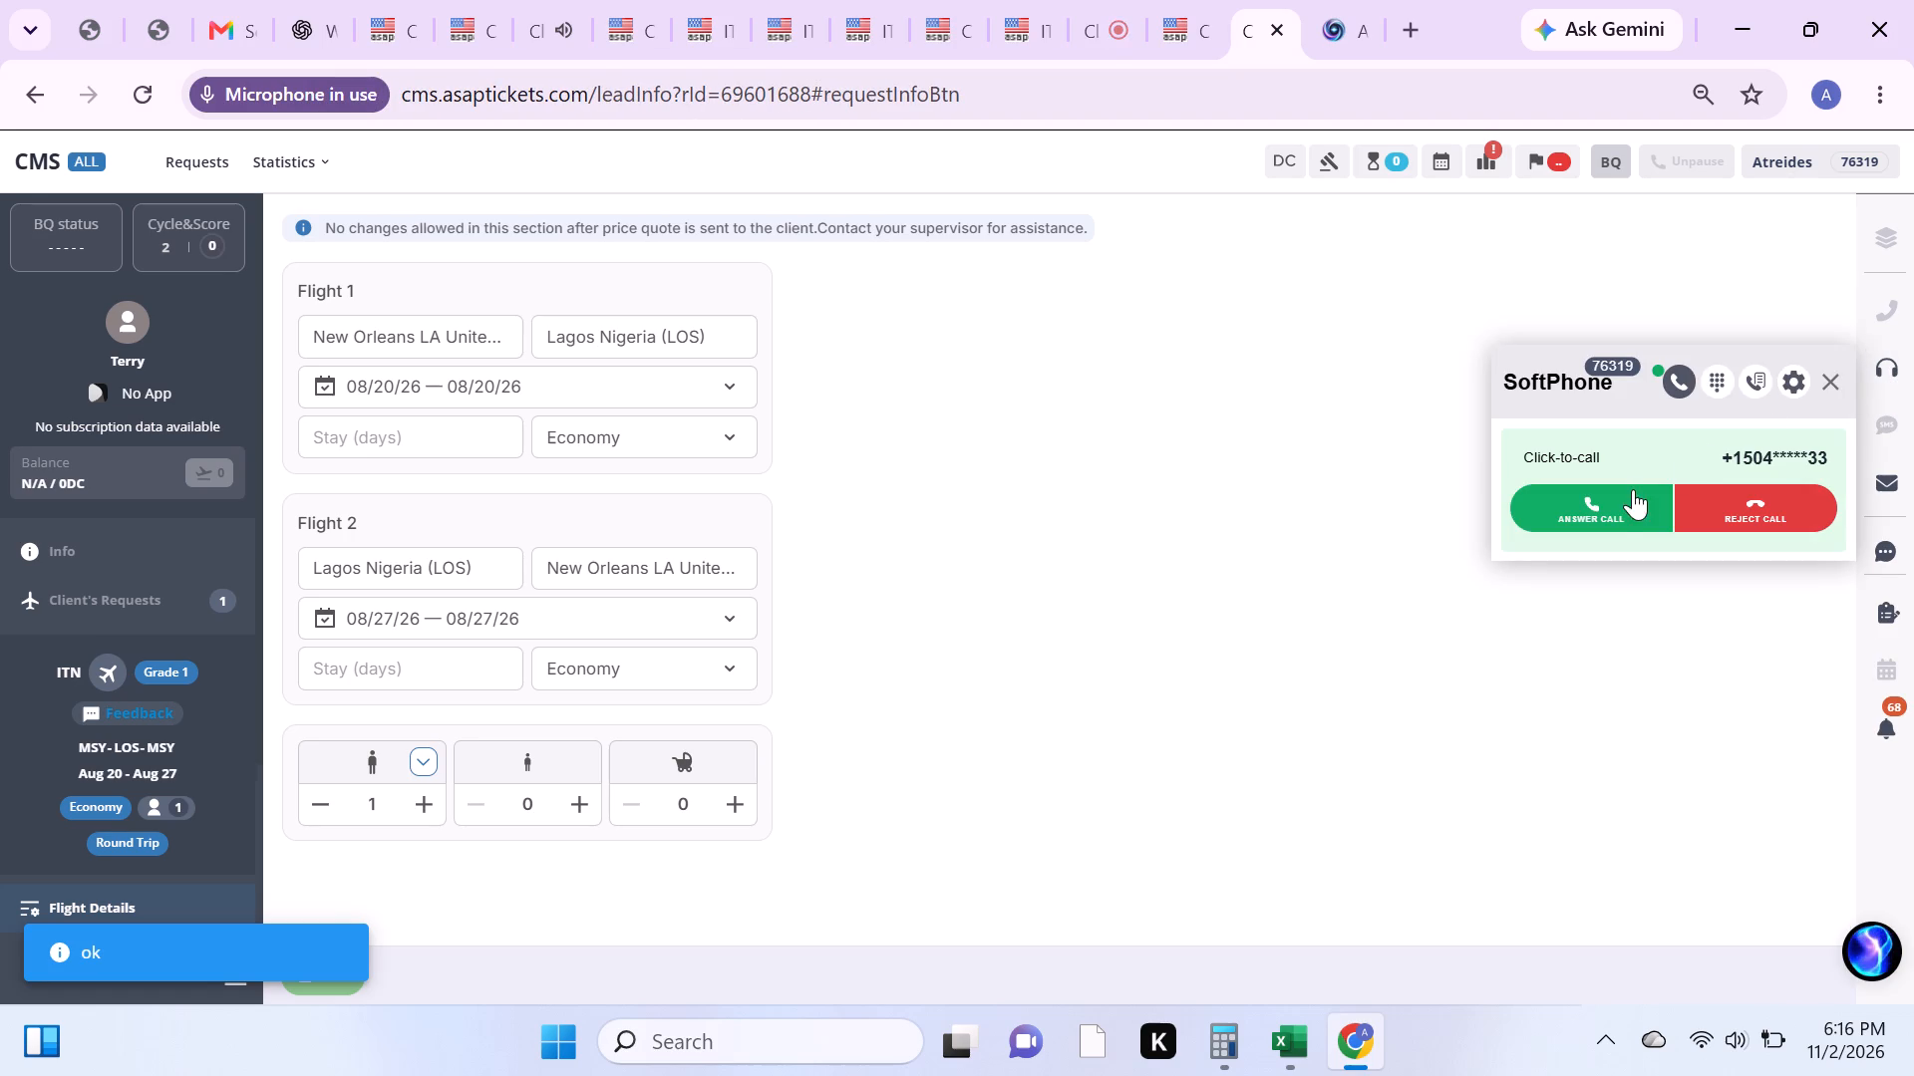
pyautogui.click(1607, 508)
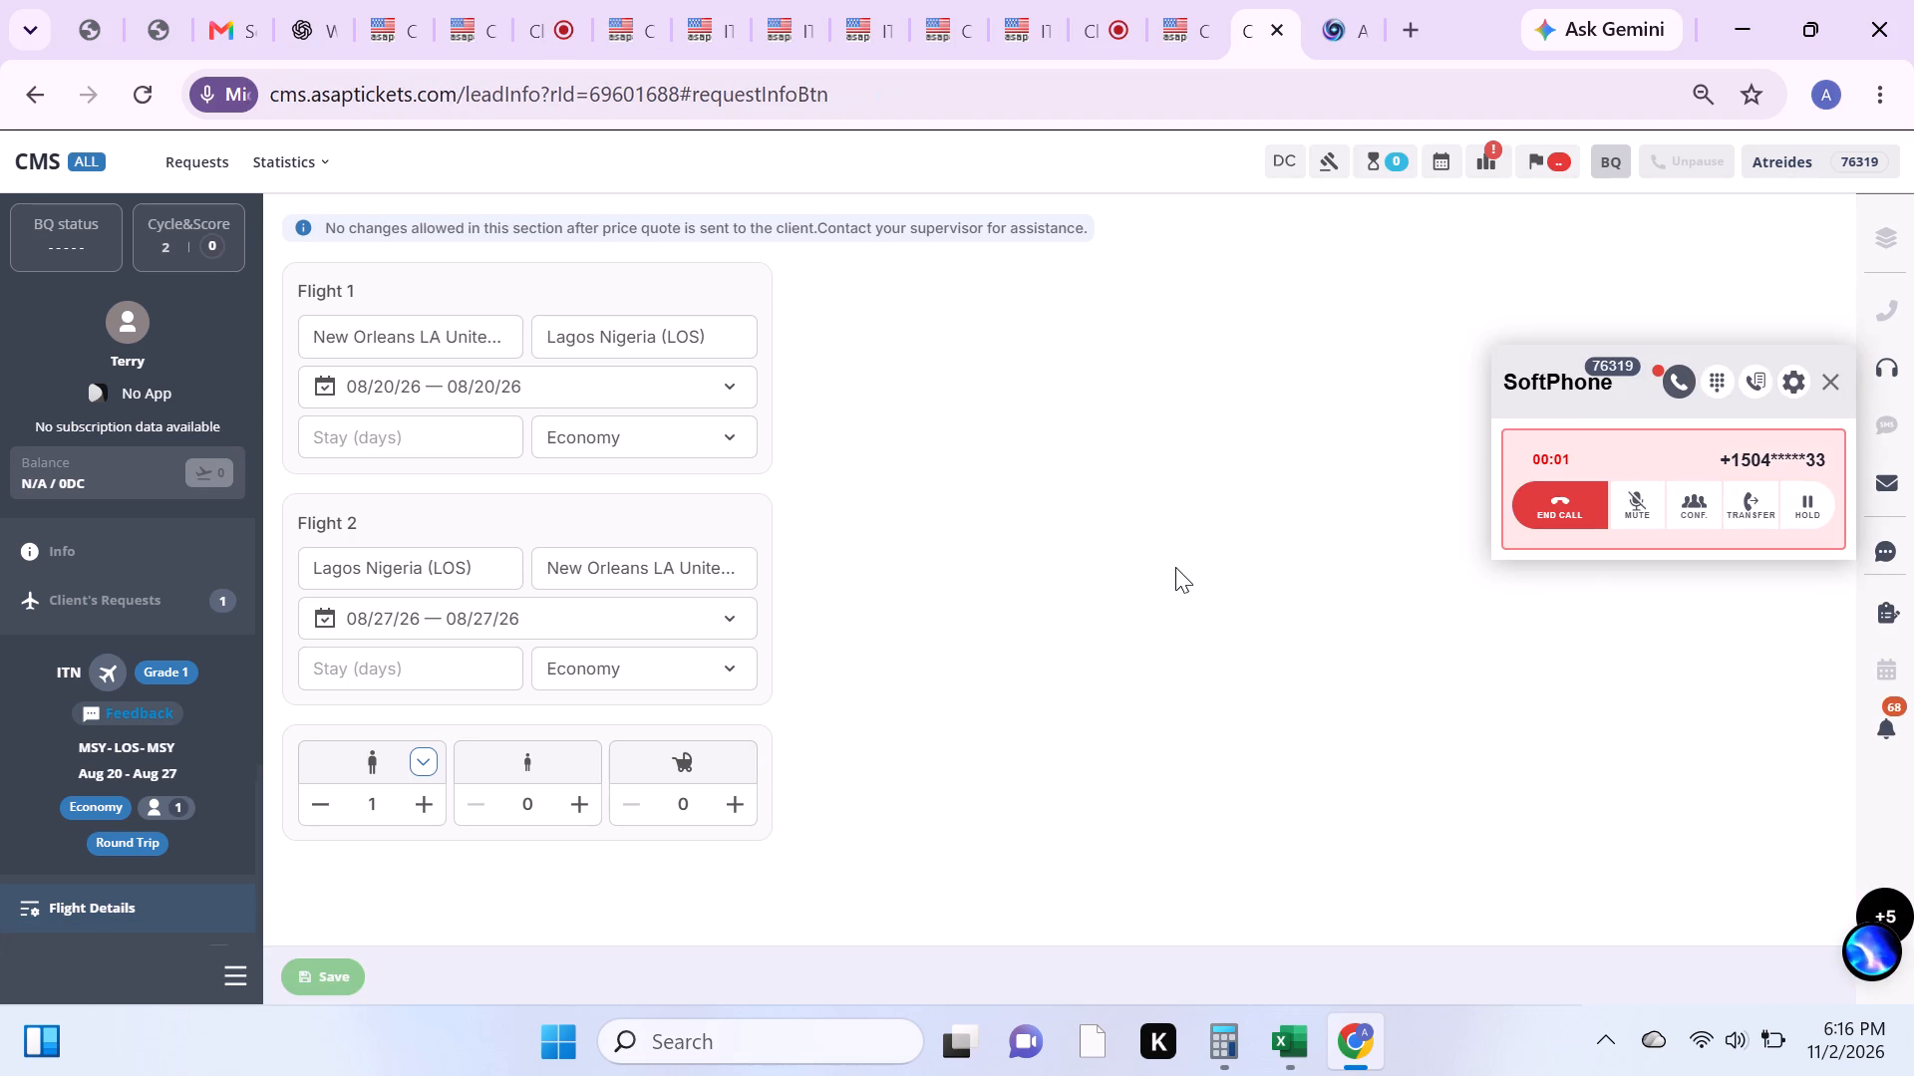
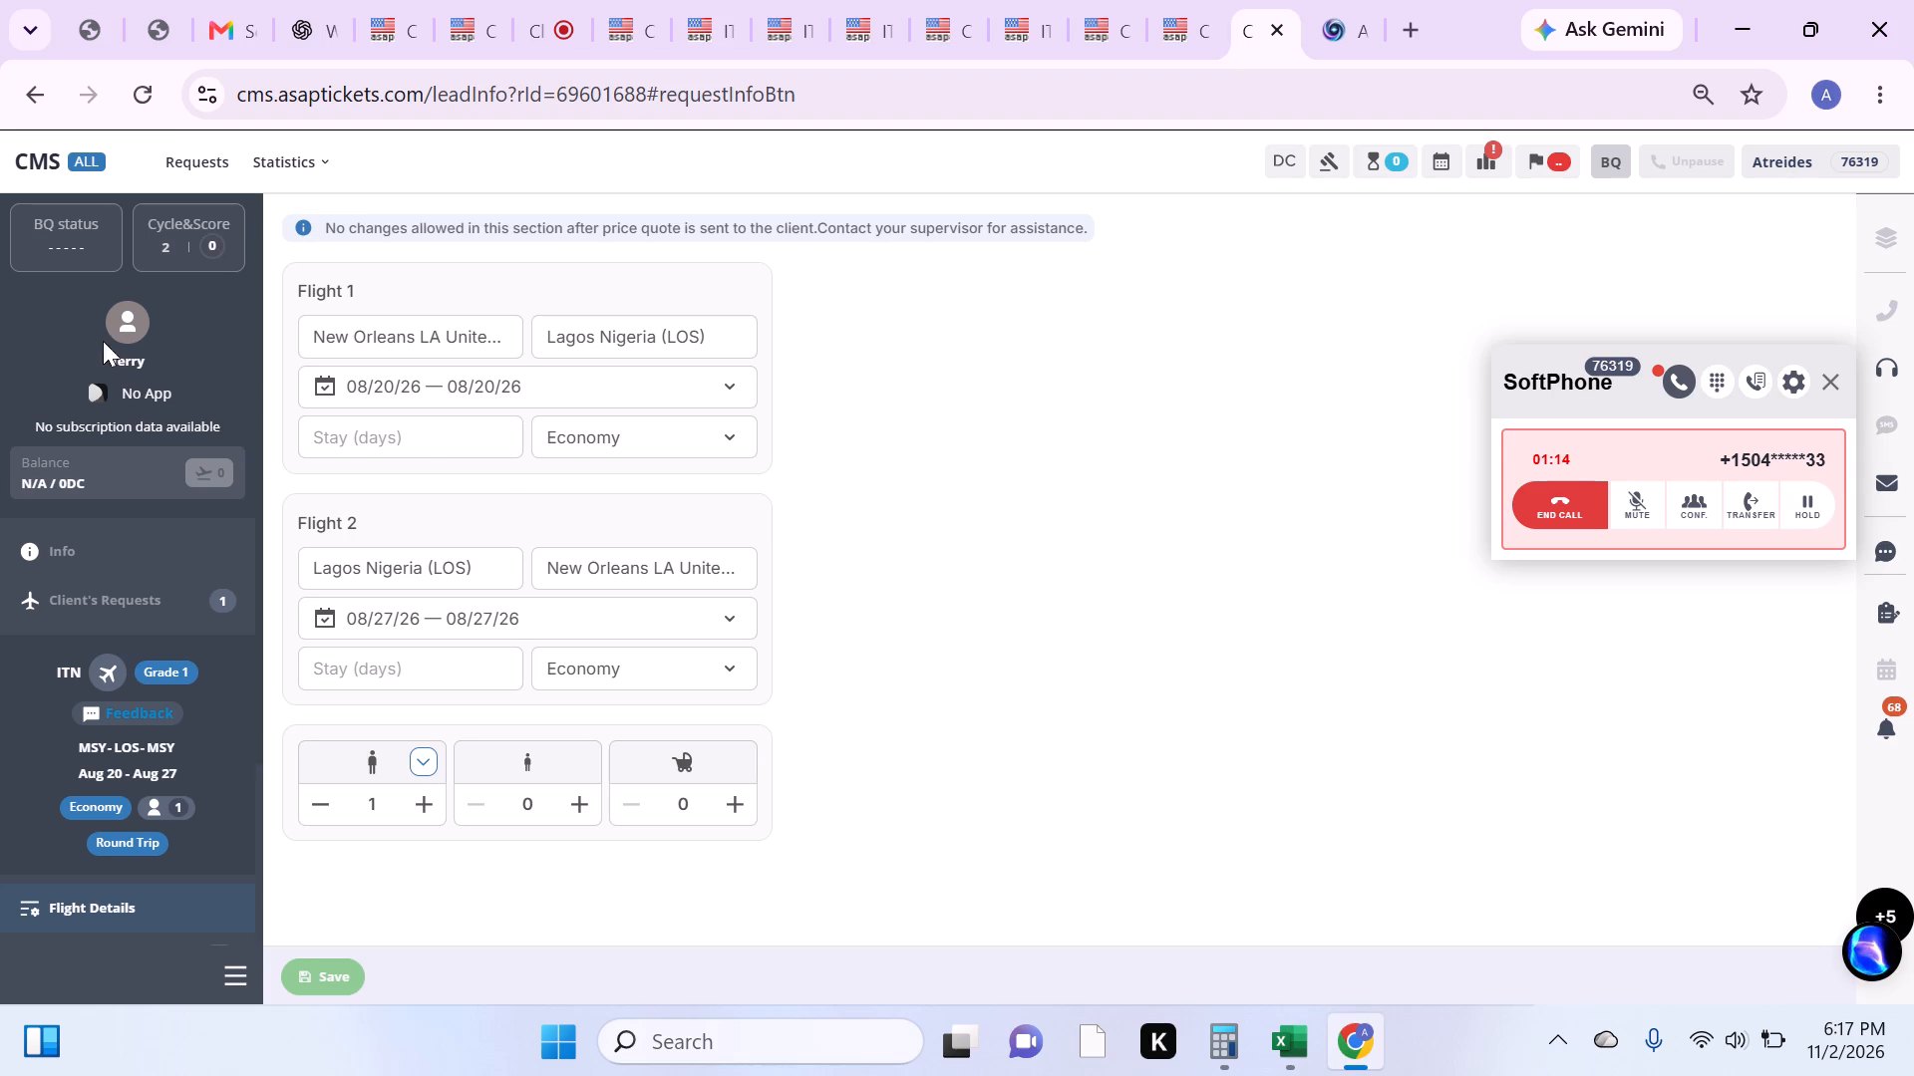
# Mute the ongoing call and prepare a new email to the MSY-LOS-MSY client from the "We have new contracts" template.
pyautogui.click(253, 600)
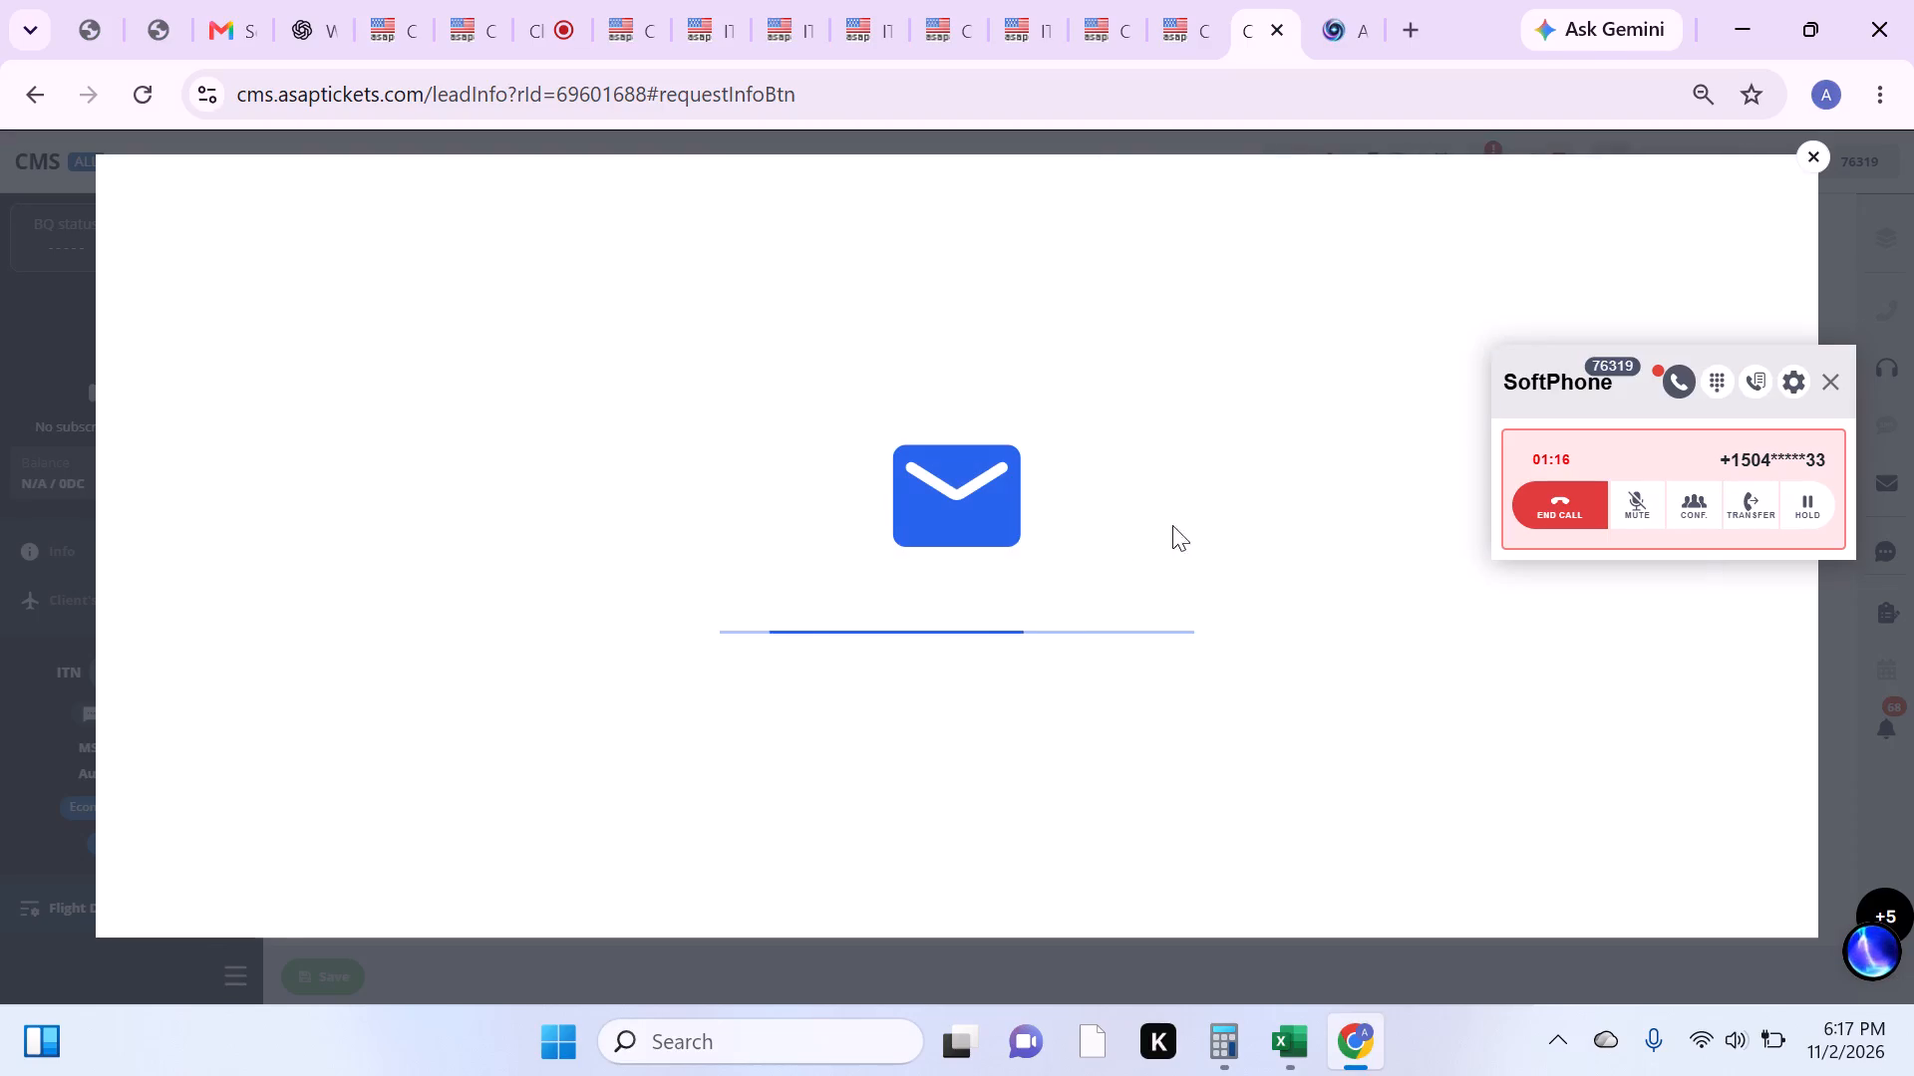
pyautogui.click(1630, 510)
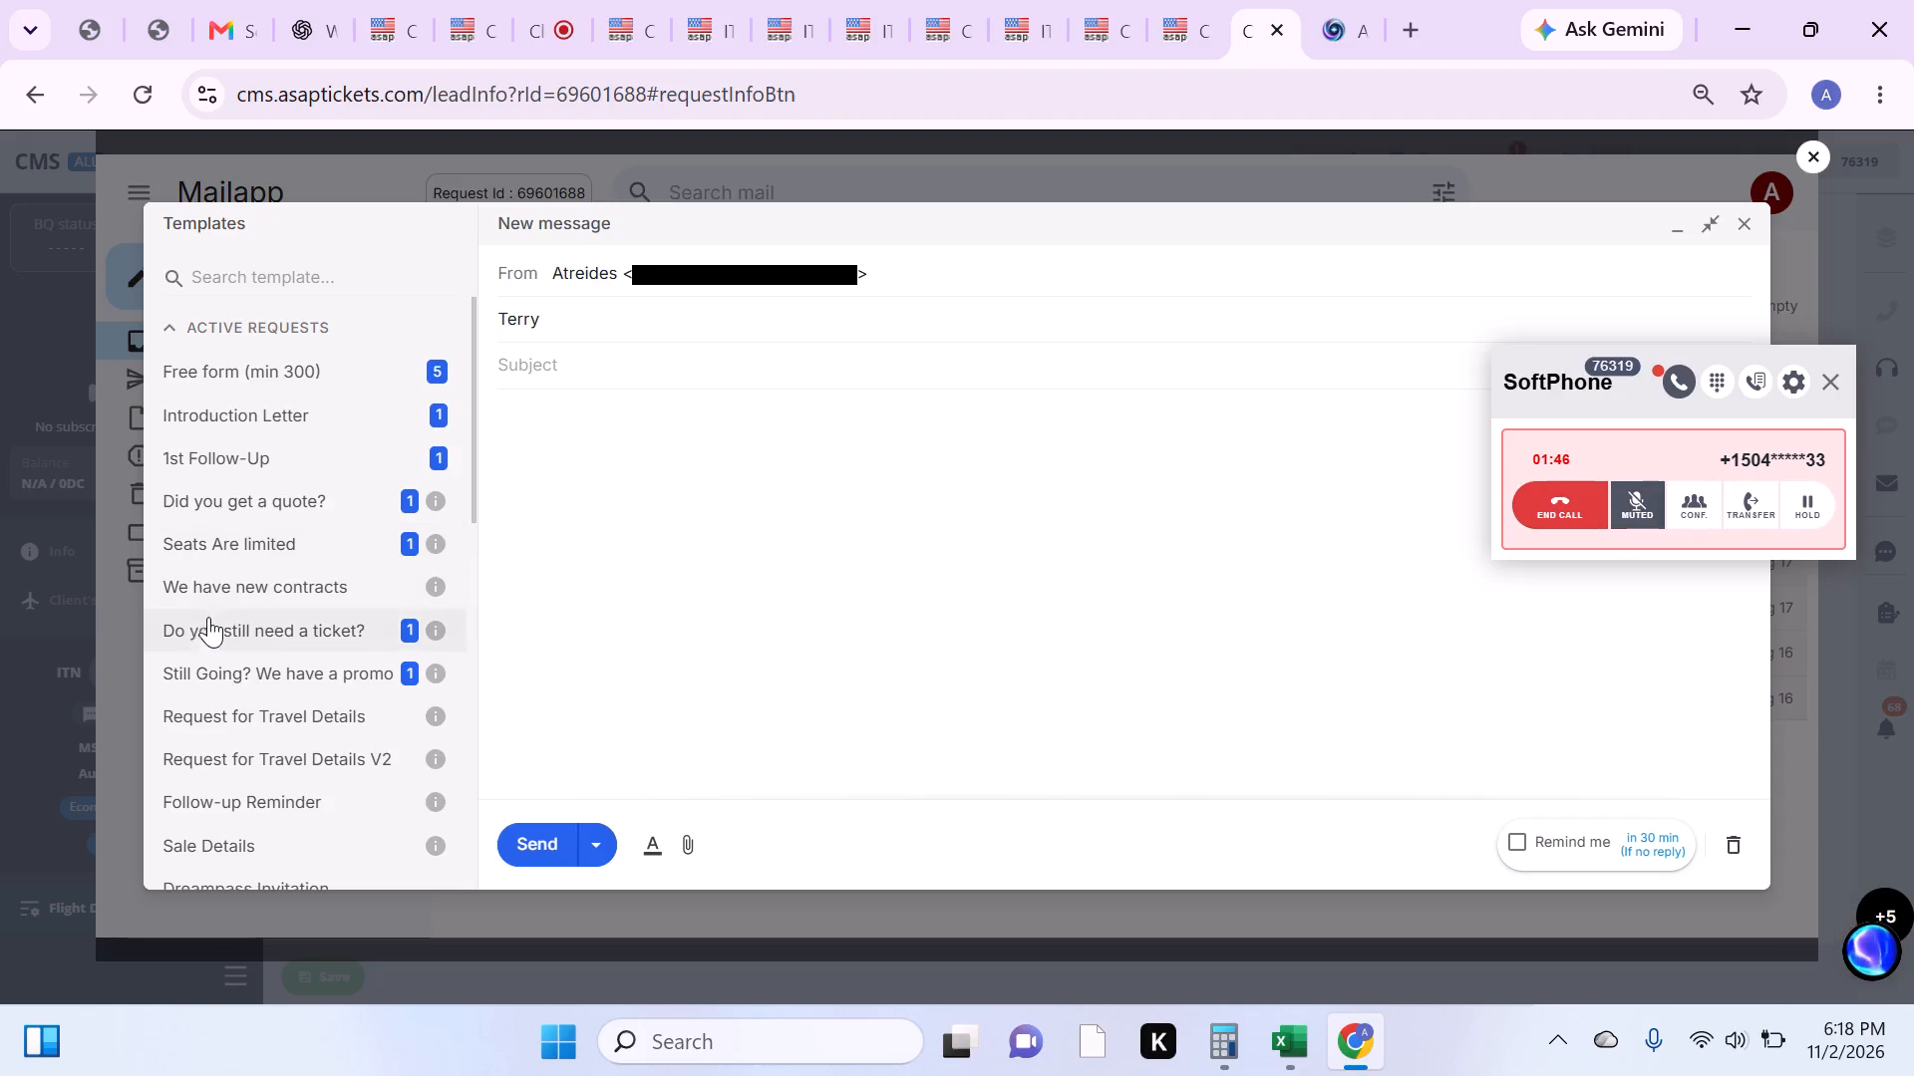
pyautogui.click(226, 598)
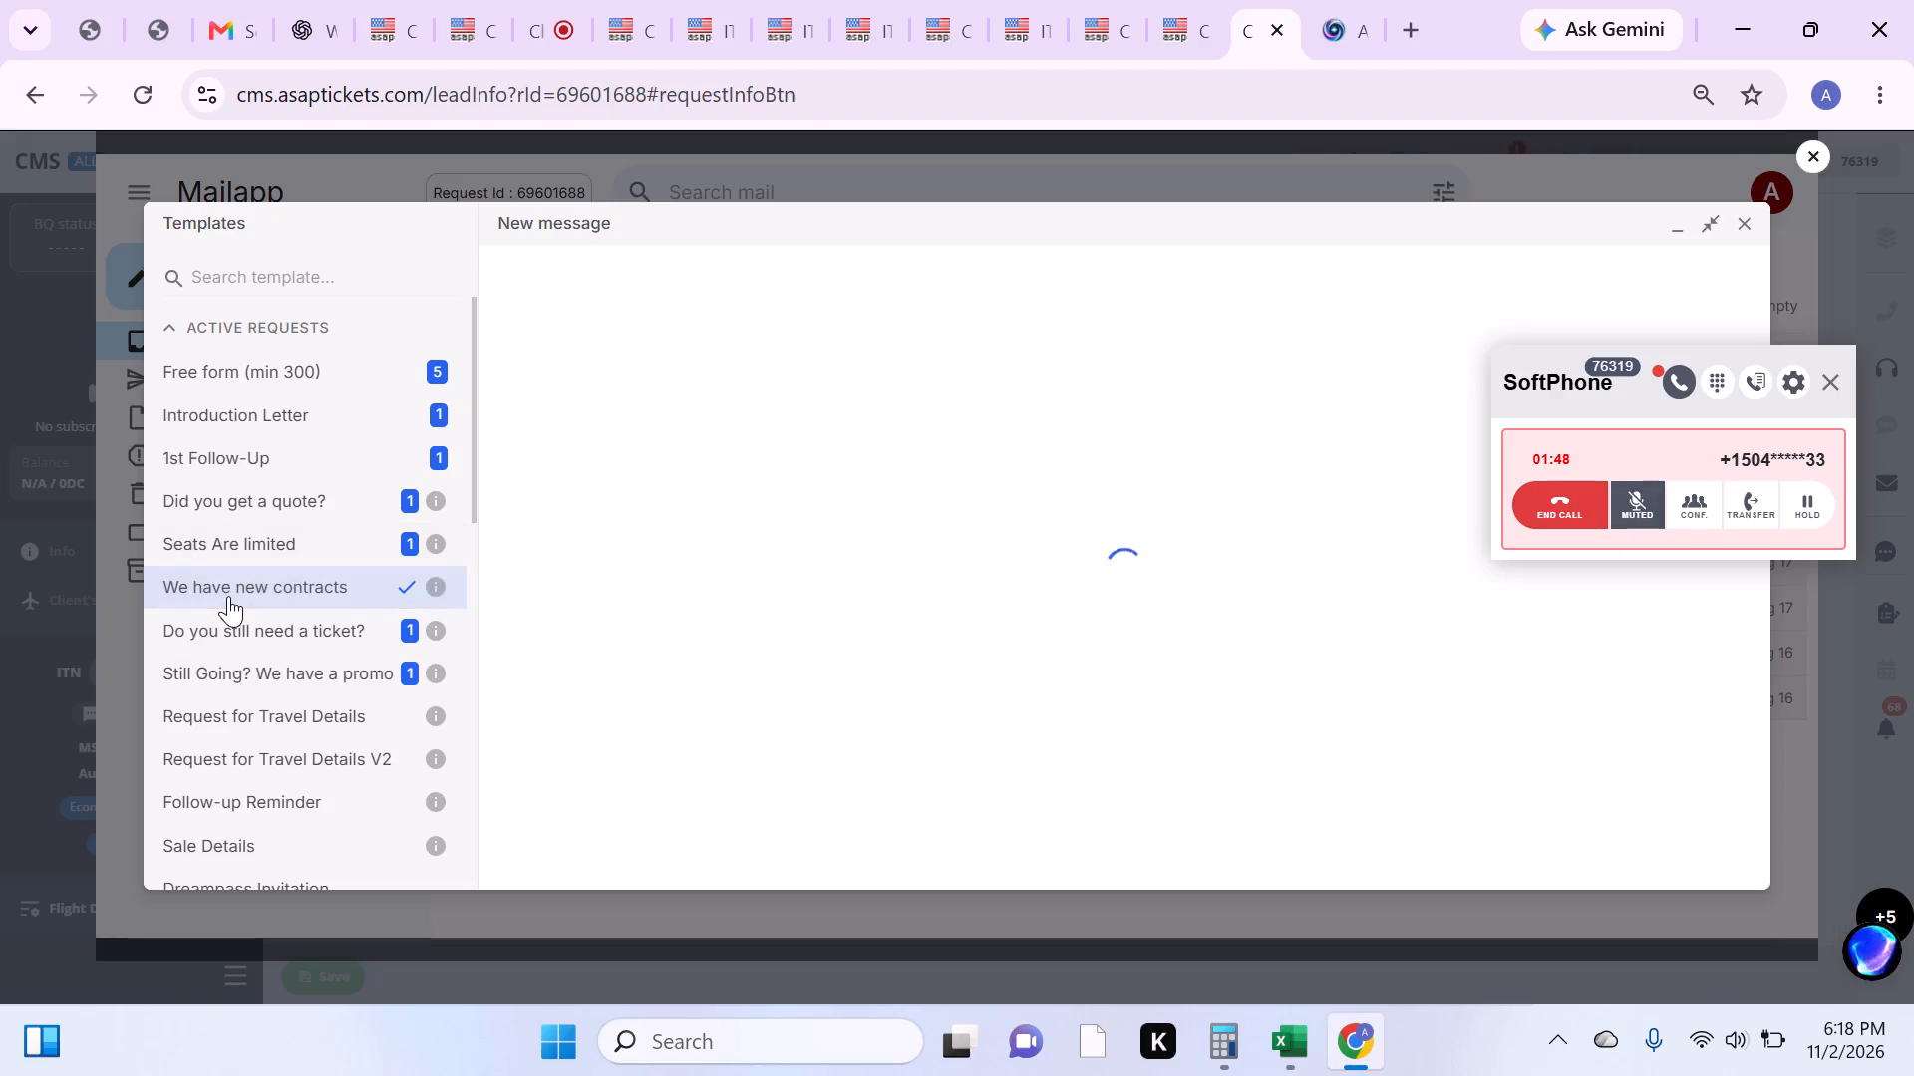
# Return to the active call in the SoftPhone and end it.
pyautogui.click(1715, 383)
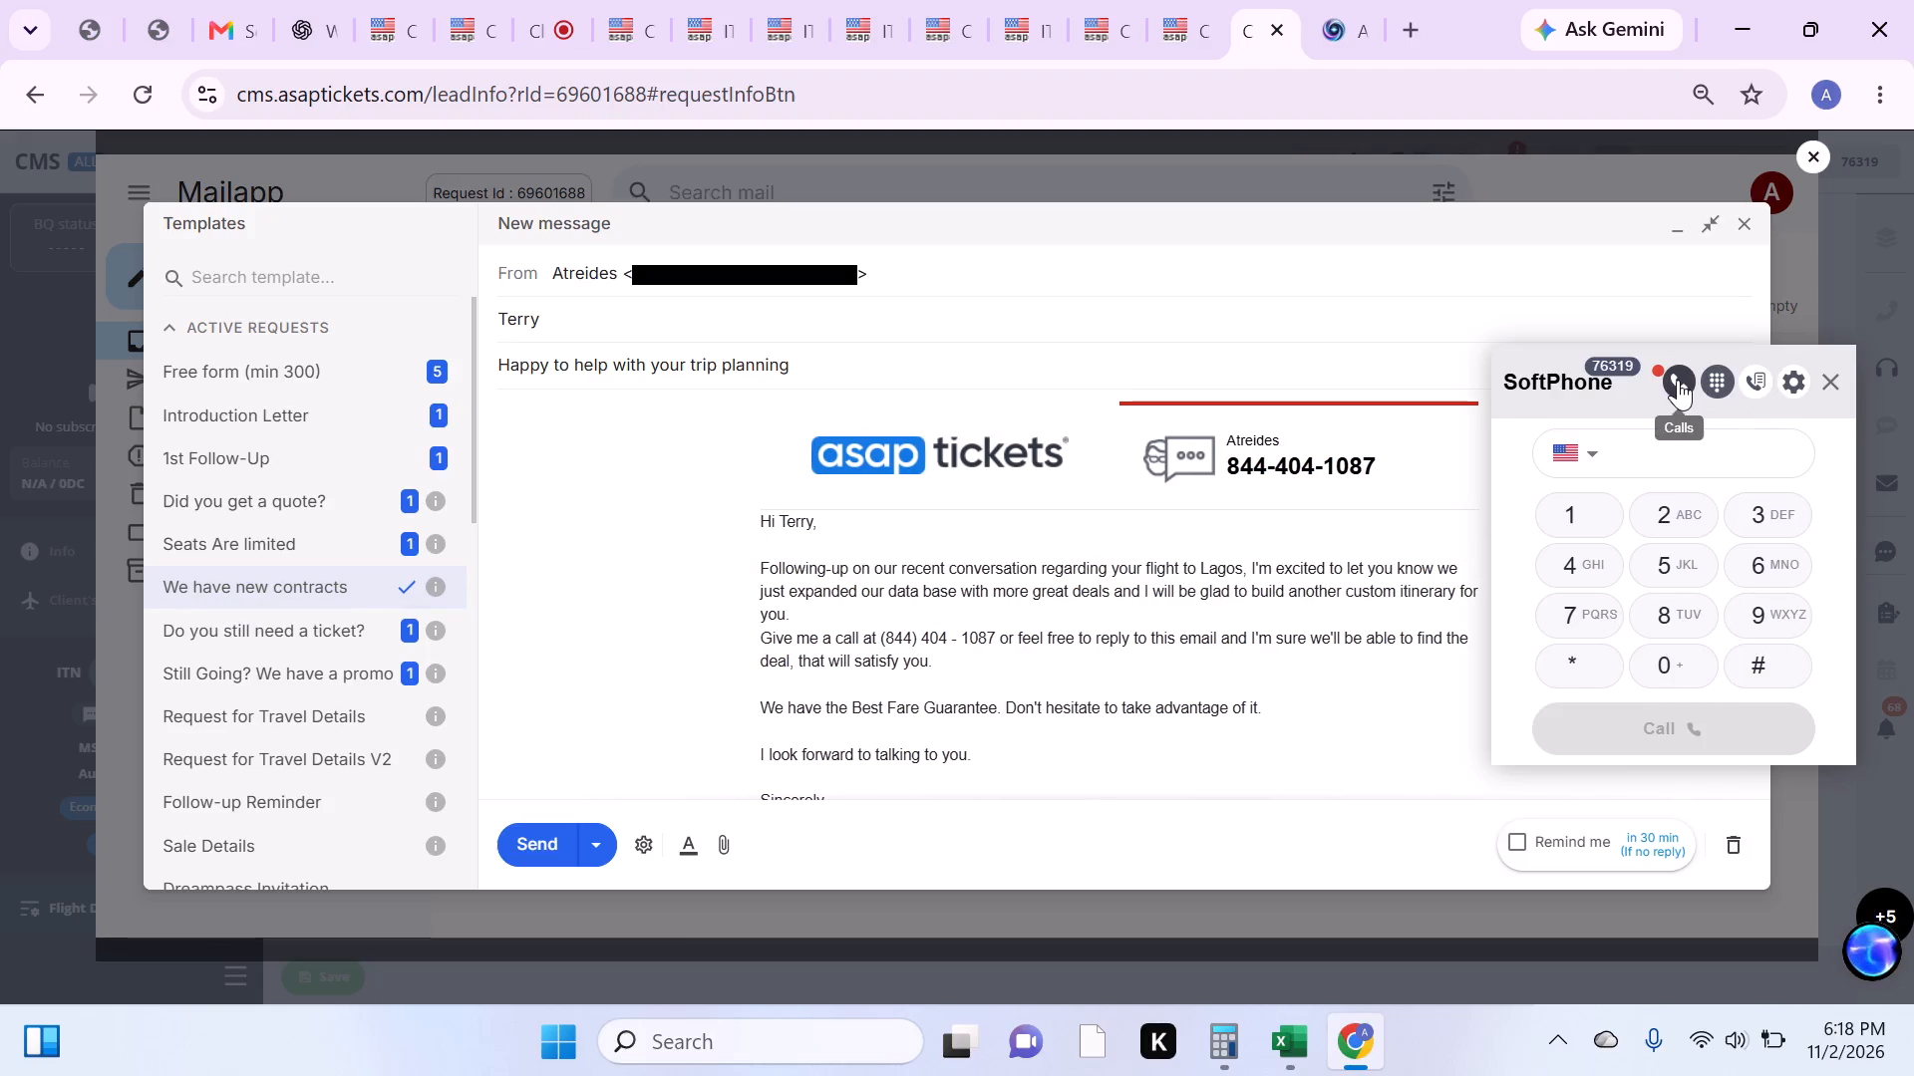
pyautogui.click(1678, 380)
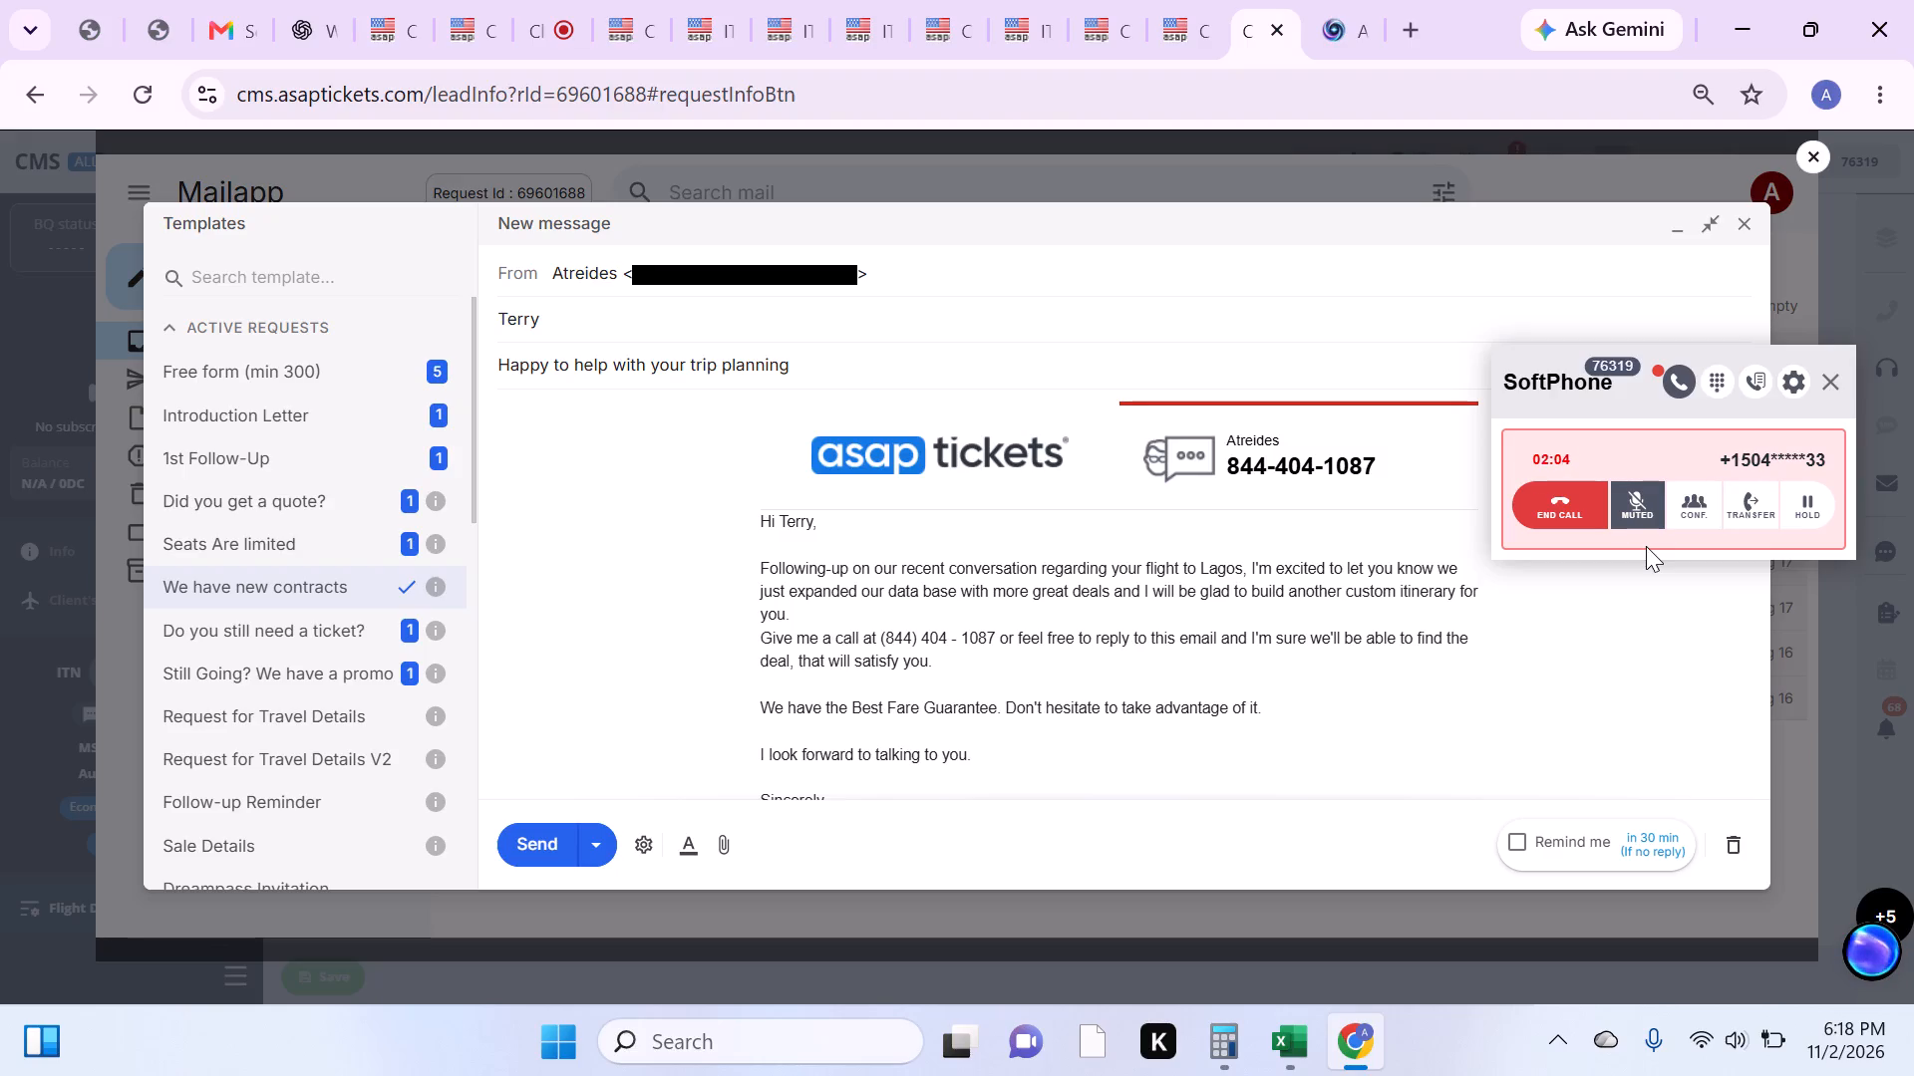
pyautogui.click(1571, 497)
# Send the prepared "Happy to help with your trip planning" email to the client.
pyautogui.click(523, 861)
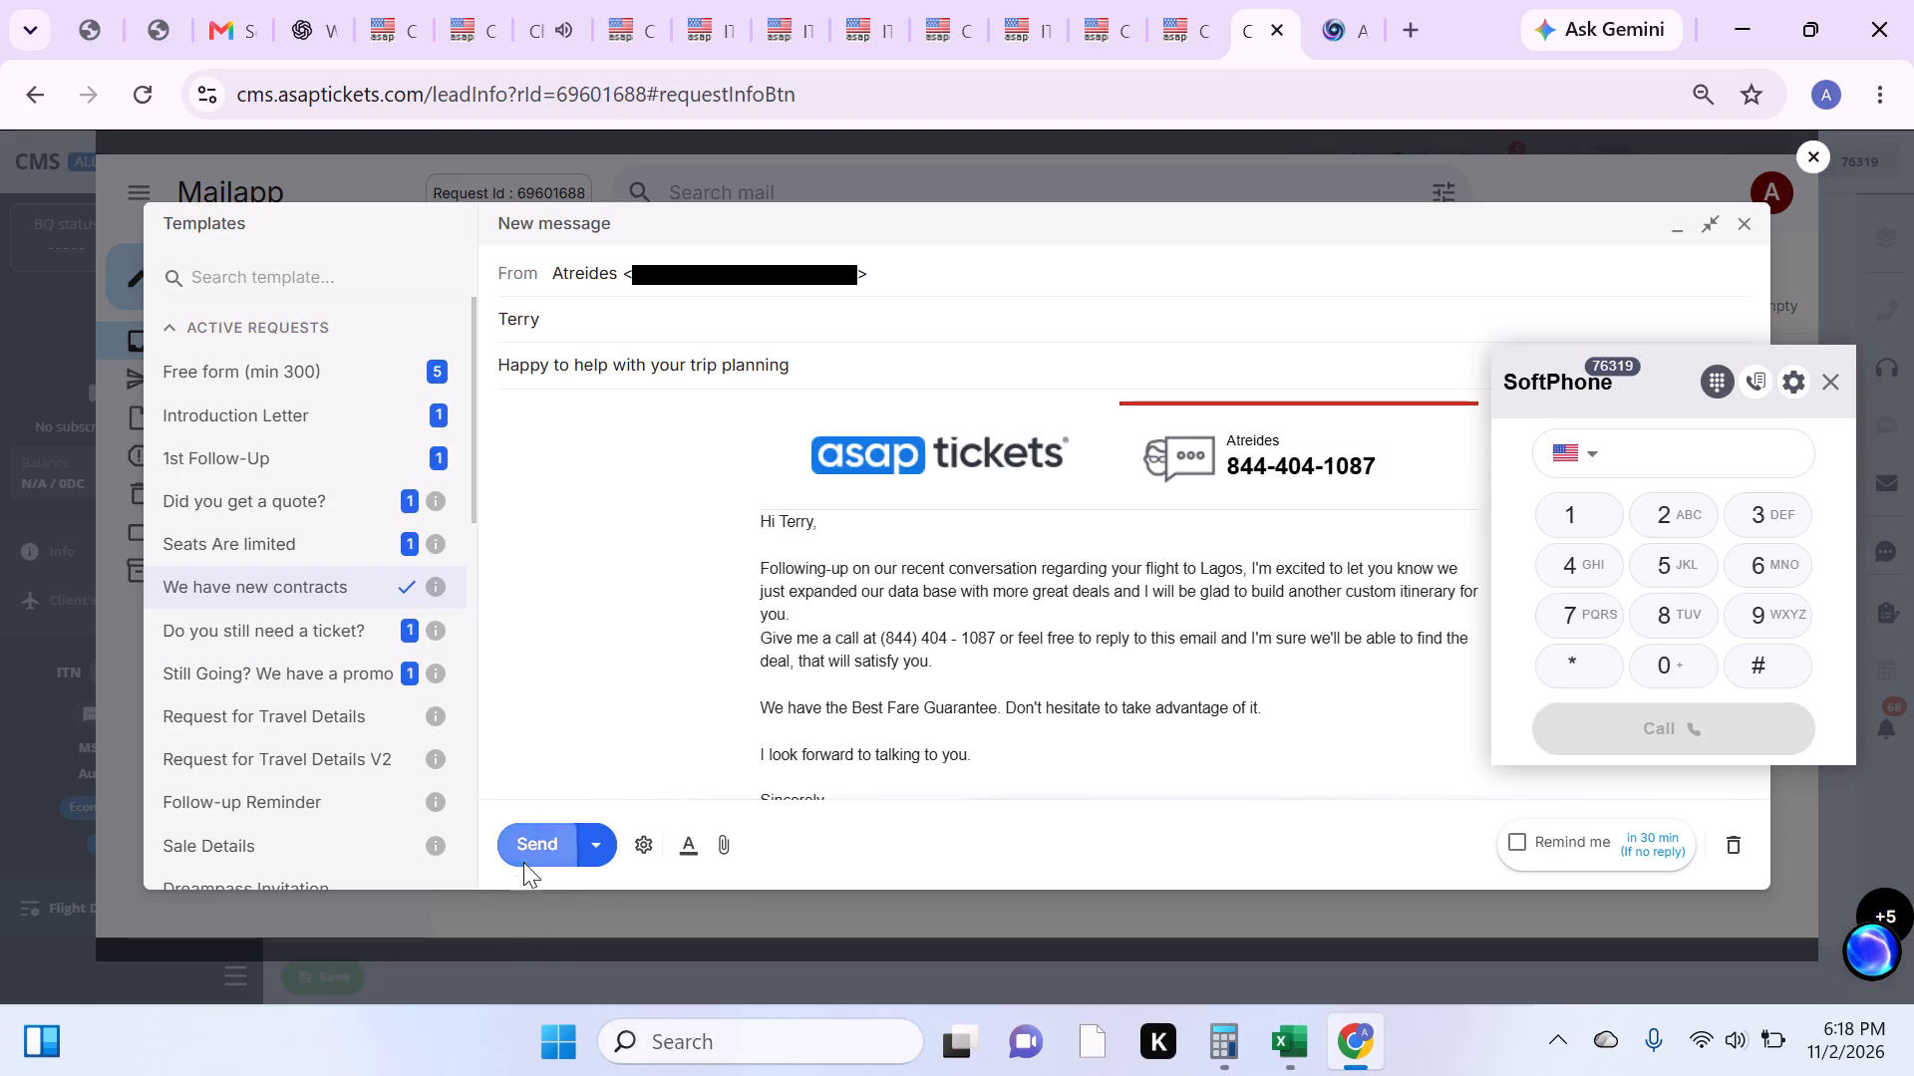
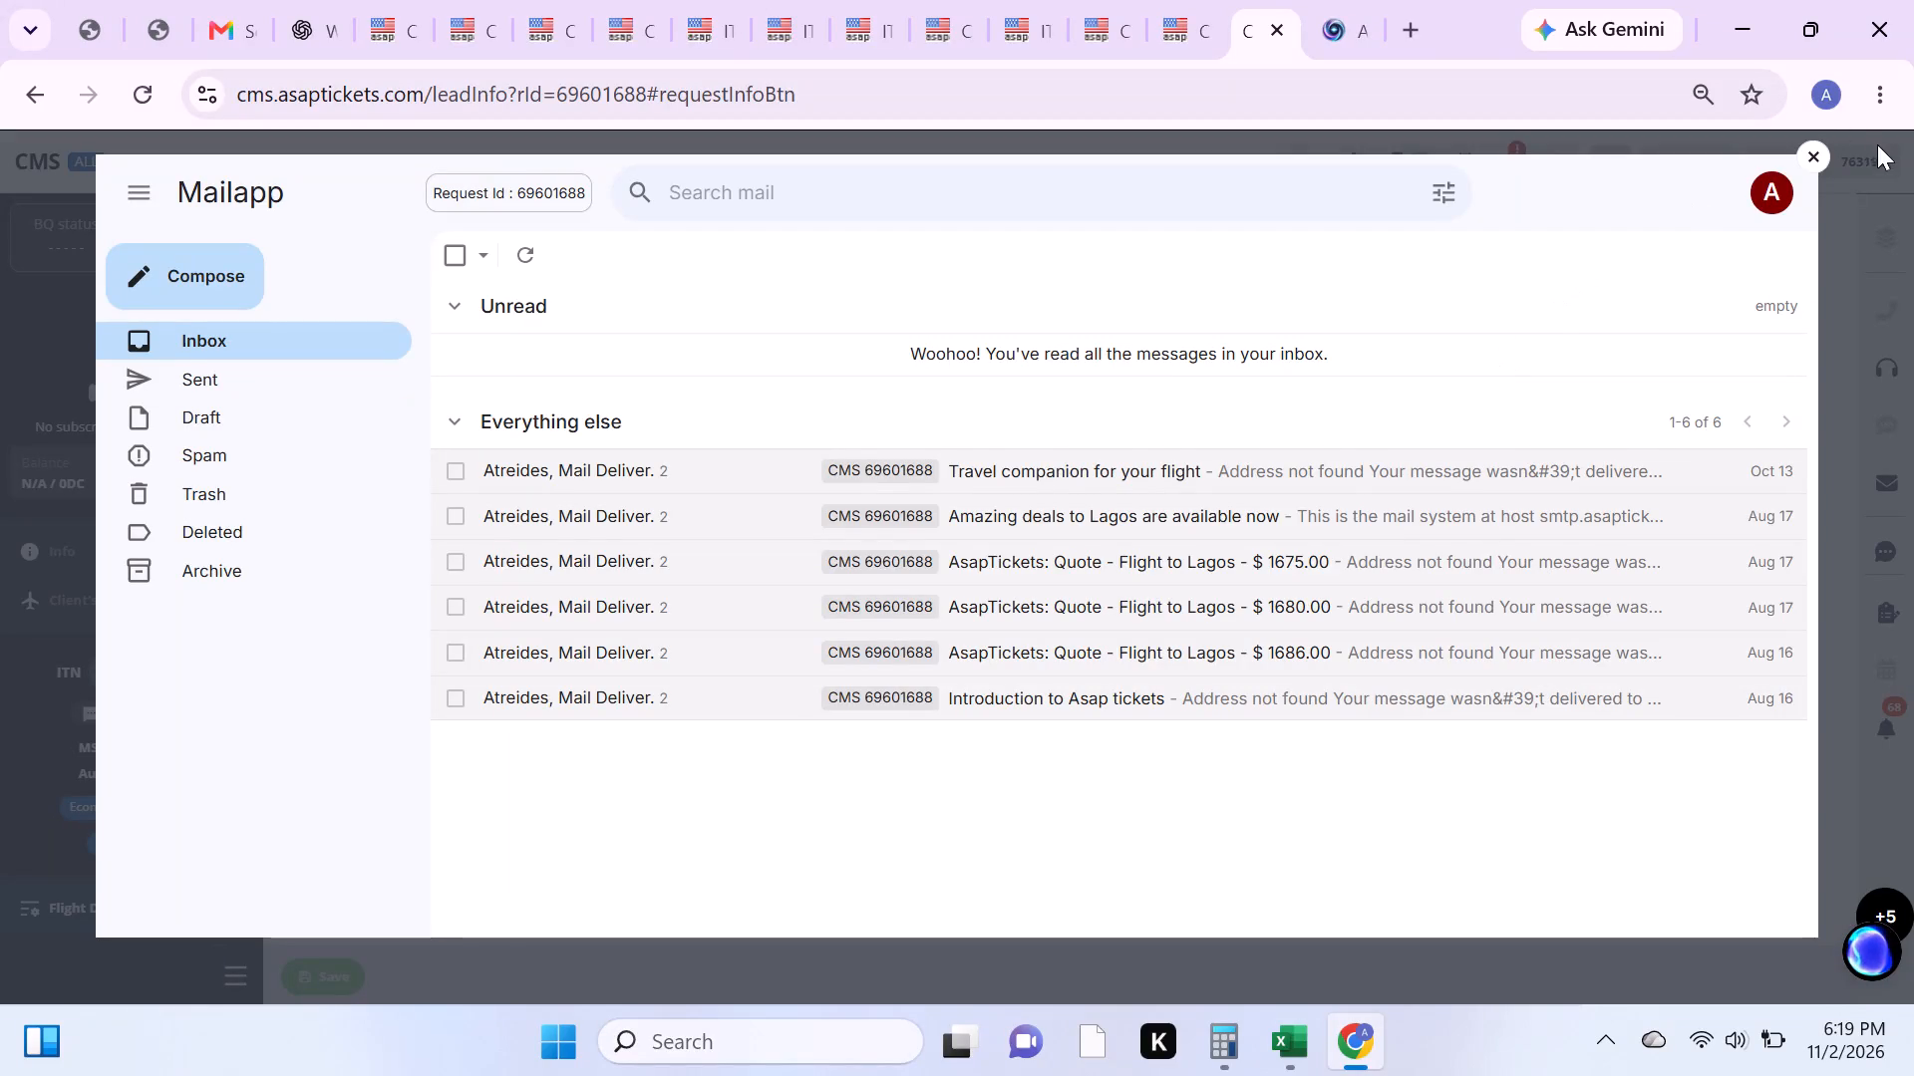
# Close the client mailbox and save the feedback text "follow up done" on the MSY-LOS-MSY request.
pyautogui.click(1808, 153)
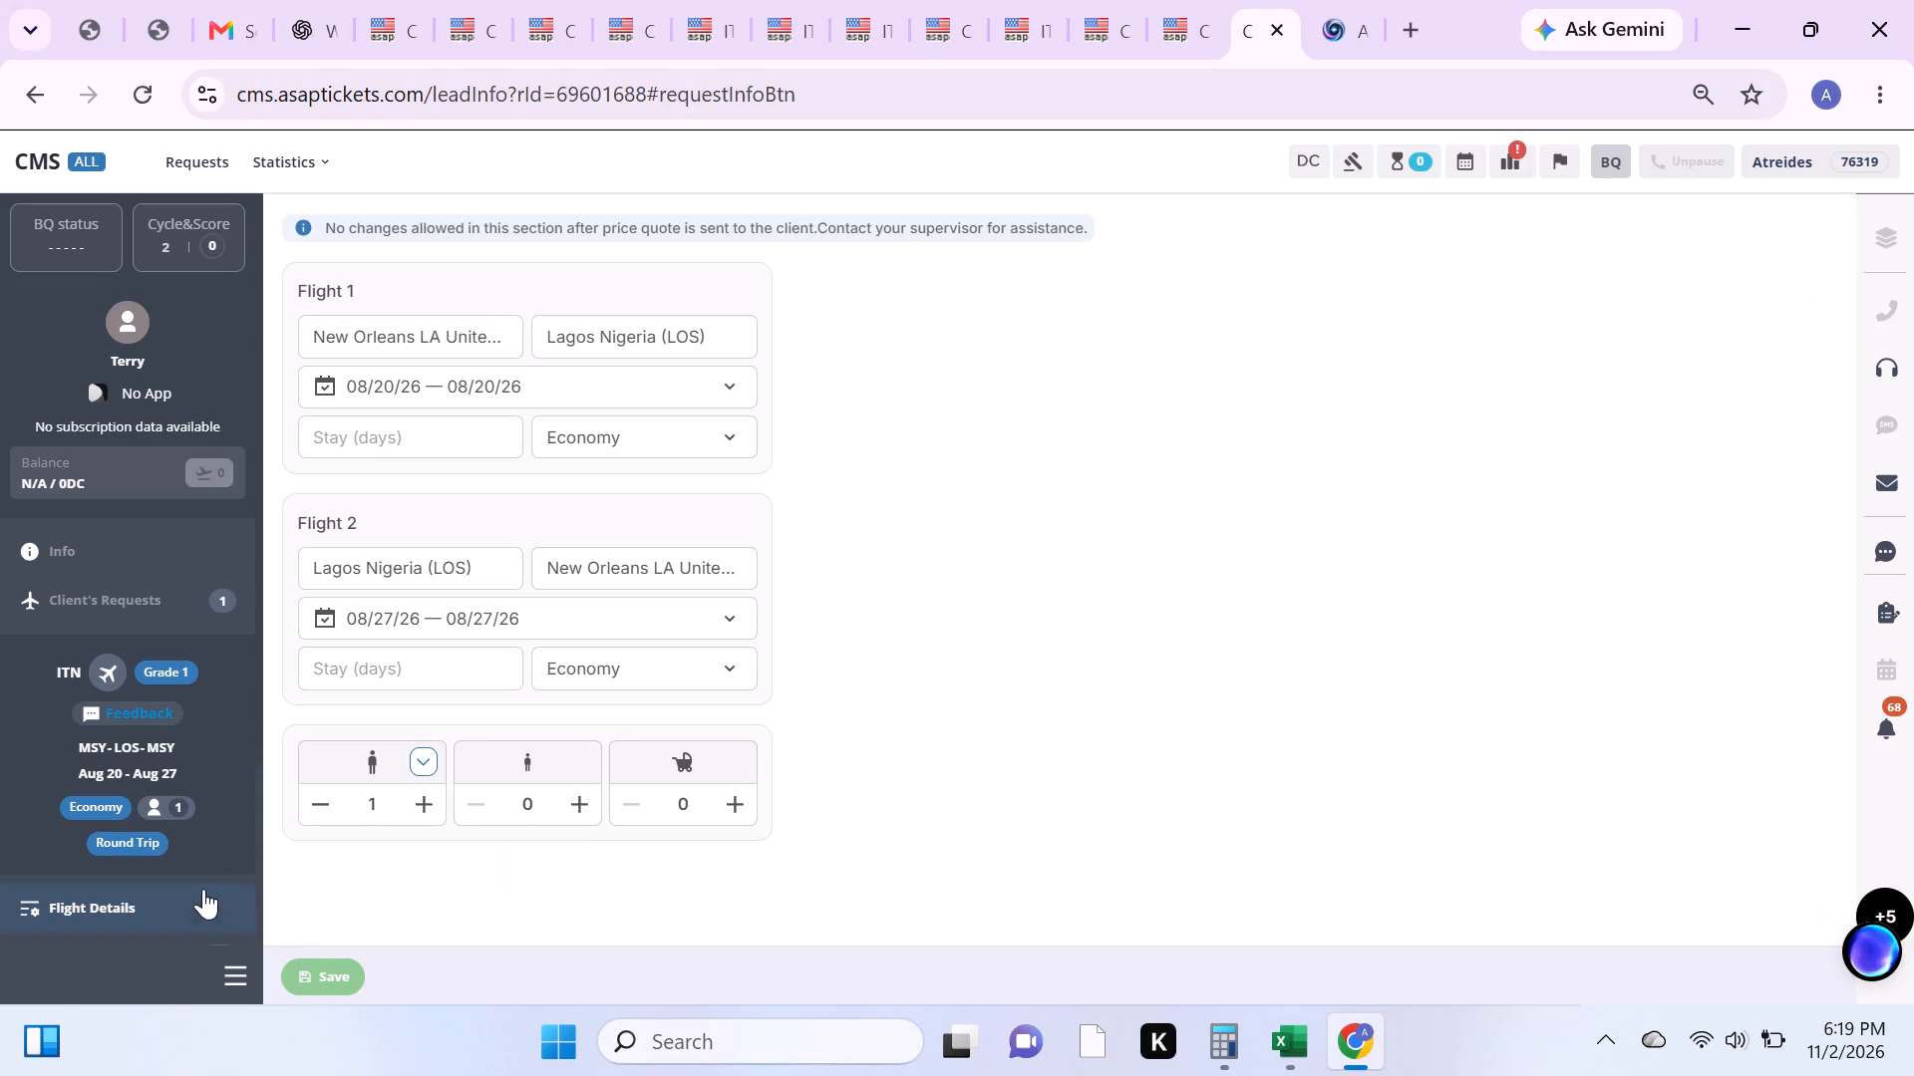
pyautogui.click(135, 717)
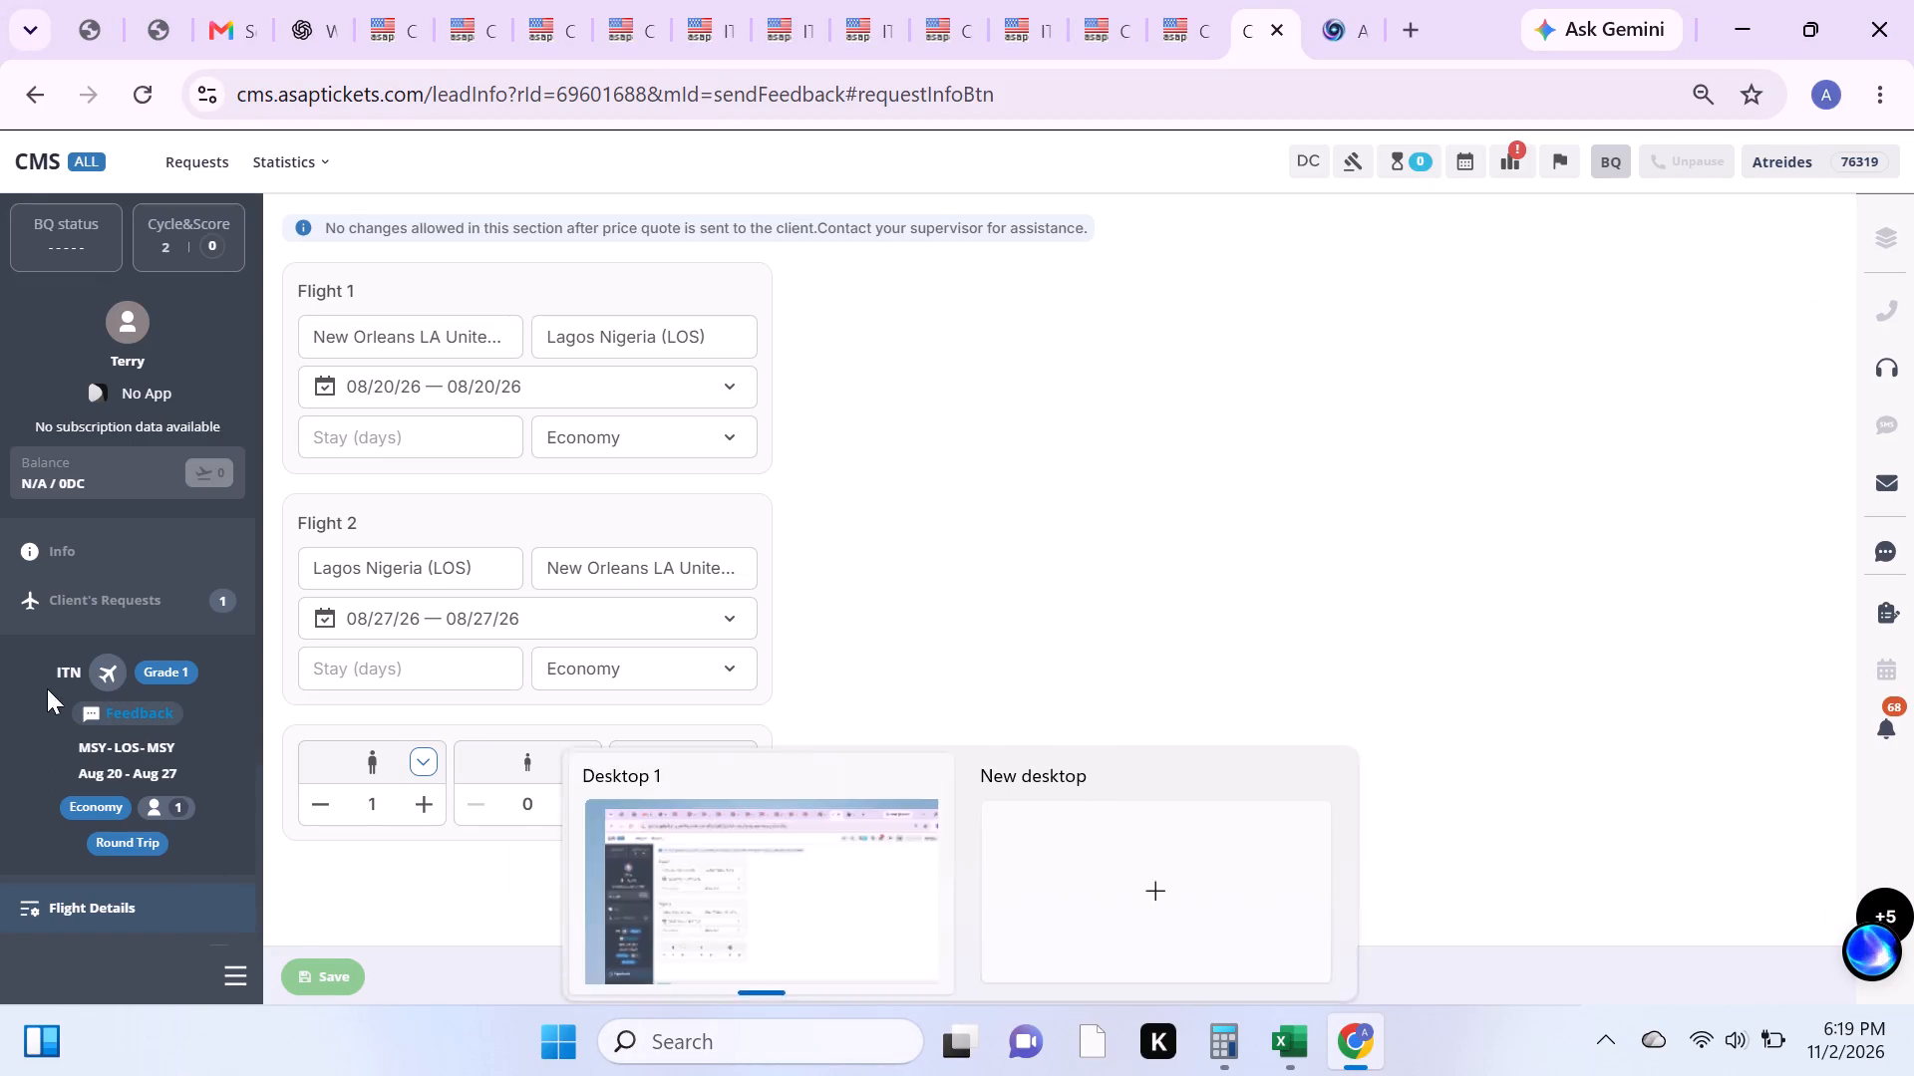
pyautogui.click(119, 717)
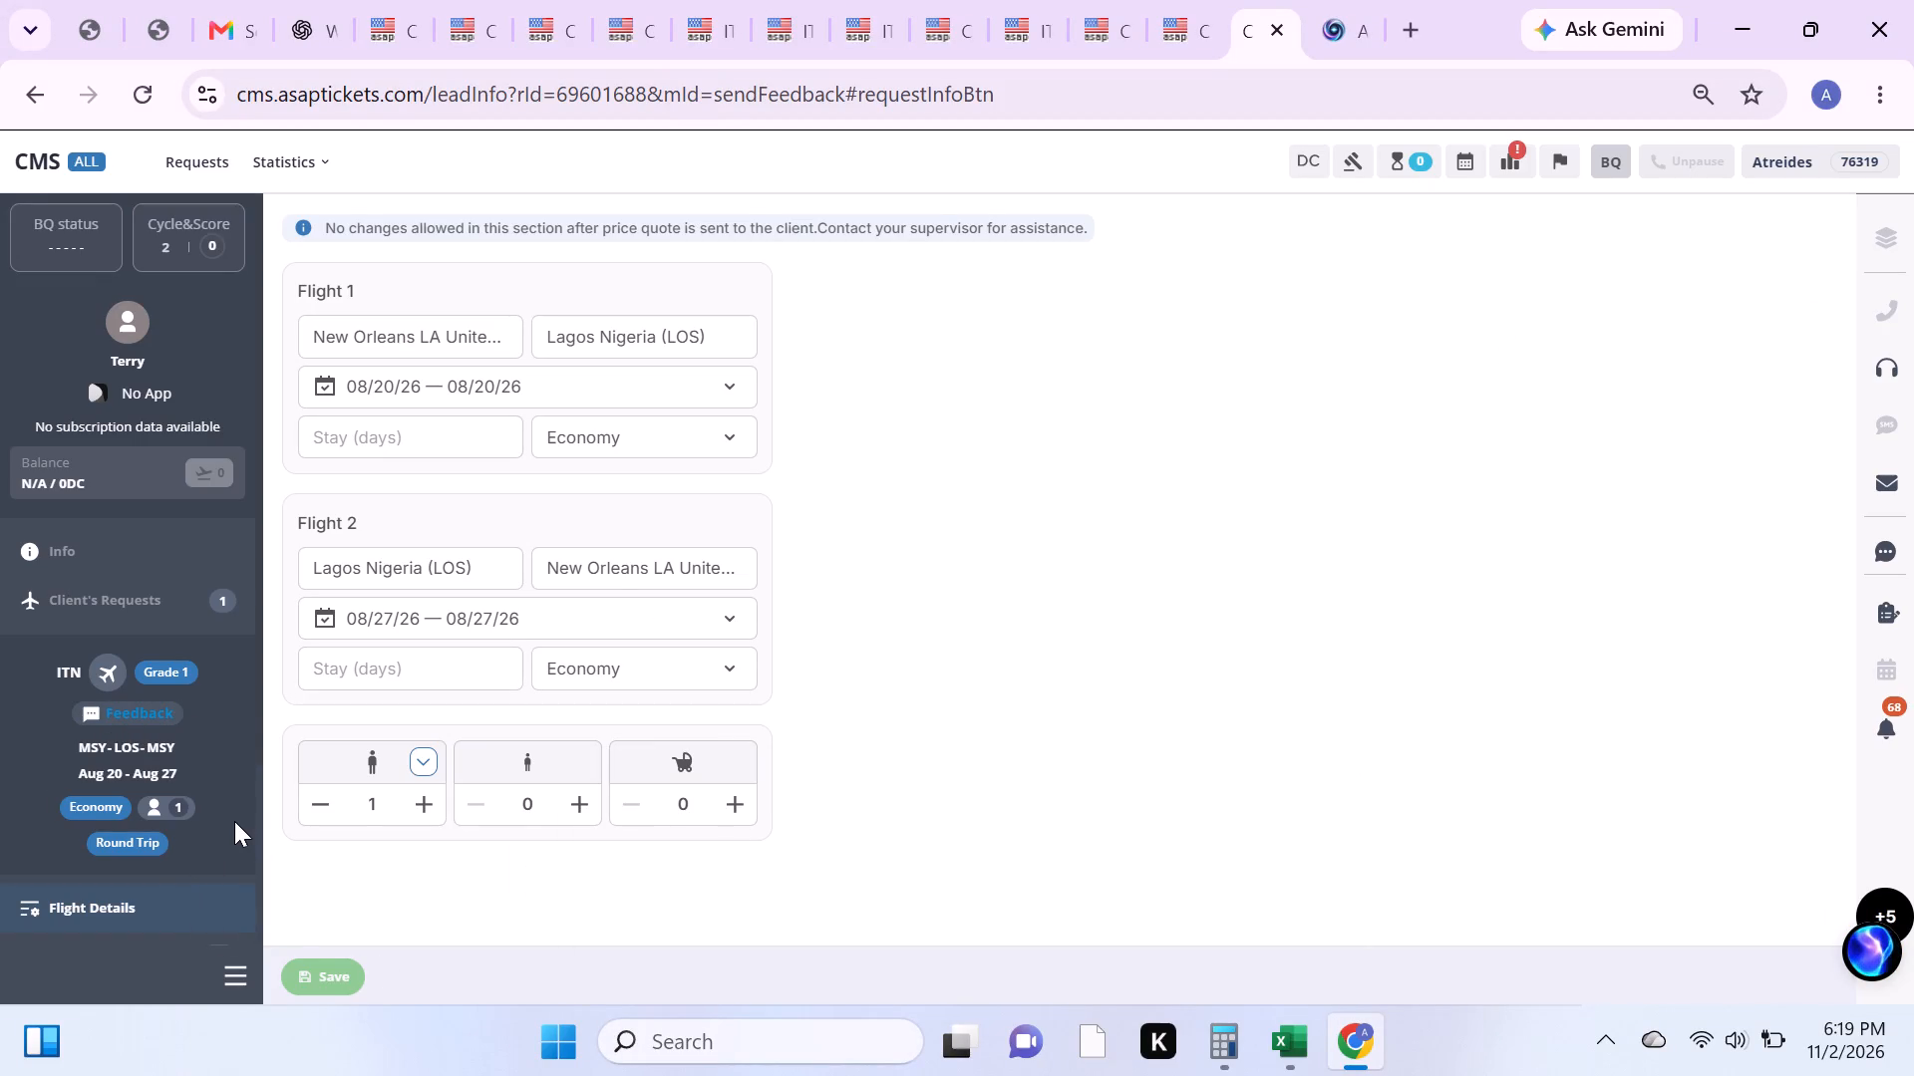
pyautogui.click(146, 716)
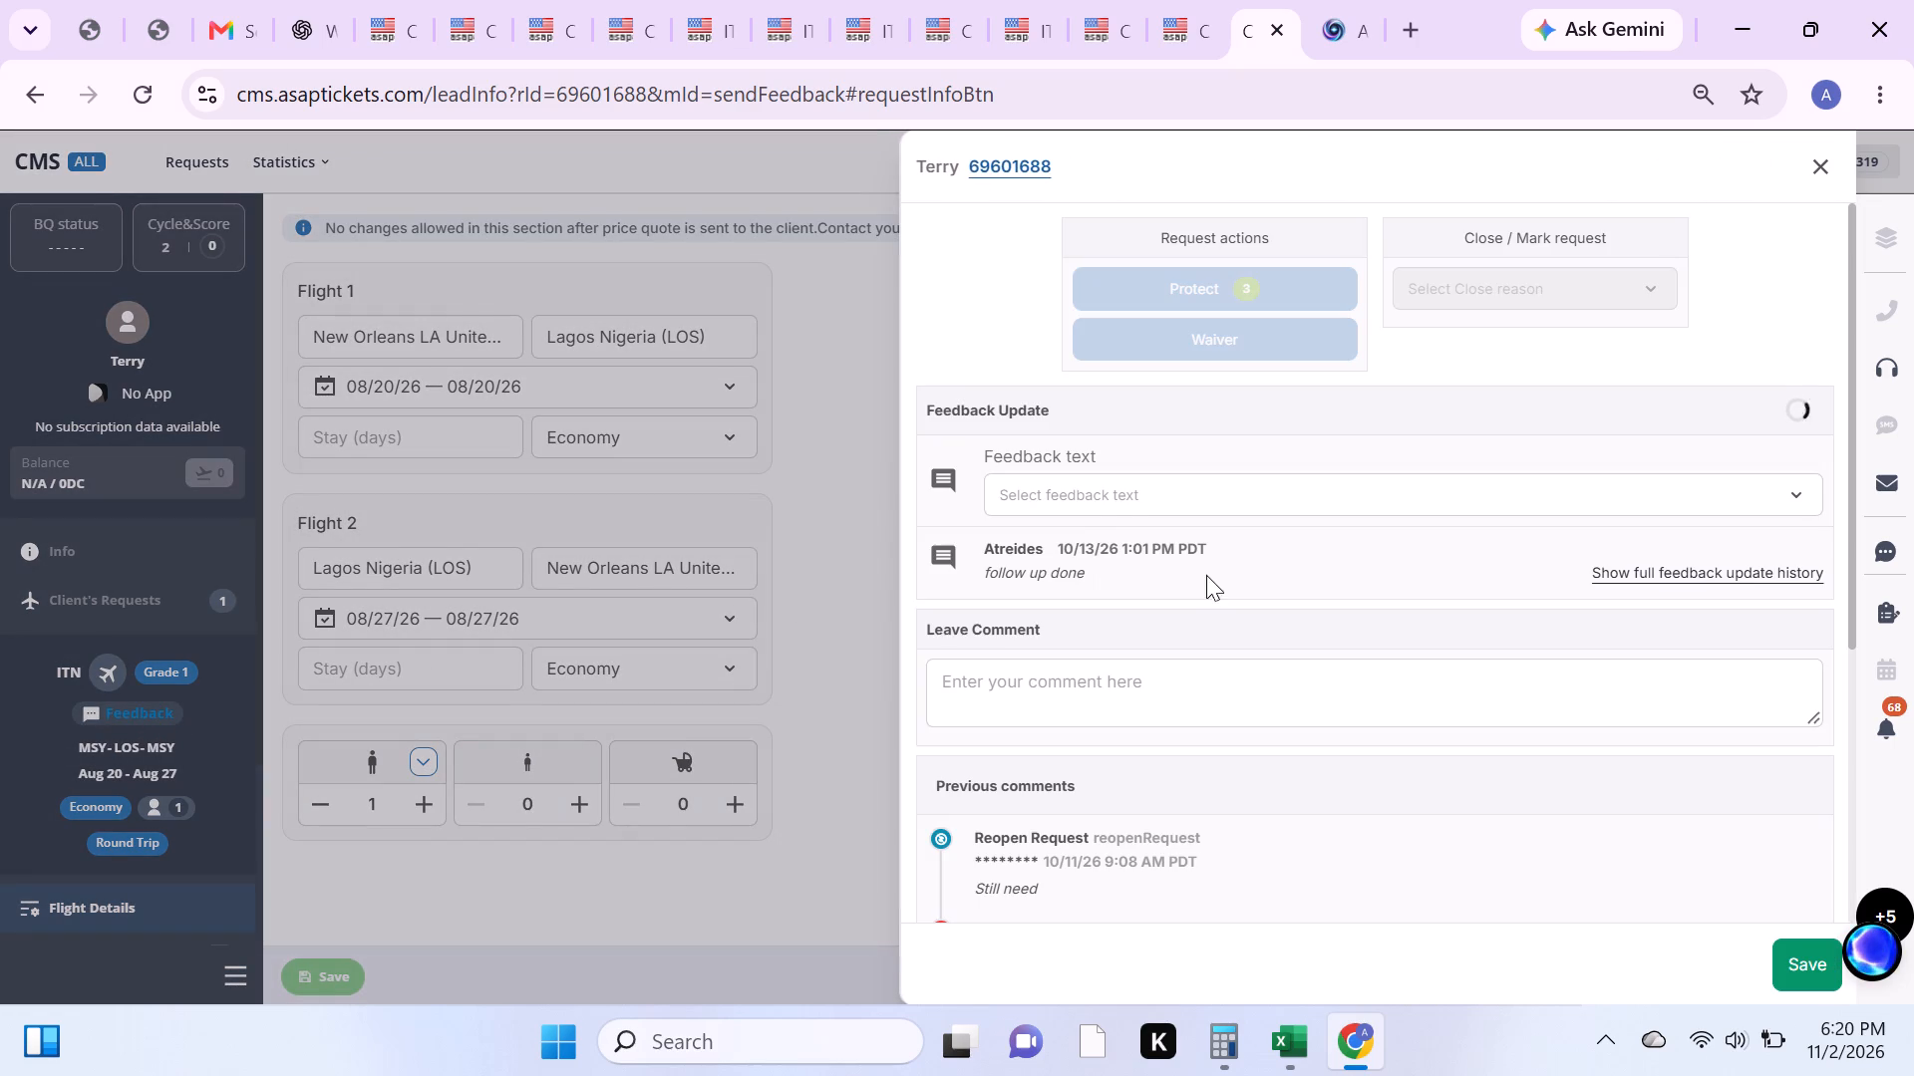
pyautogui.click(1103, 494)
pyautogui.write('fol')
pyautogui.write('lo')
pyautogui.press('BackSpace')
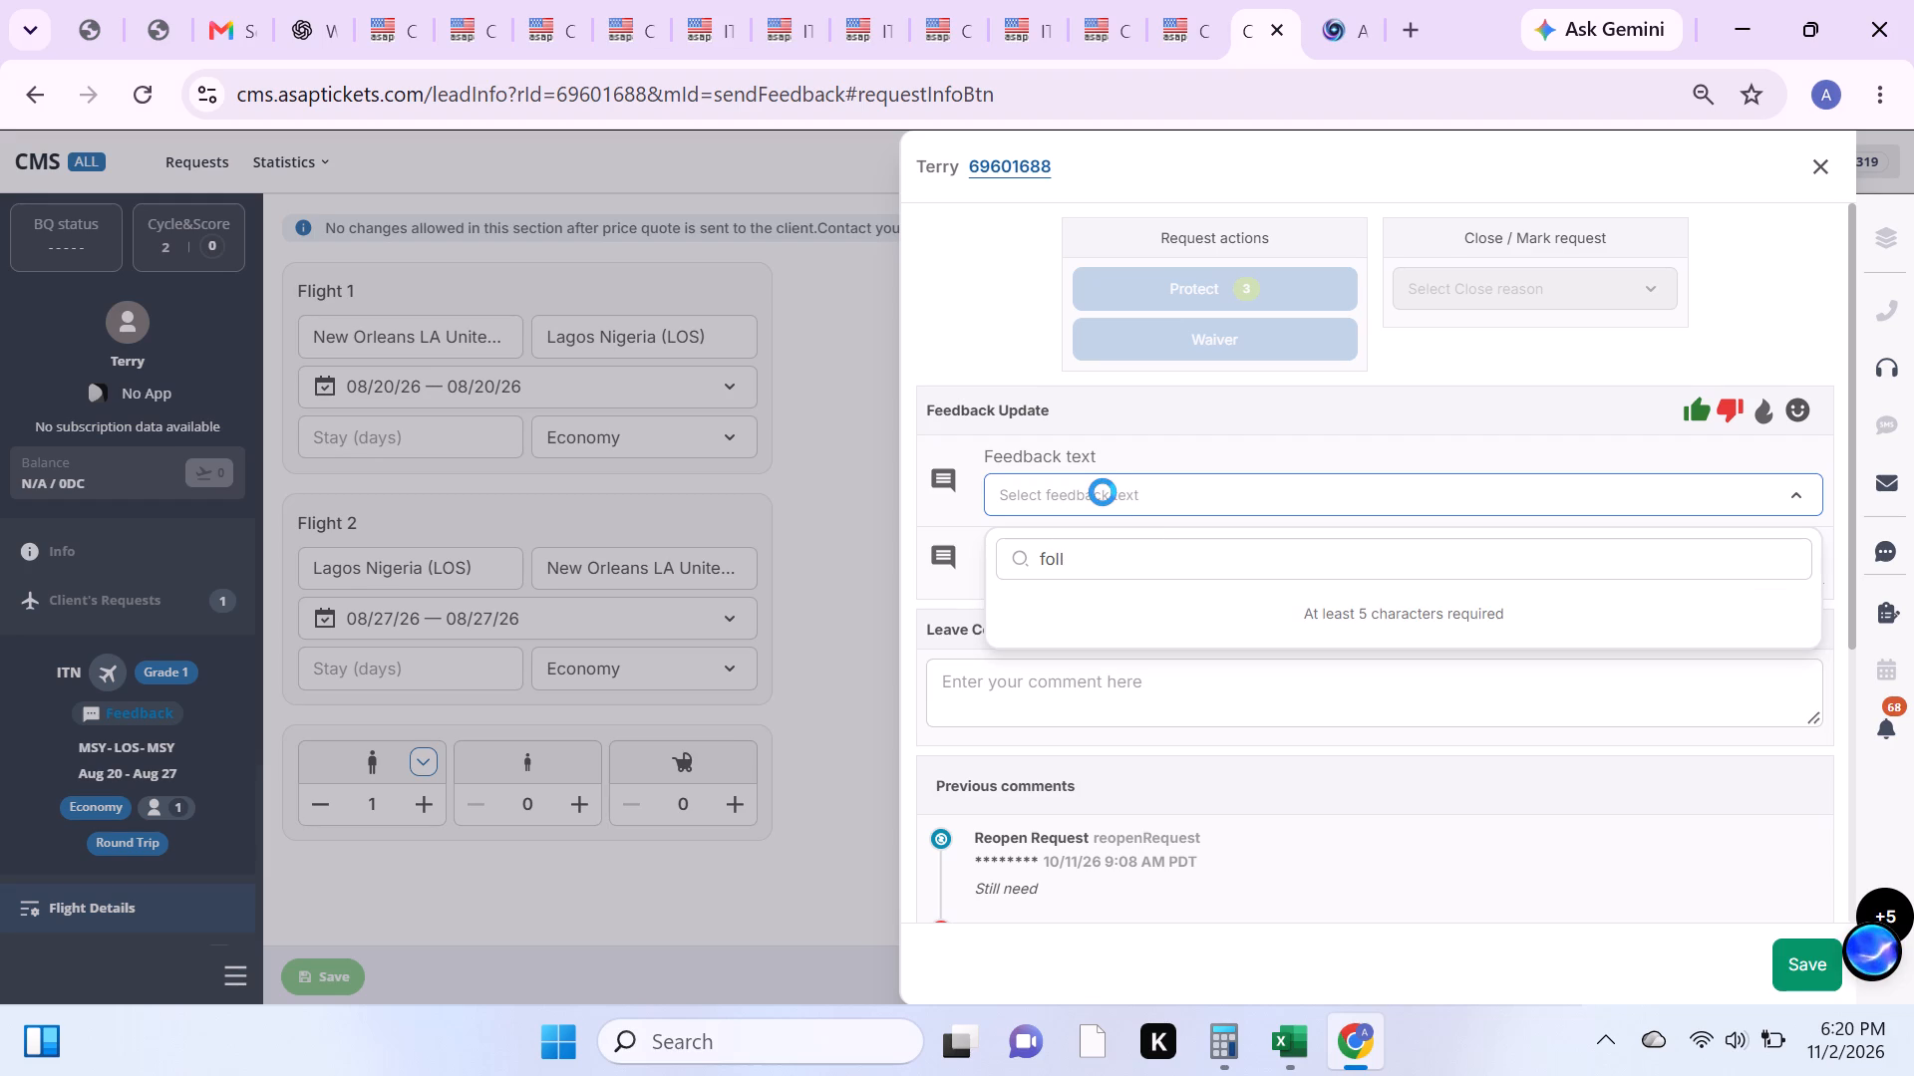
pyautogui.write('ow')
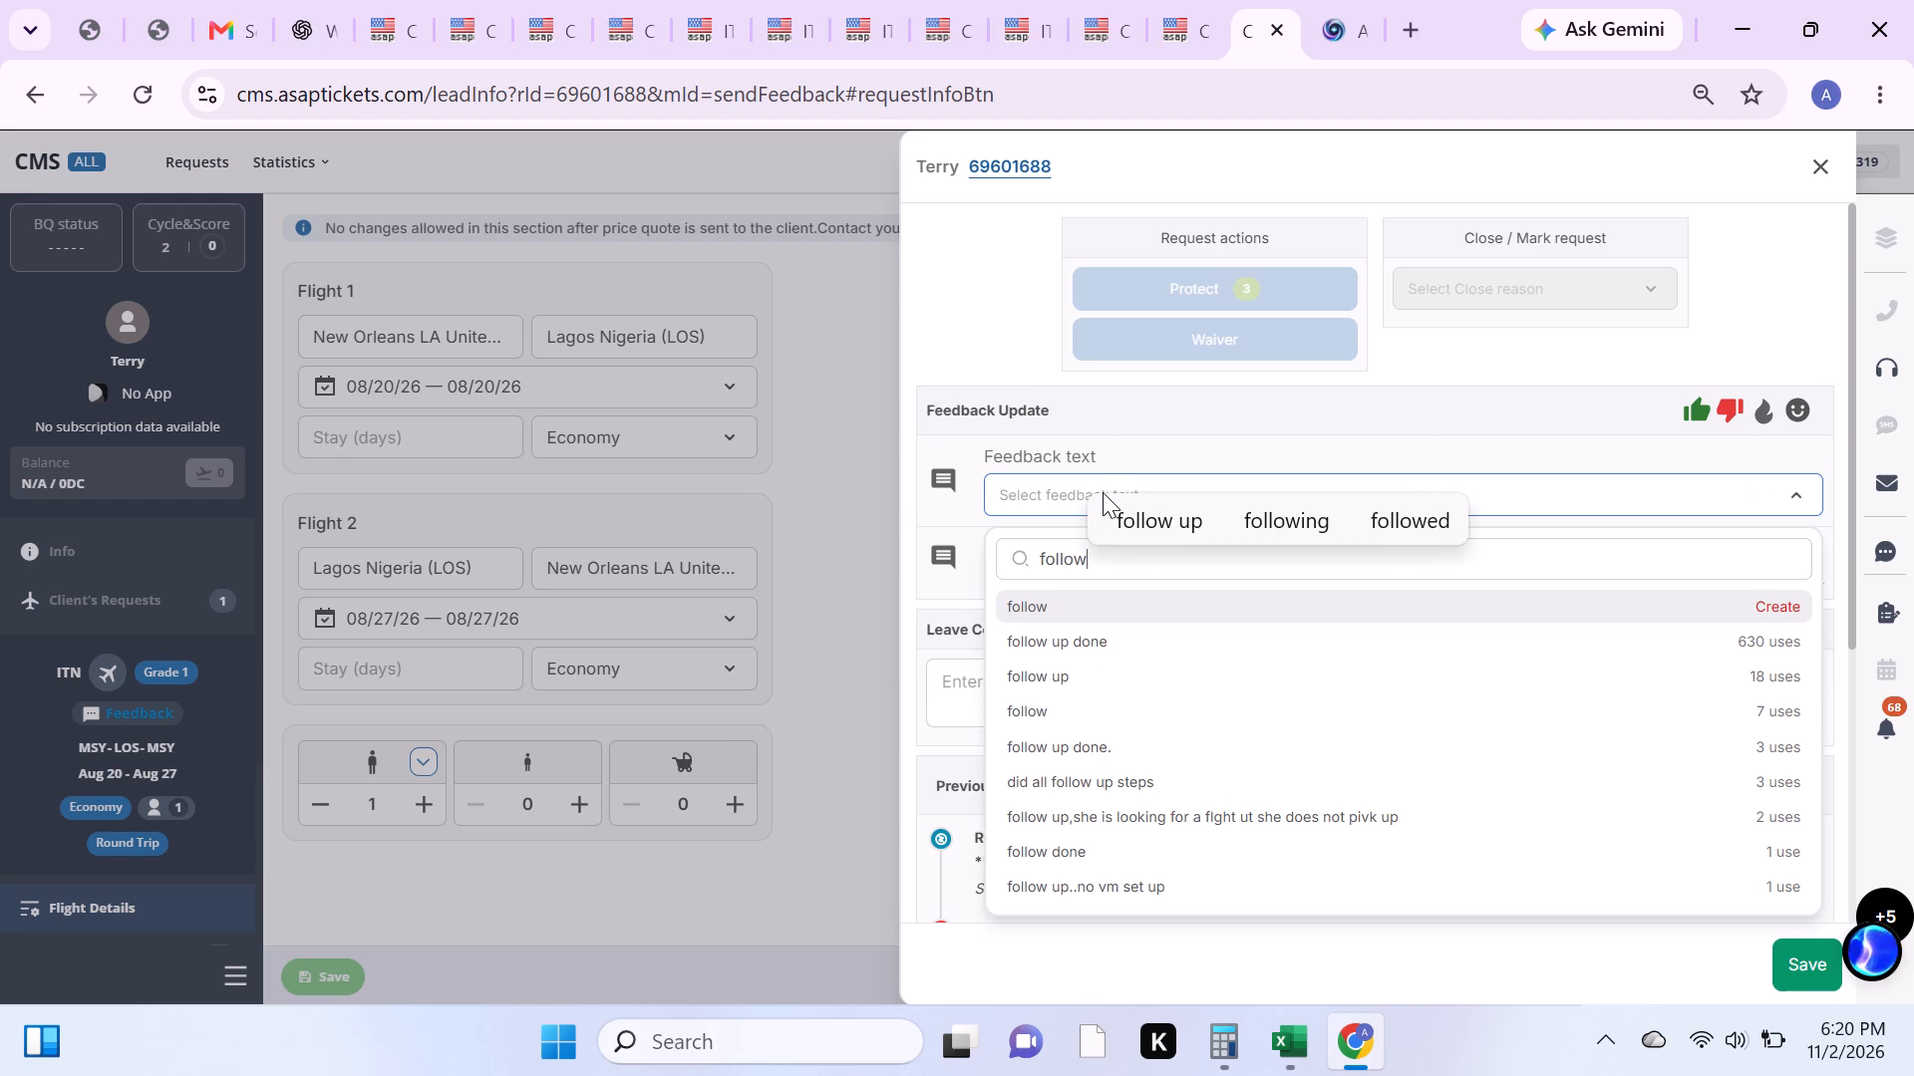
pyautogui.click(1150, 639)
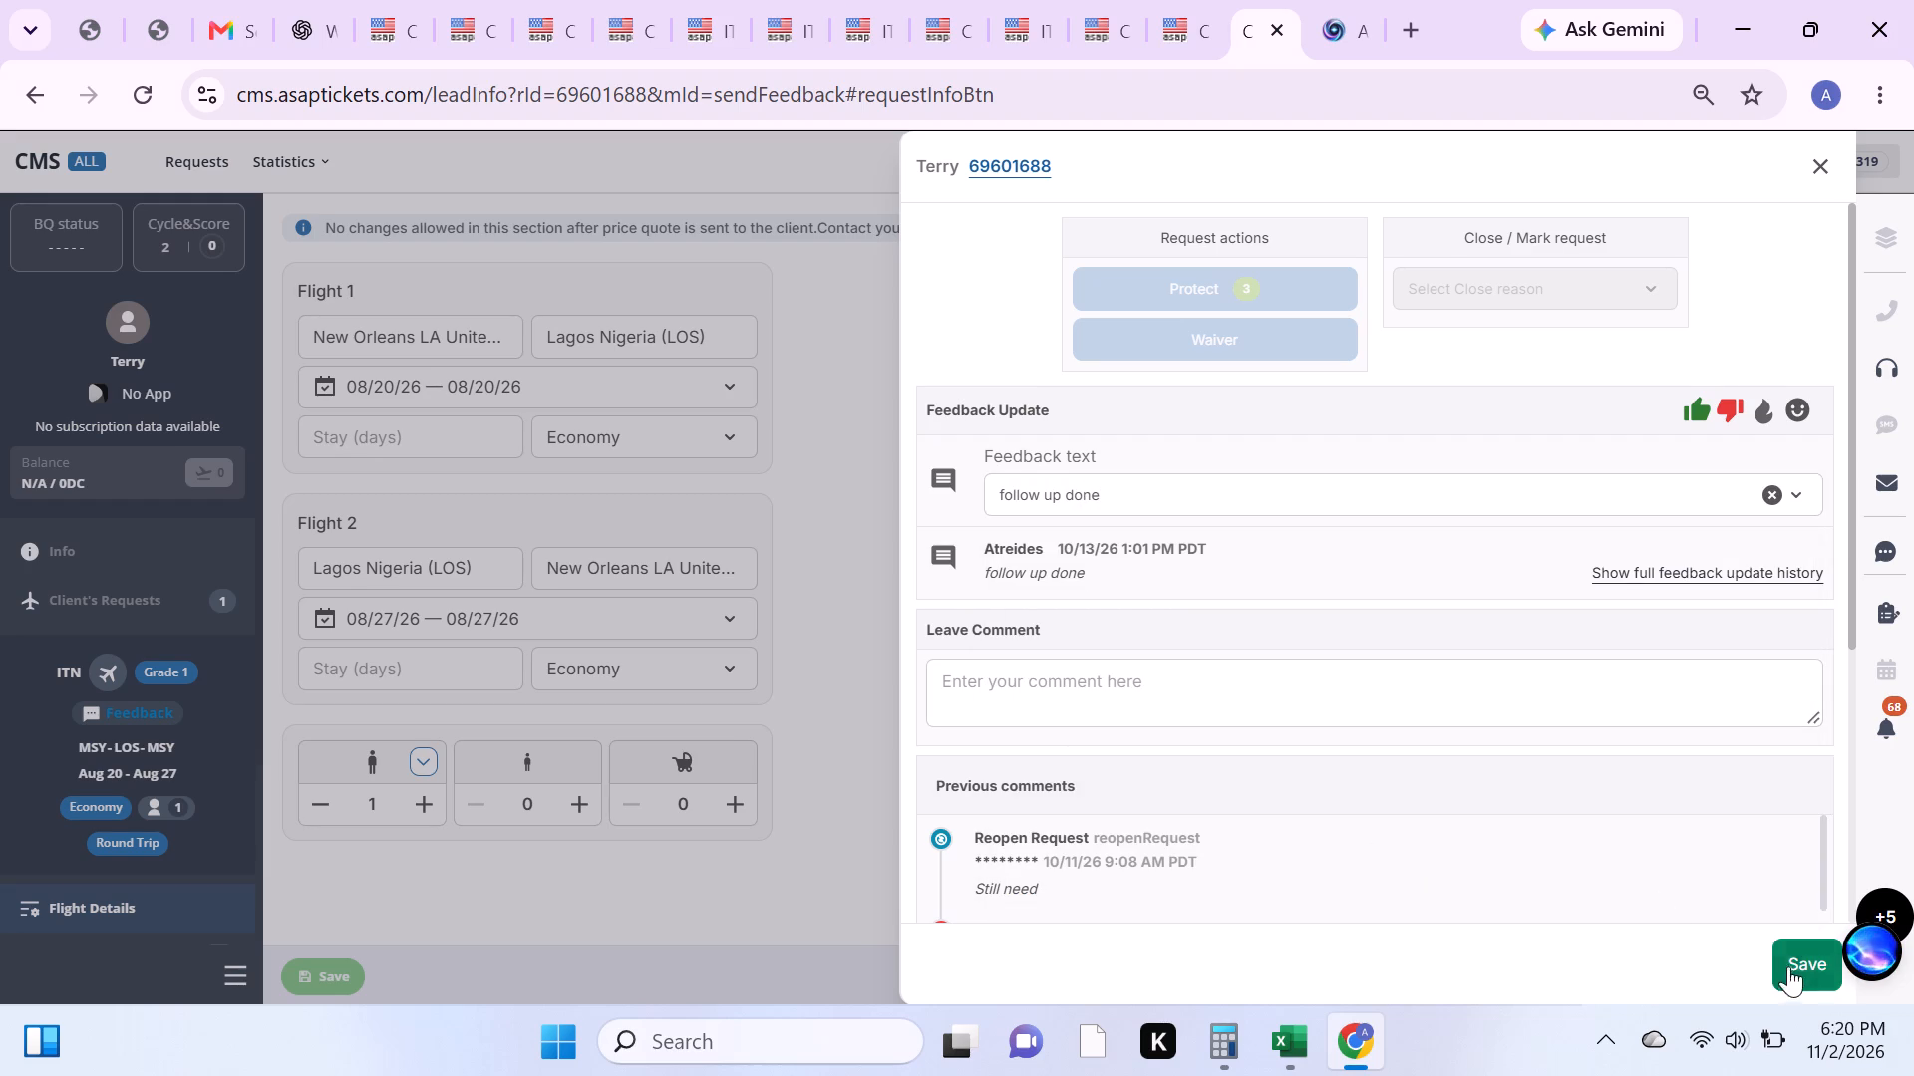
pyautogui.click(1804, 976)
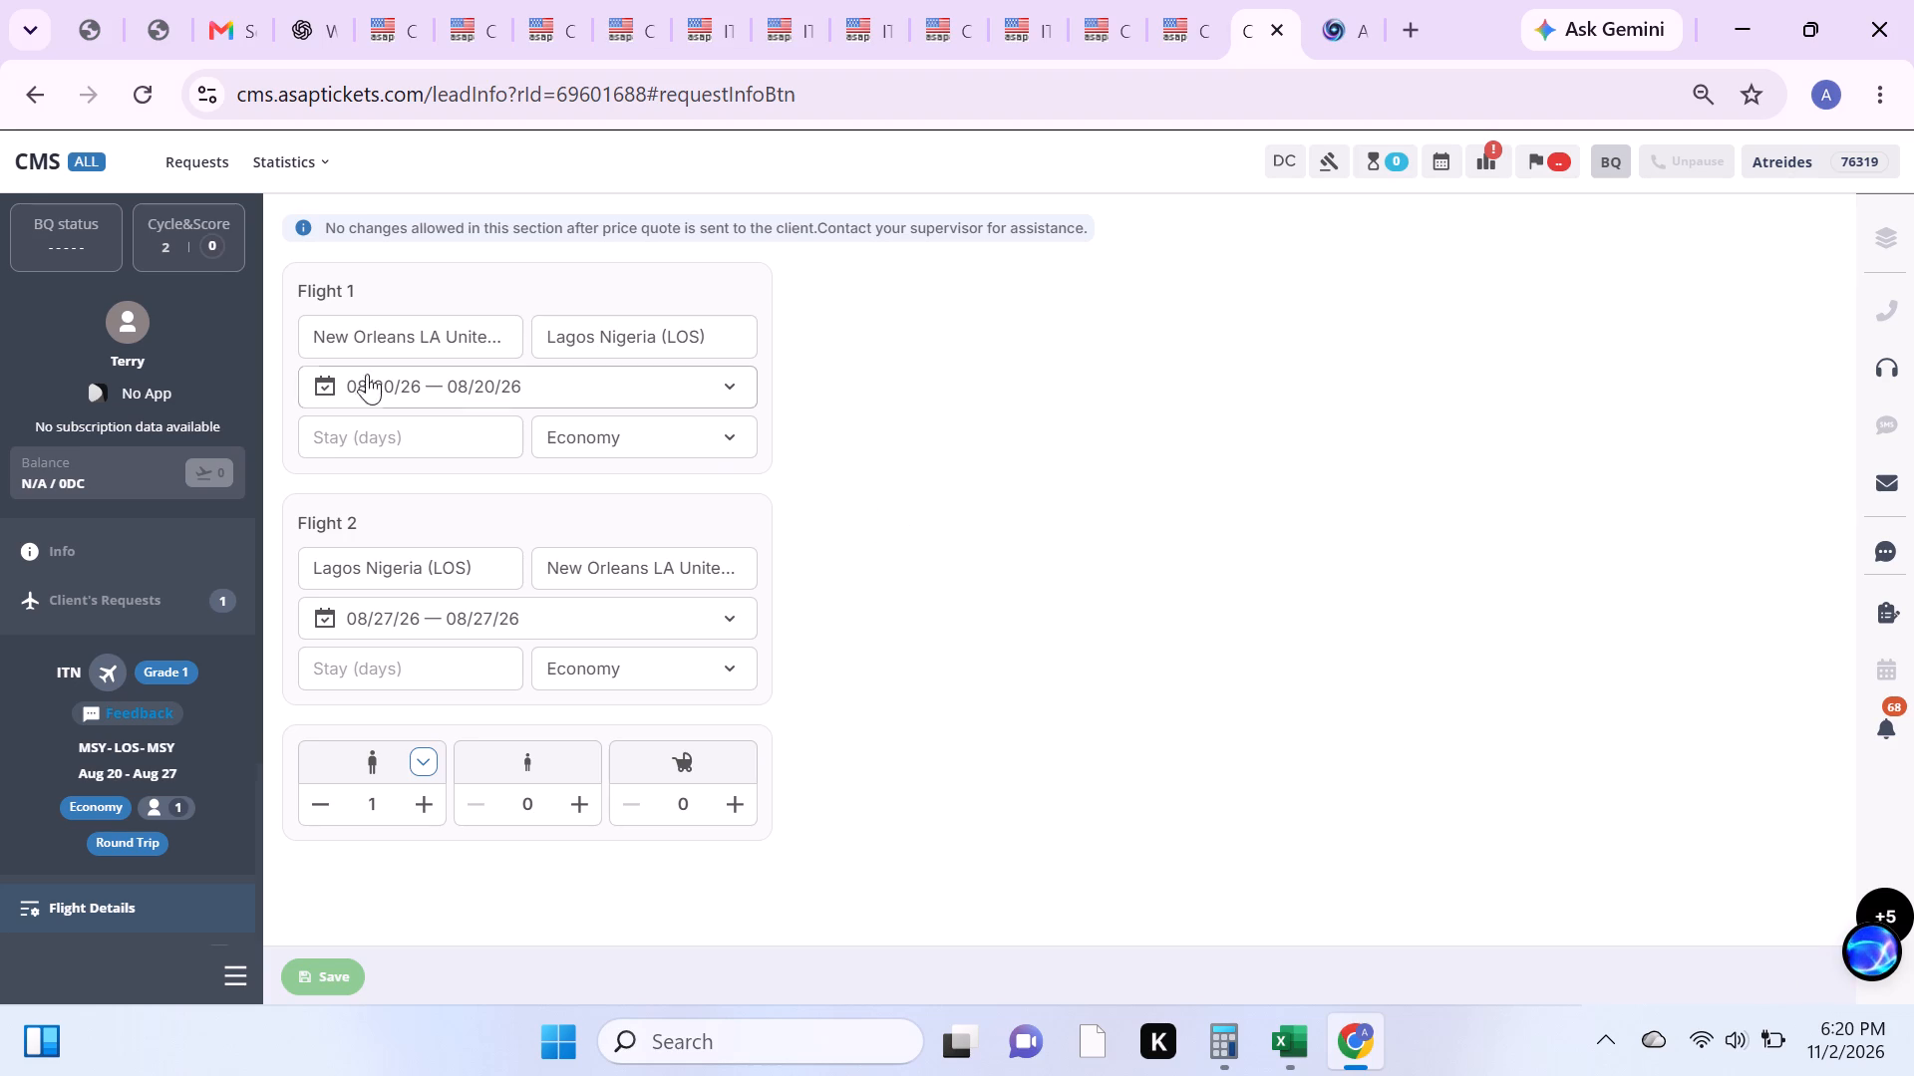
# Review the MSY-LOS-MSY request's price quotes with the itinerary GDS view turned off, and check its terminal.
pyautogui.scroll(-1, 190, 808)
pyautogui.click(169, 812)
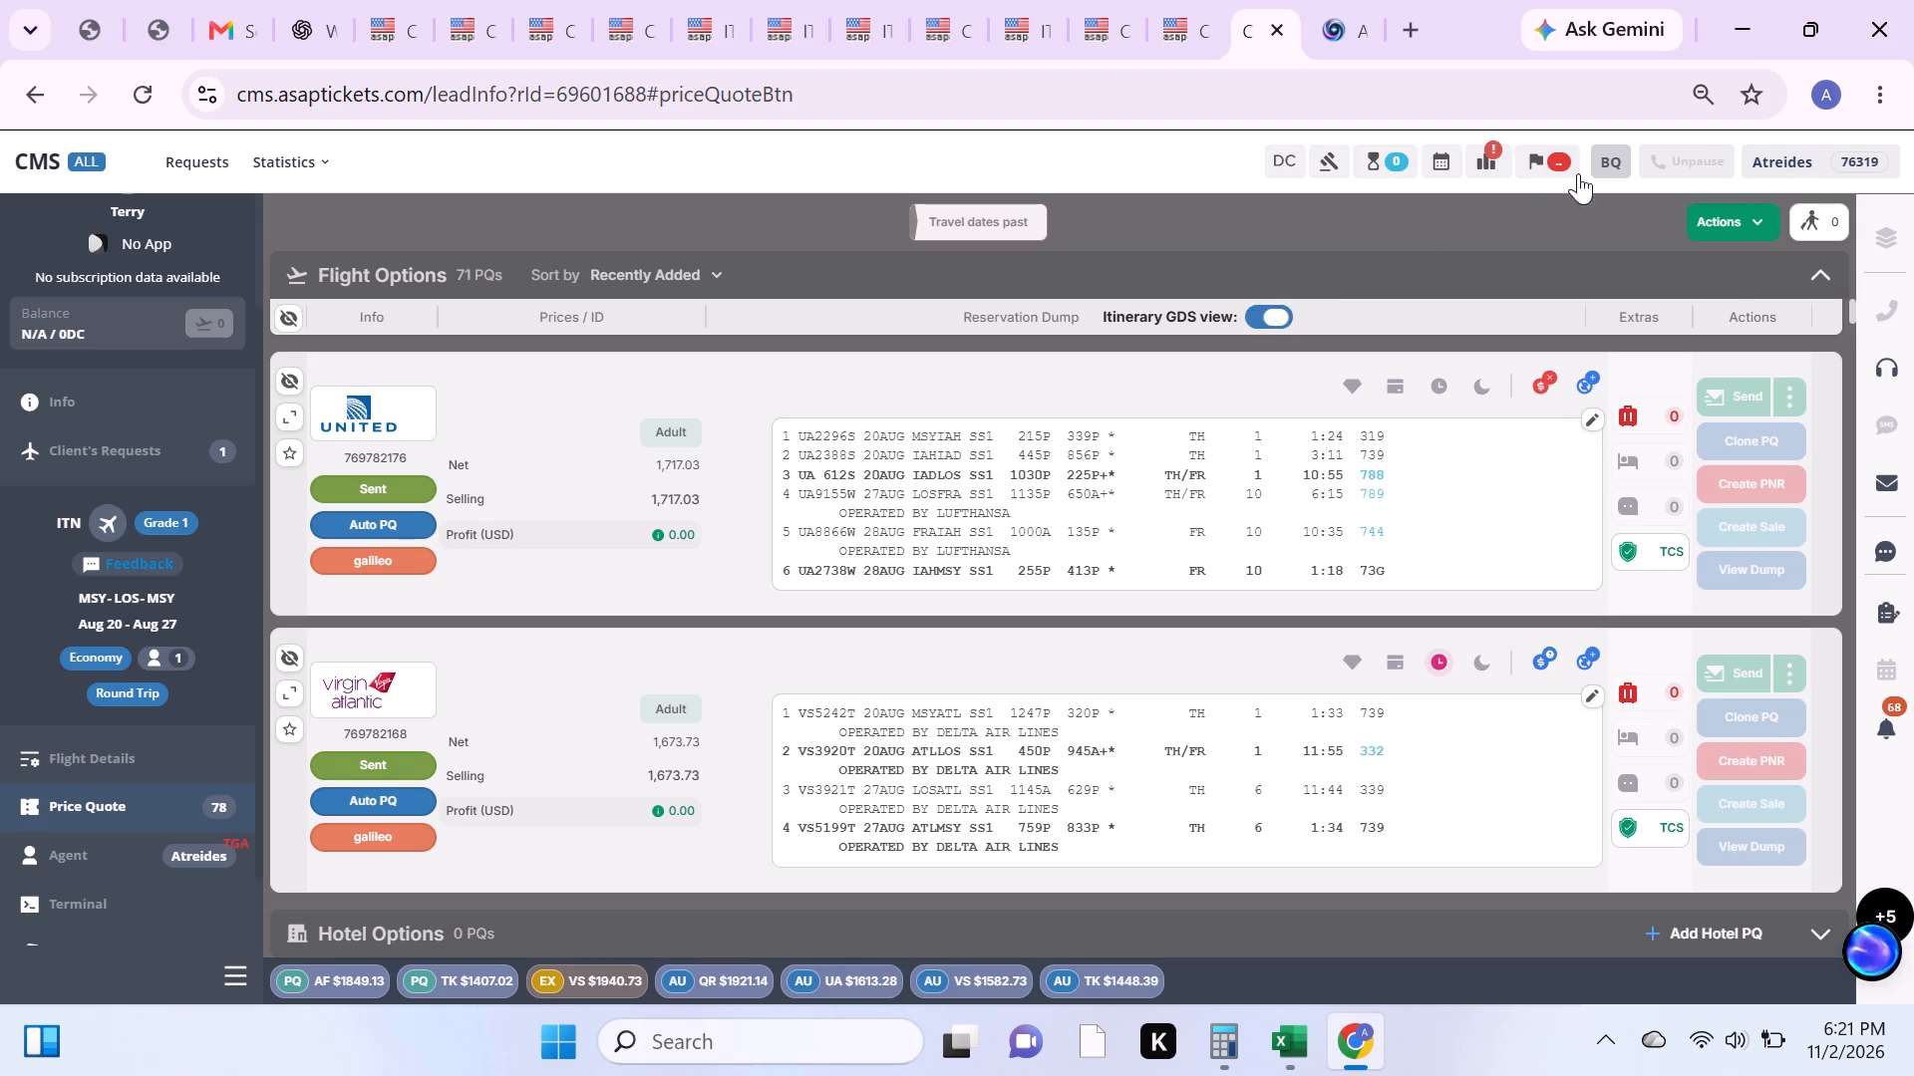
pyautogui.click(1277, 303)
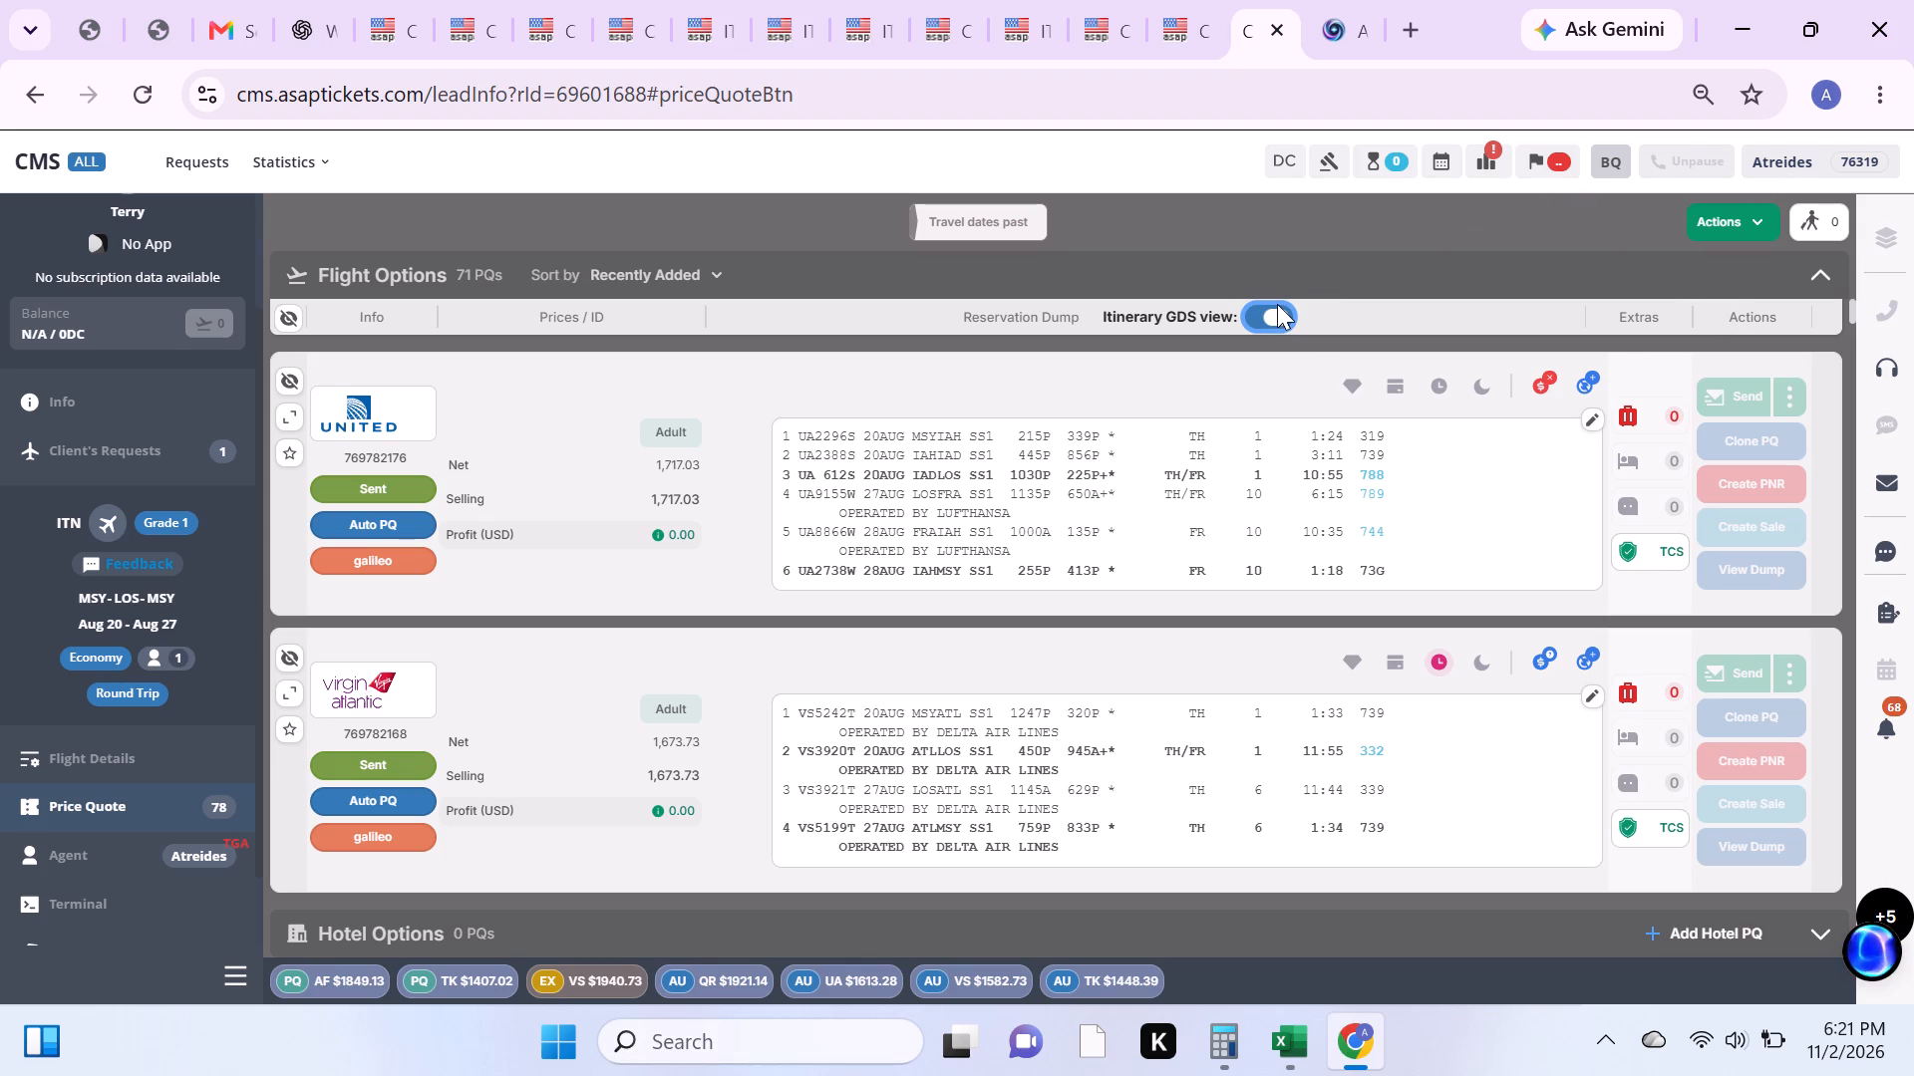
pyautogui.click(1278, 321)
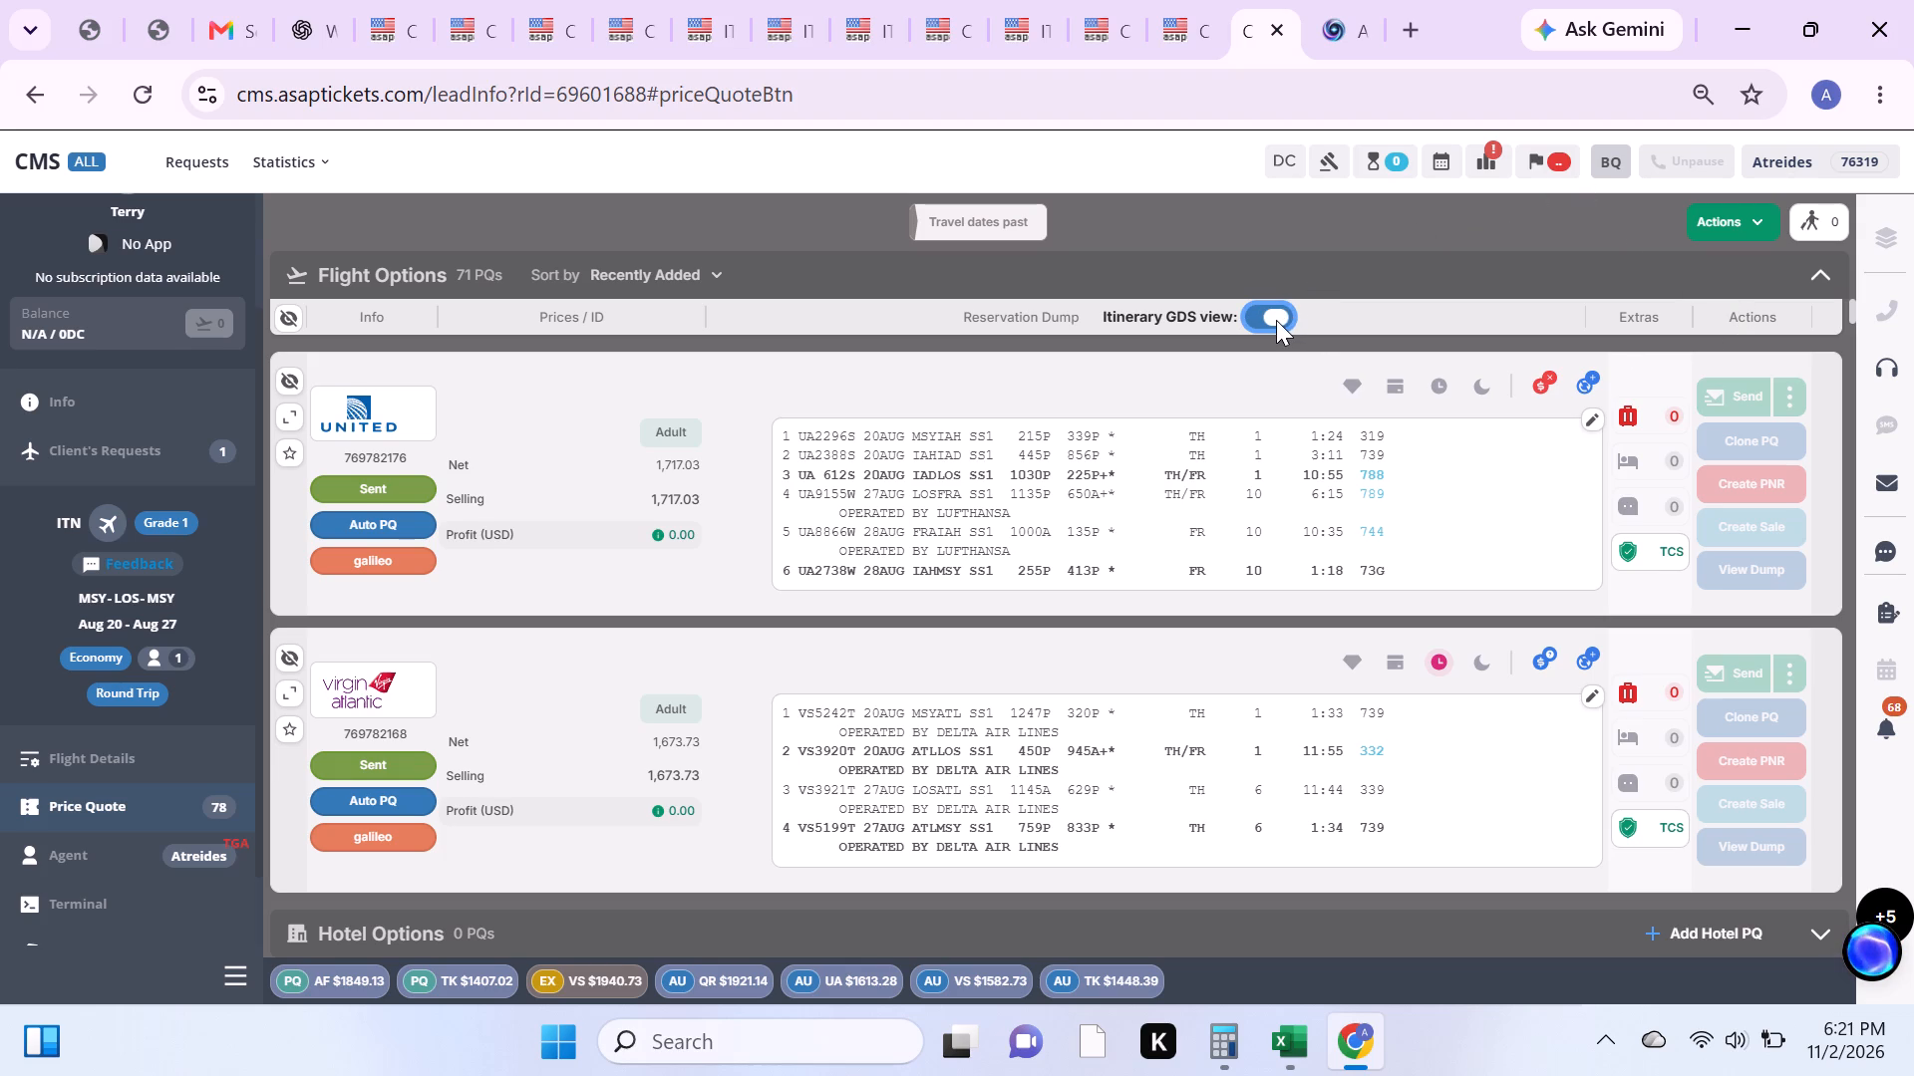
pyautogui.scroll(-2, 300, 821)
pyautogui.scroll(-1, 137, 850)
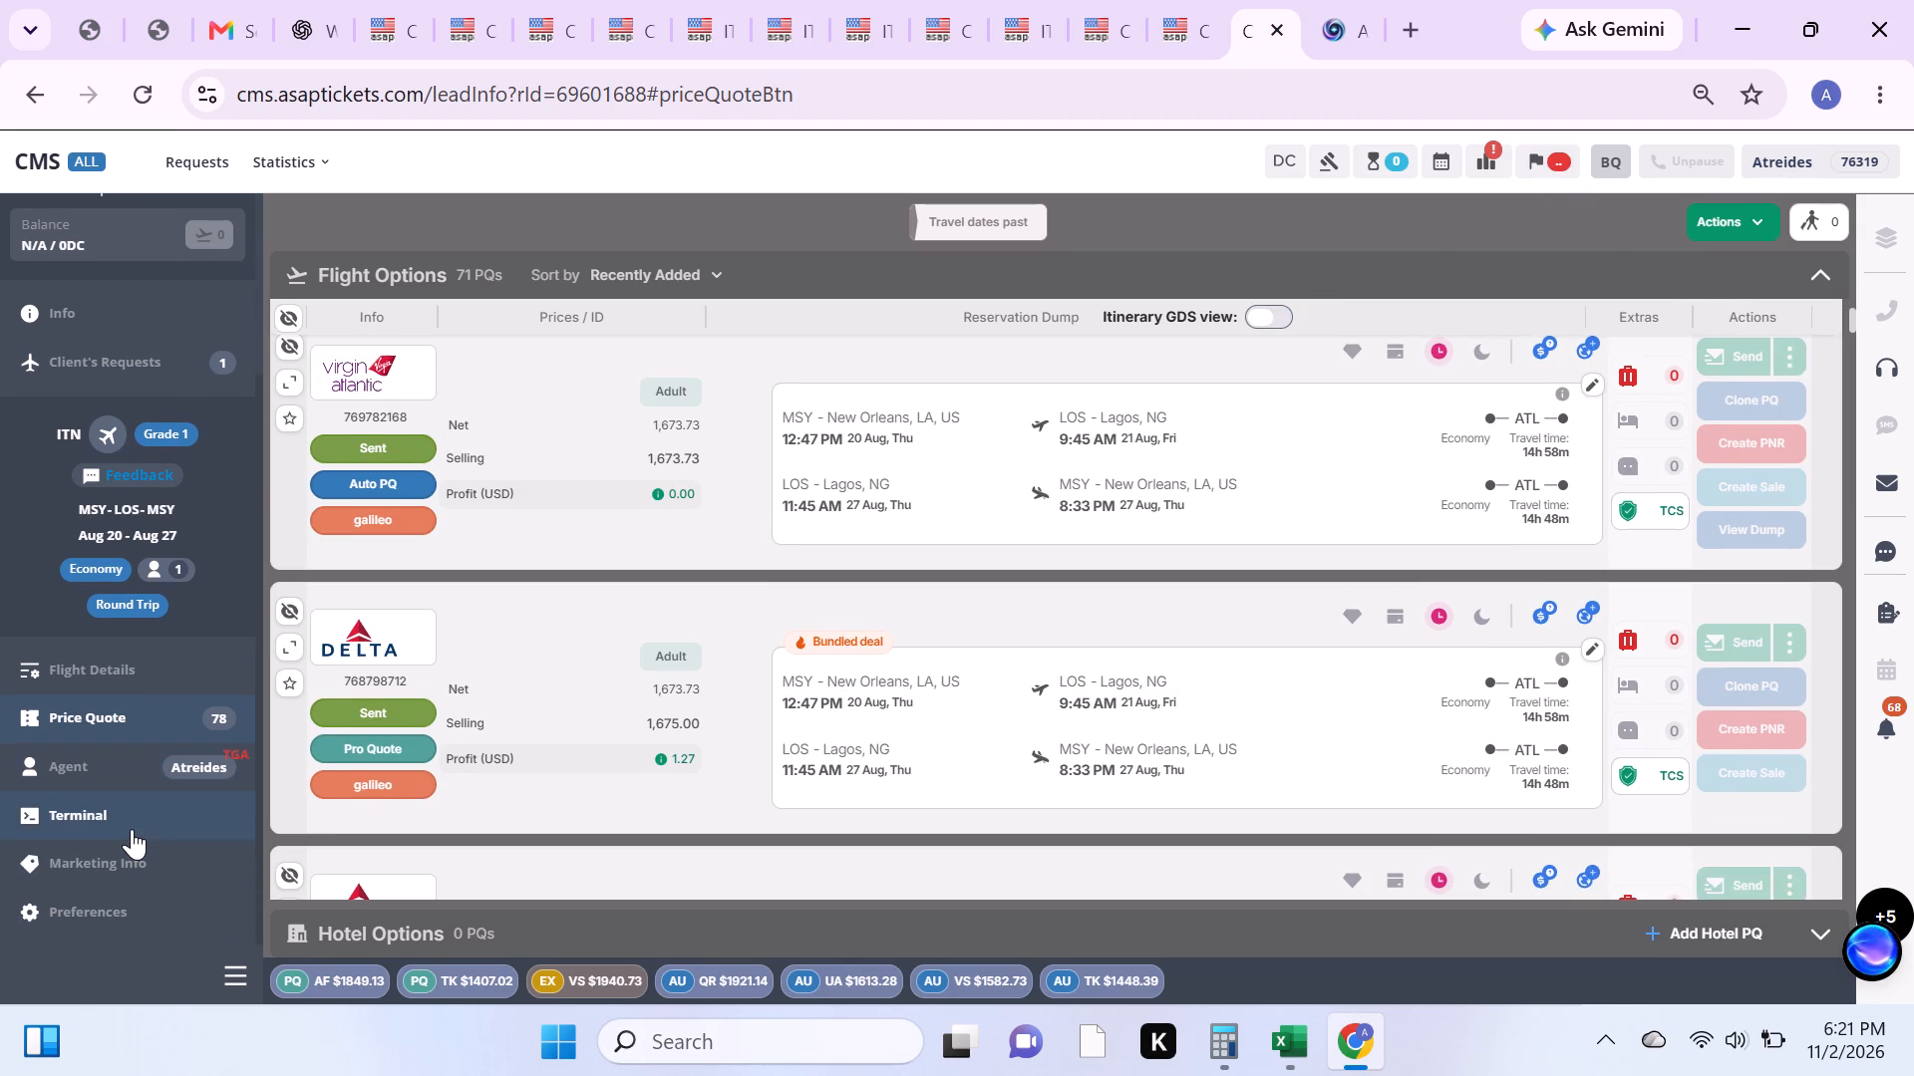
pyautogui.click(132, 829)
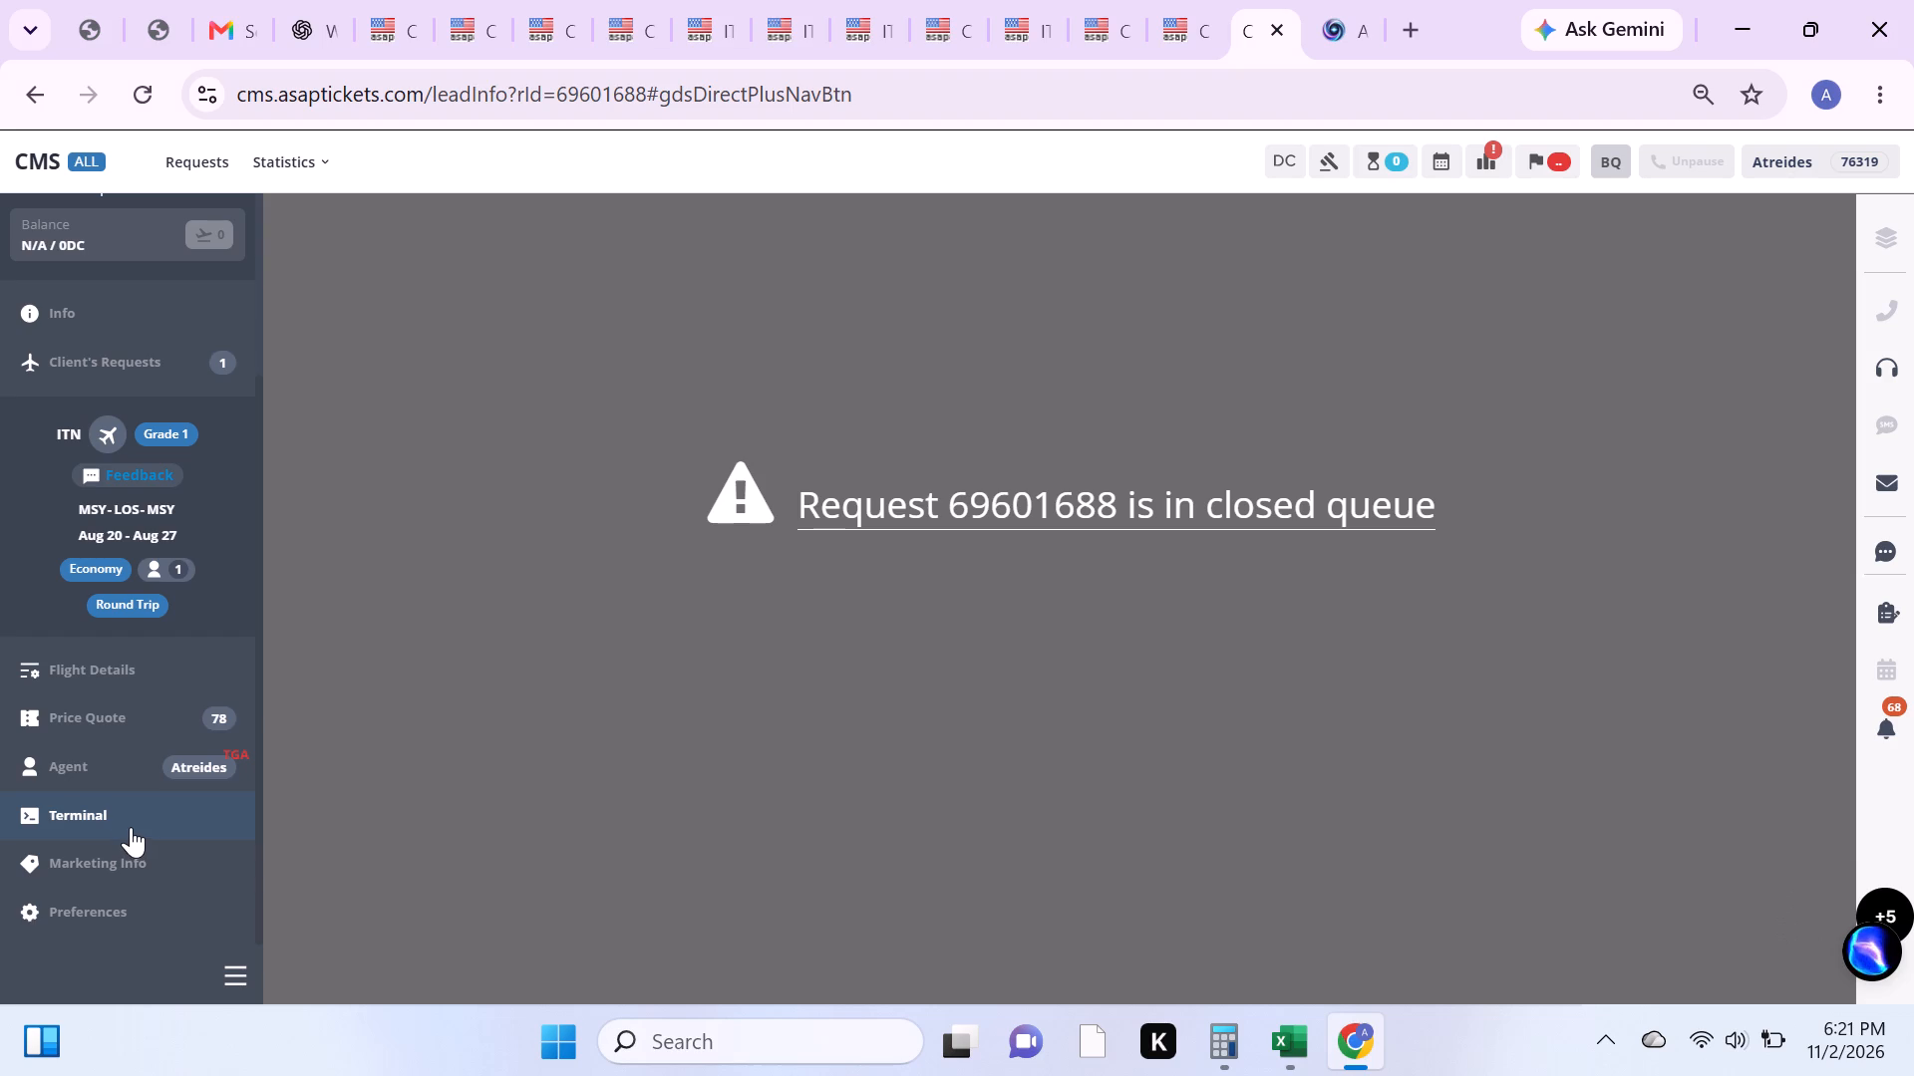
pyautogui.click(112, 731)
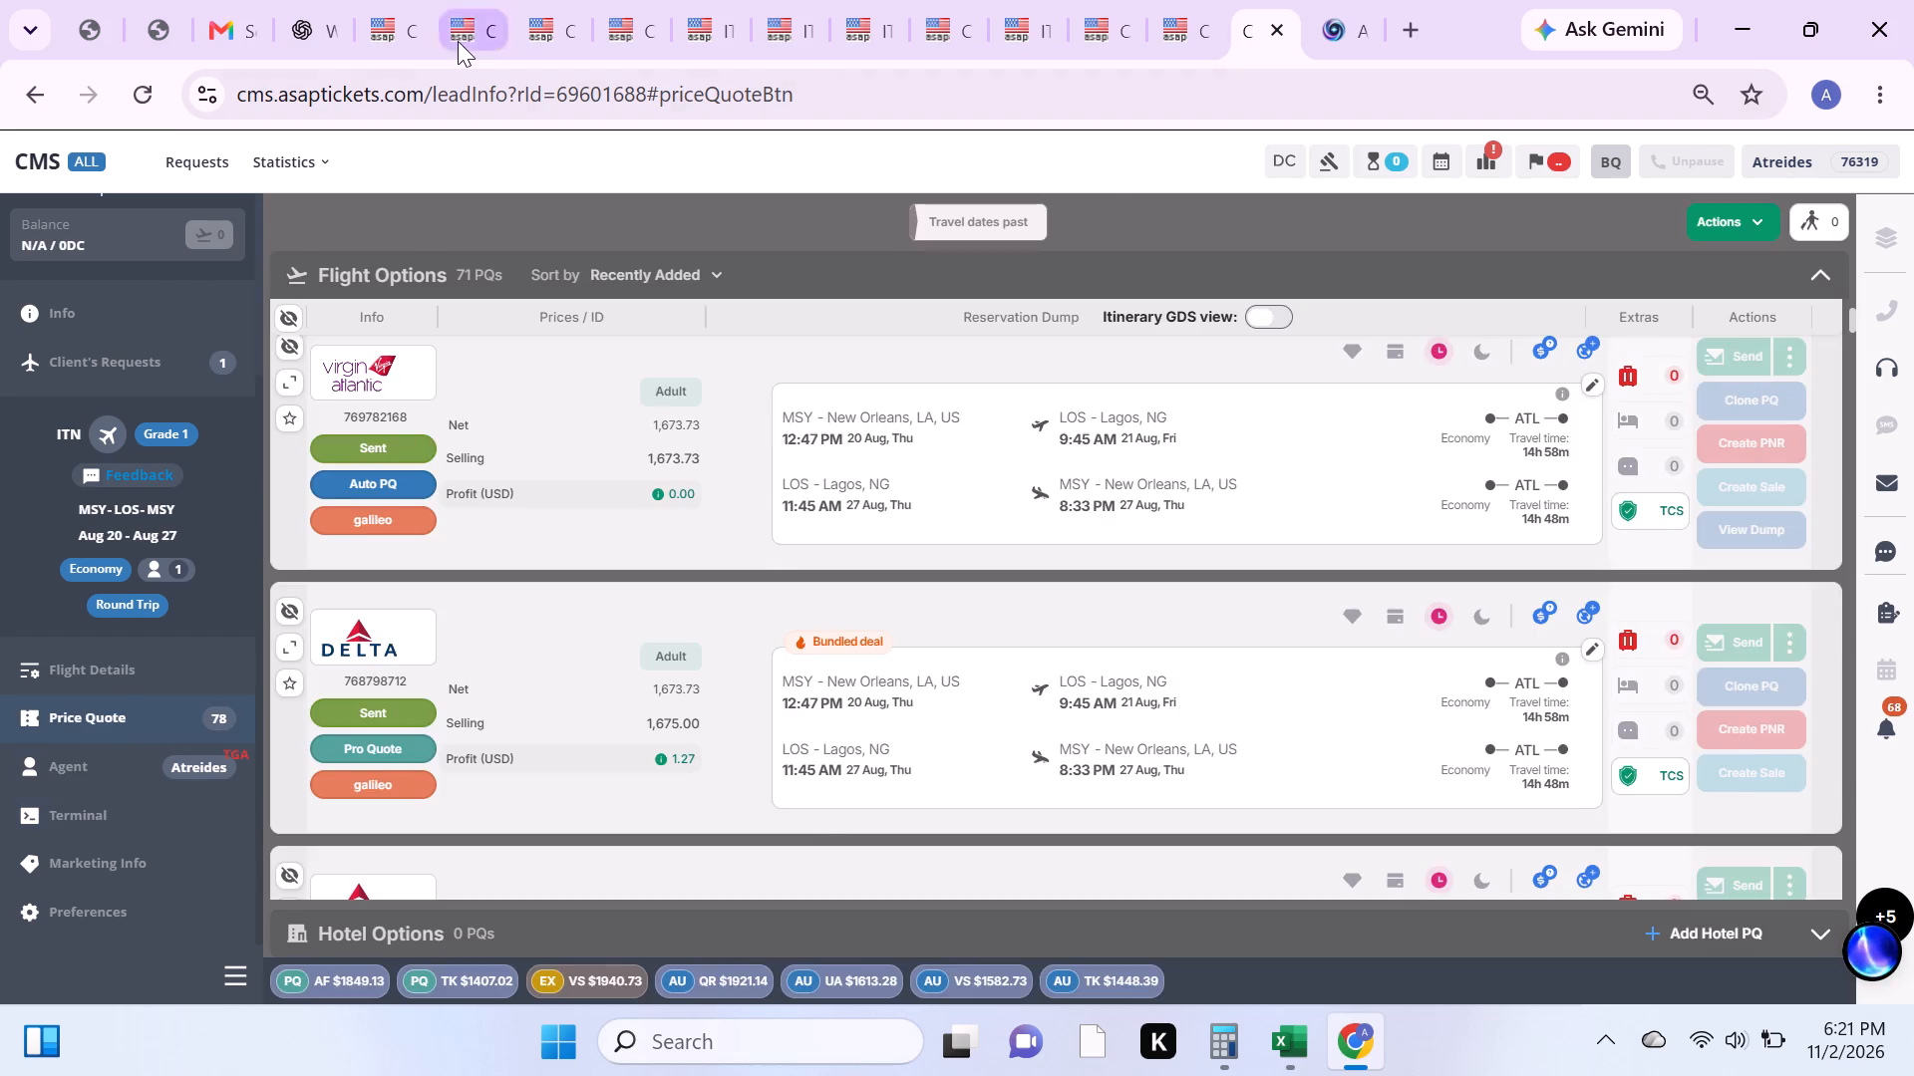
pyautogui.click(458, 41)
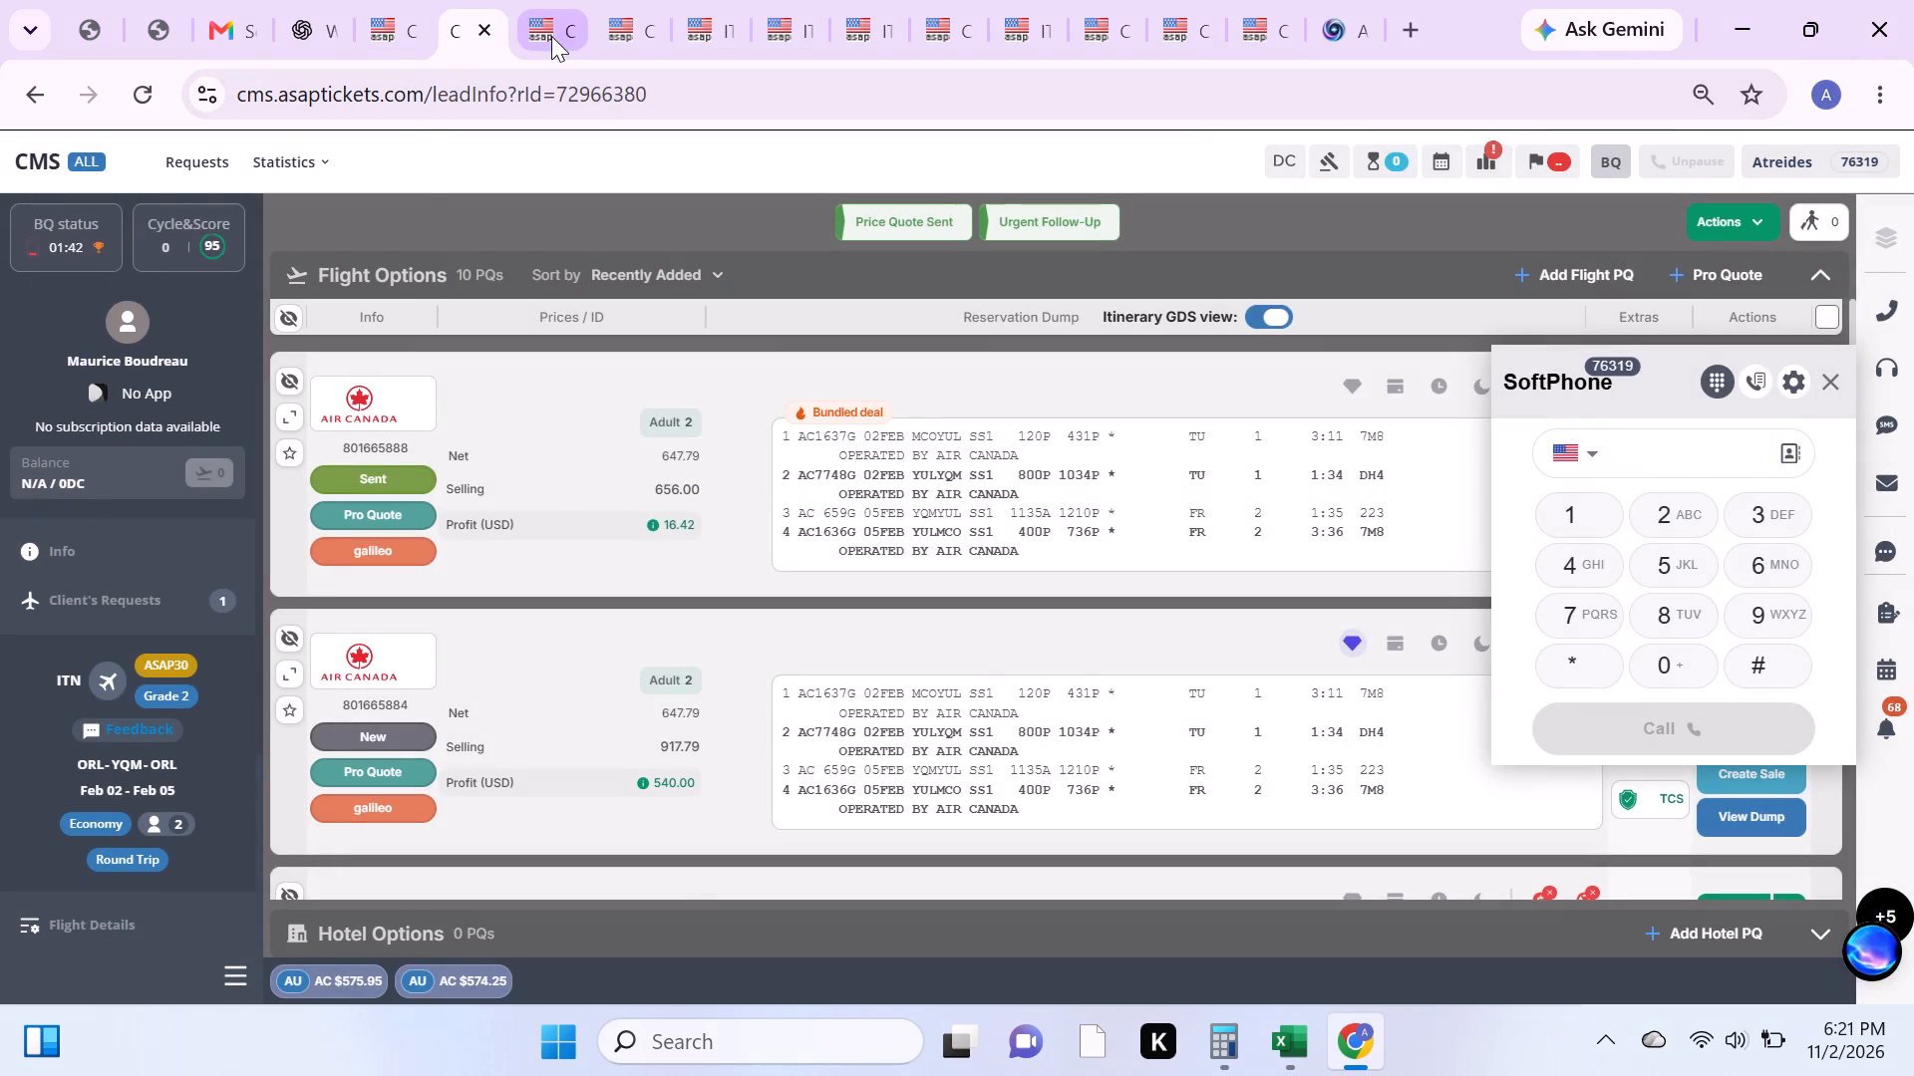
pyautogui.click(536, 31)
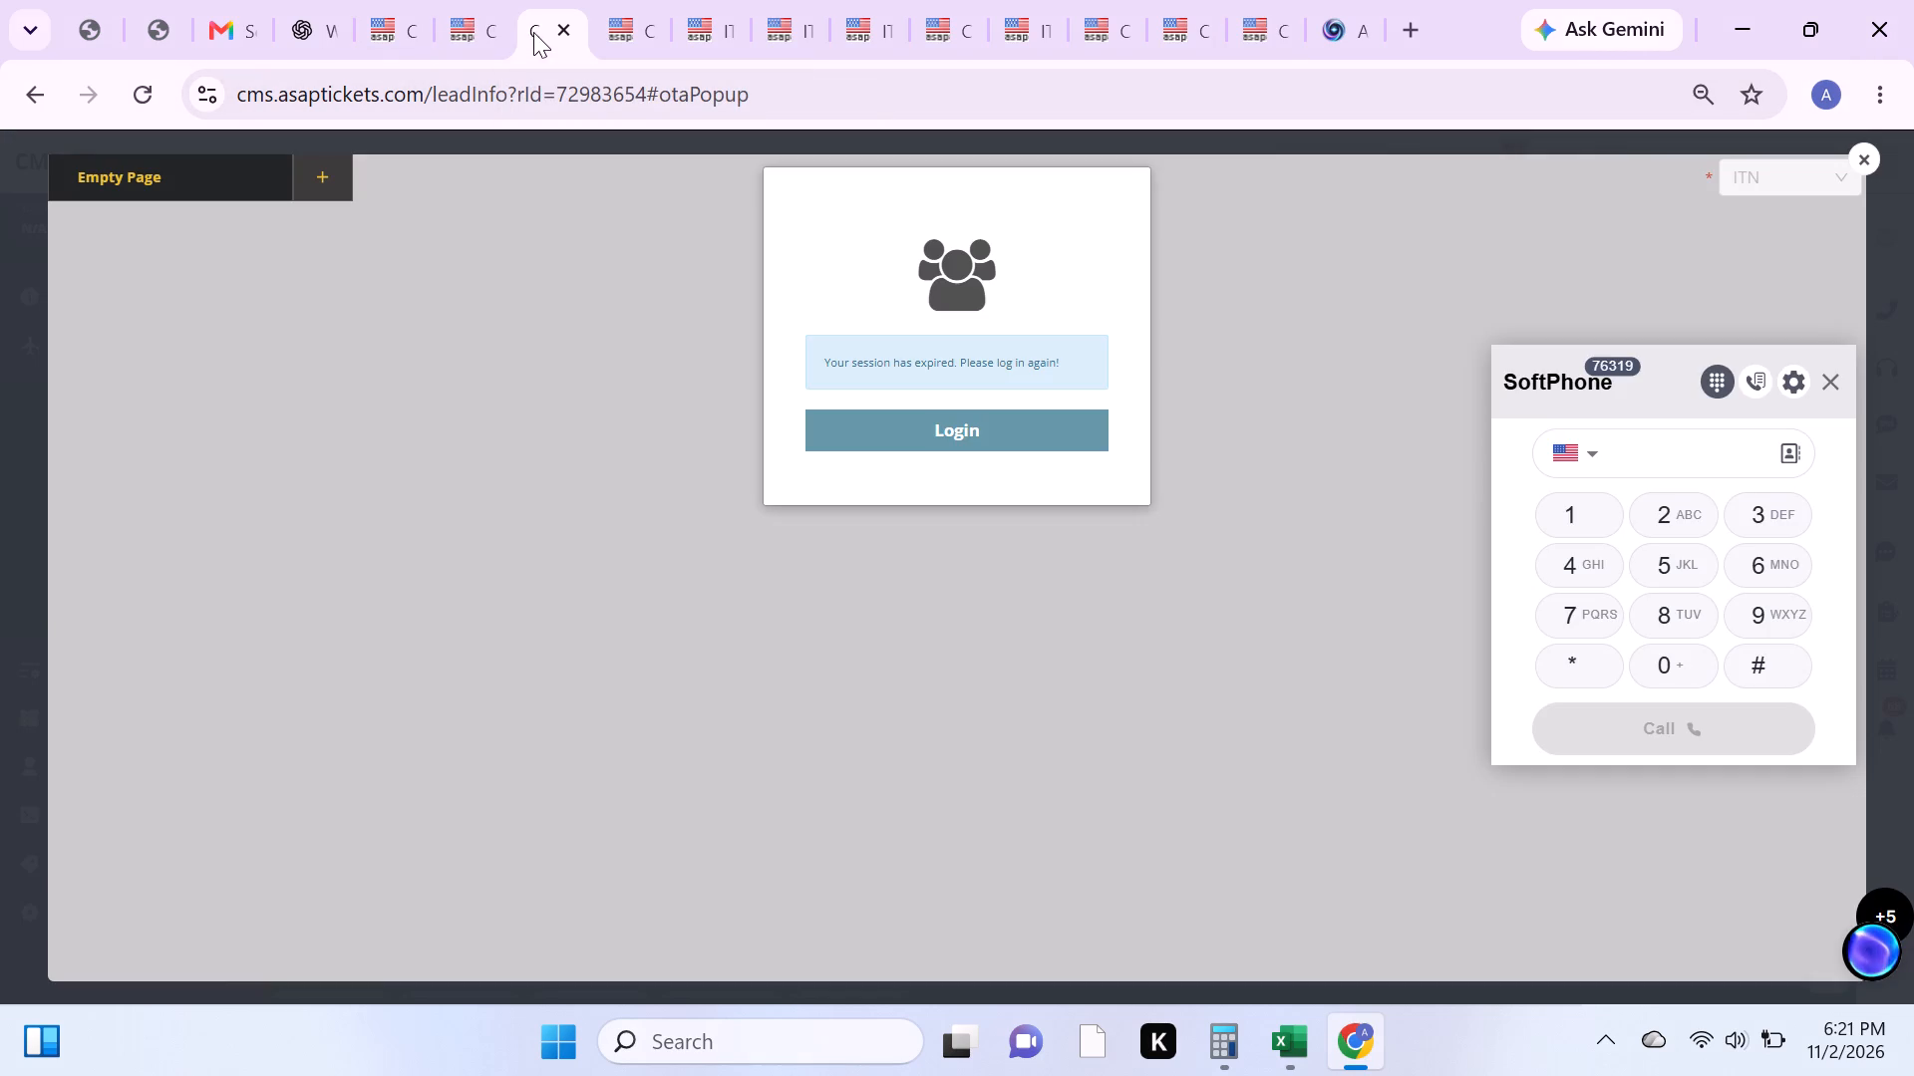
pyautogui.click(969, 429)
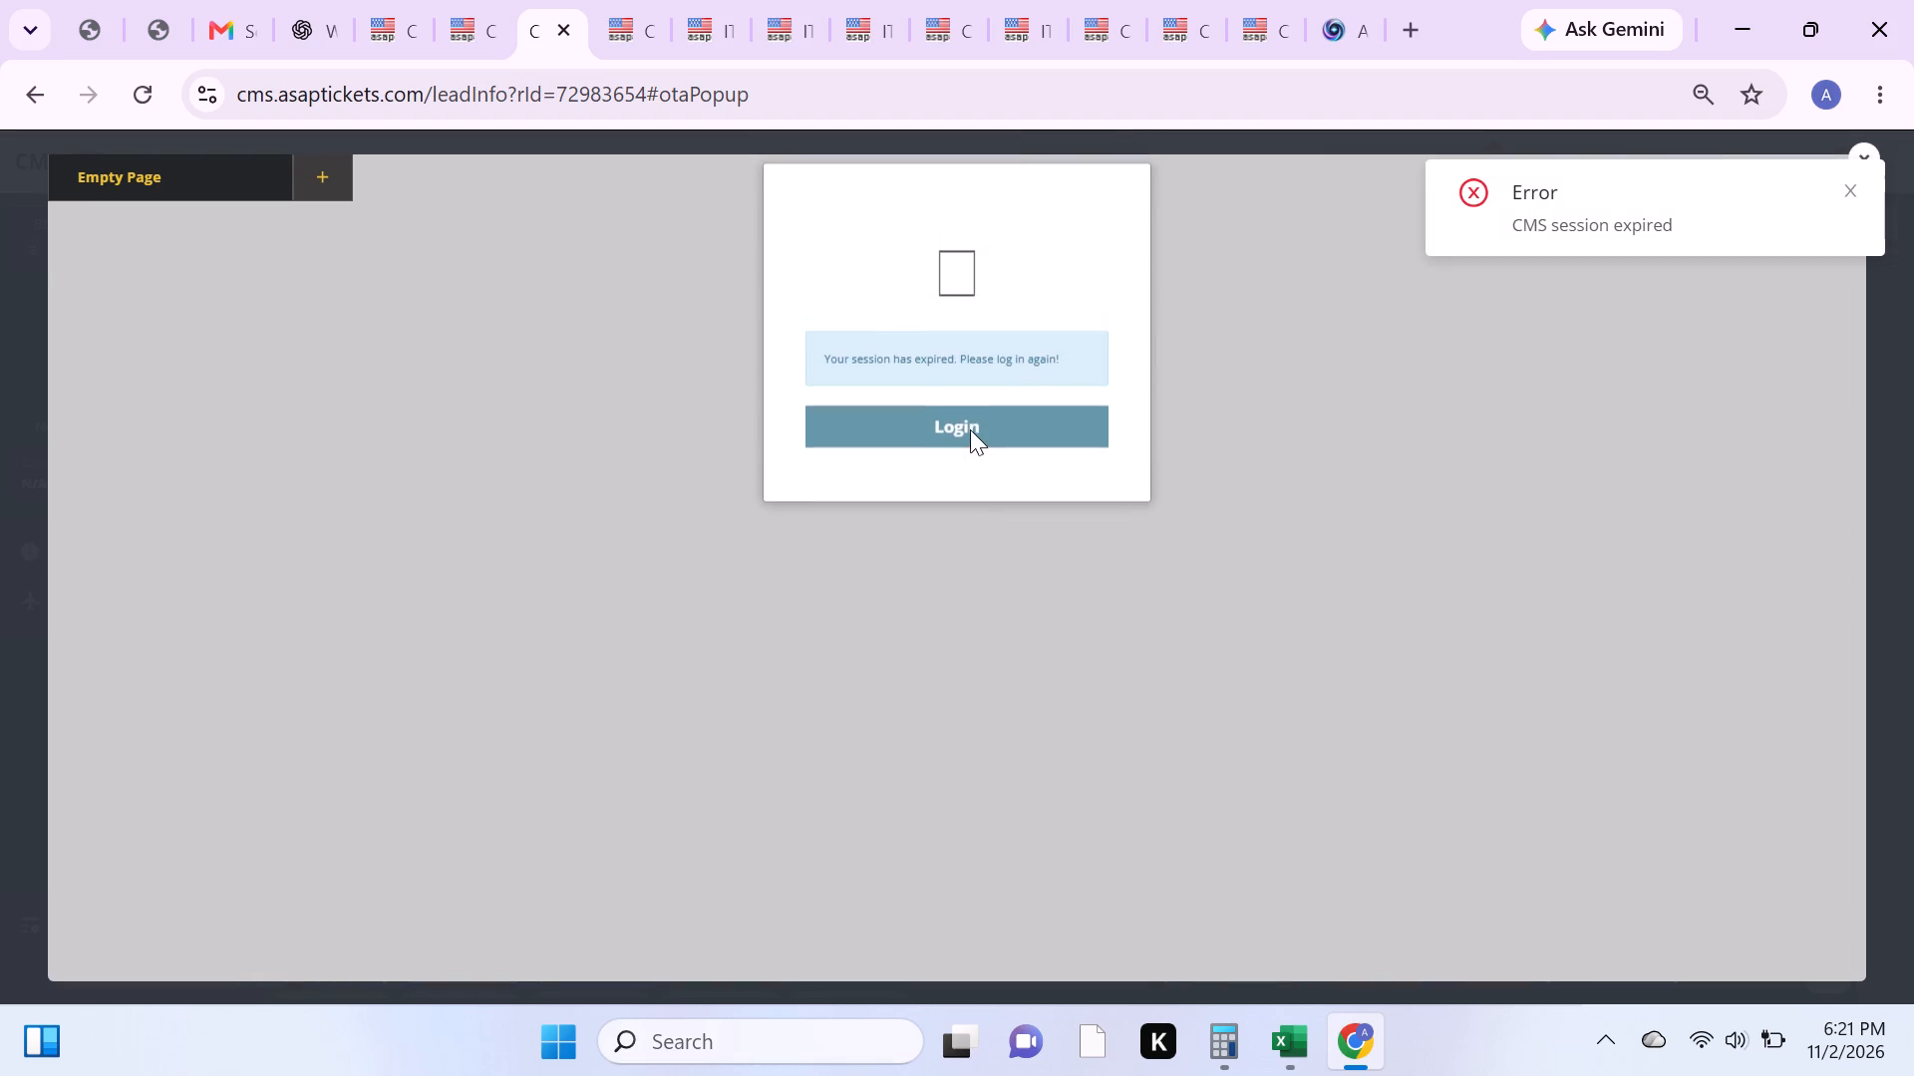
pyautogui.click(987, 441)
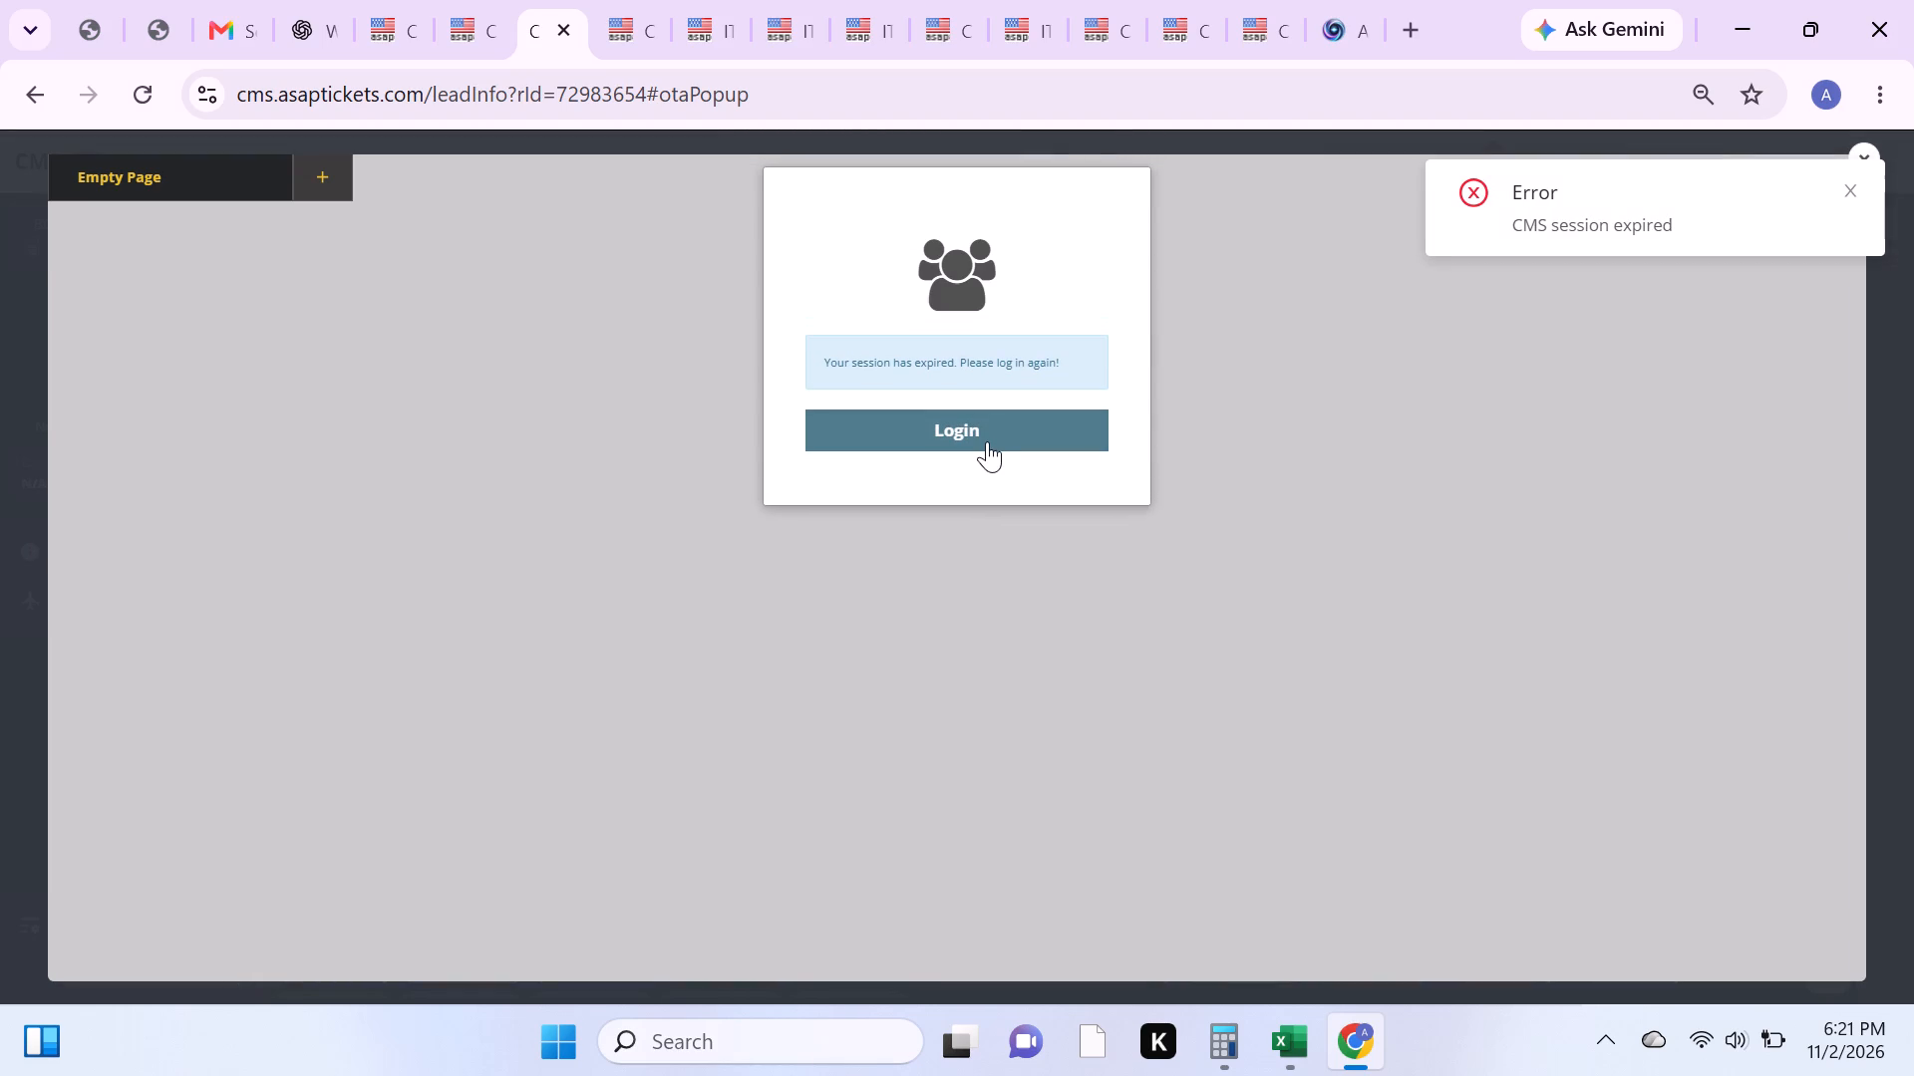
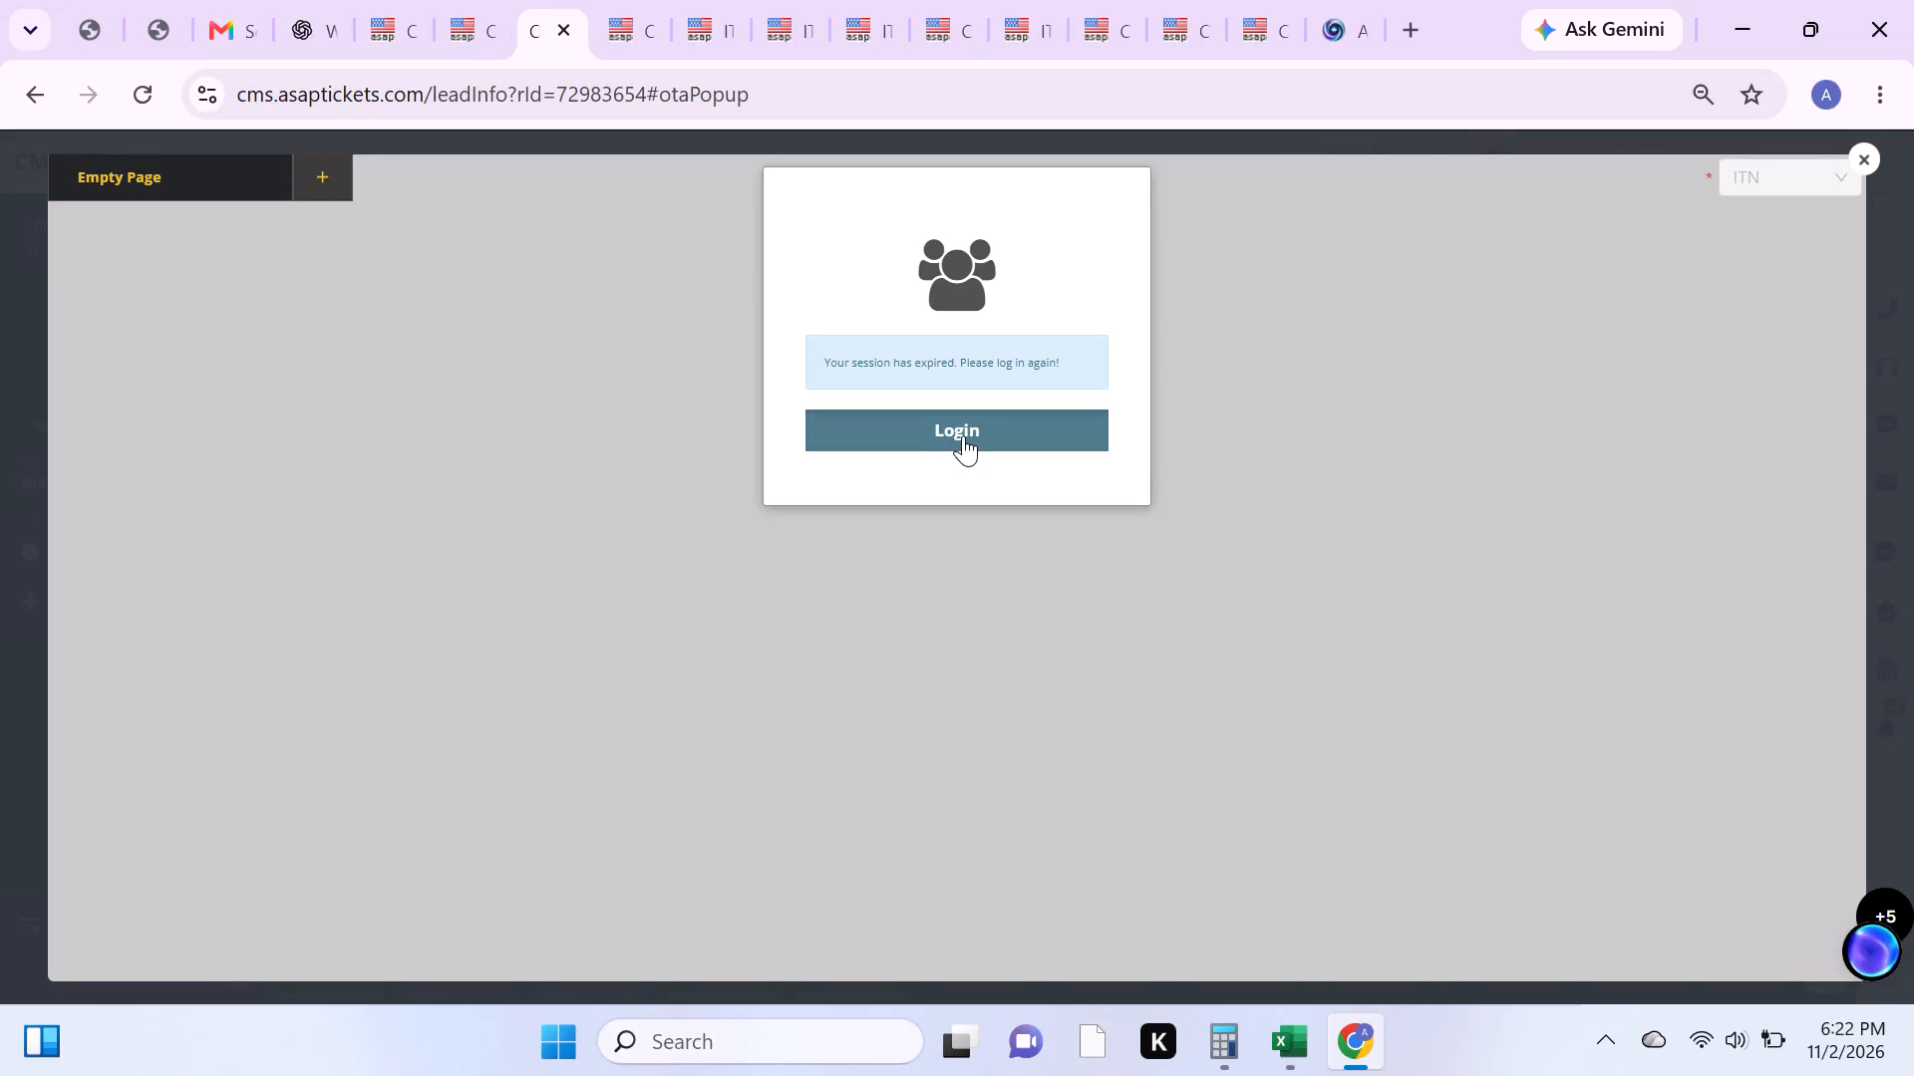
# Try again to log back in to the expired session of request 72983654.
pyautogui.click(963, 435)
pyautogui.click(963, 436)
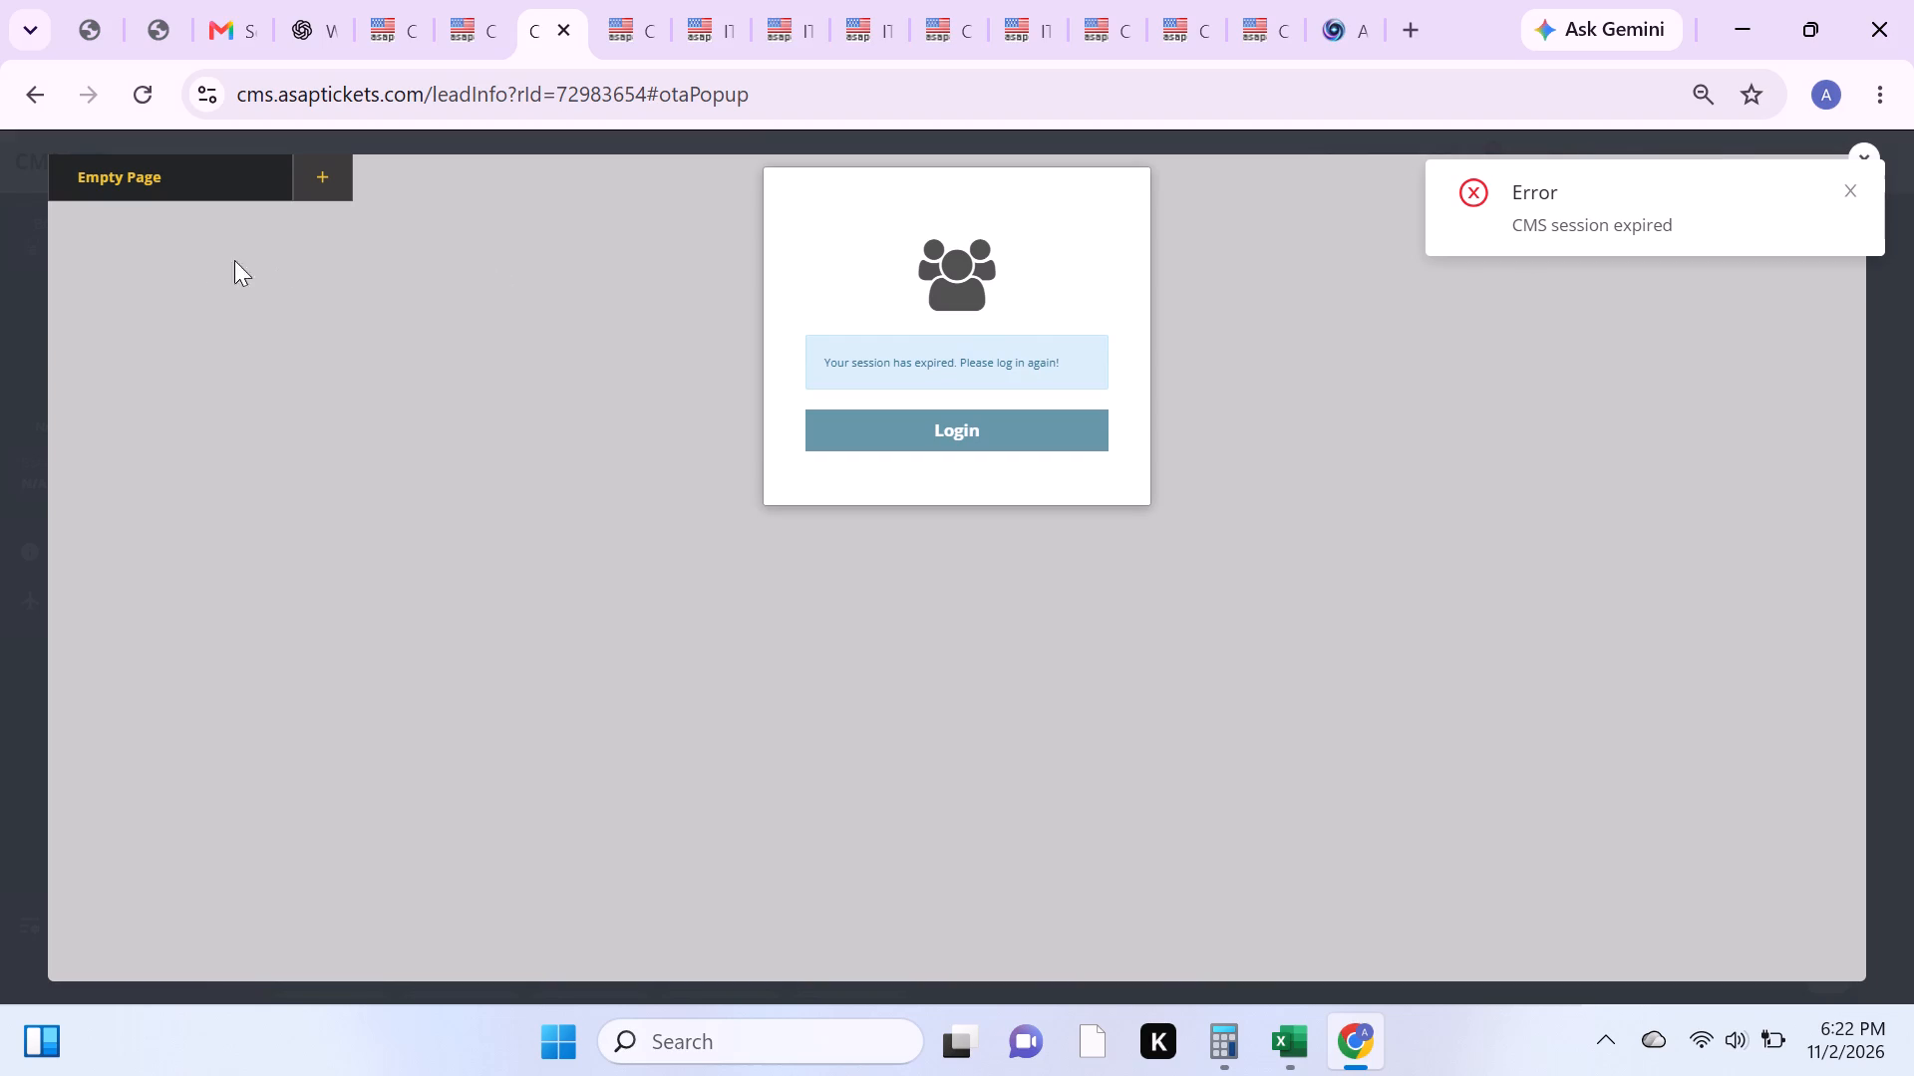
# Close all the open CMS request and queue pages, keeping the Amby Teams page open.
pyautogui.click(560, 26)
pyautogui.click(572, 37)
pyautogui.tripleClick(572, 37)
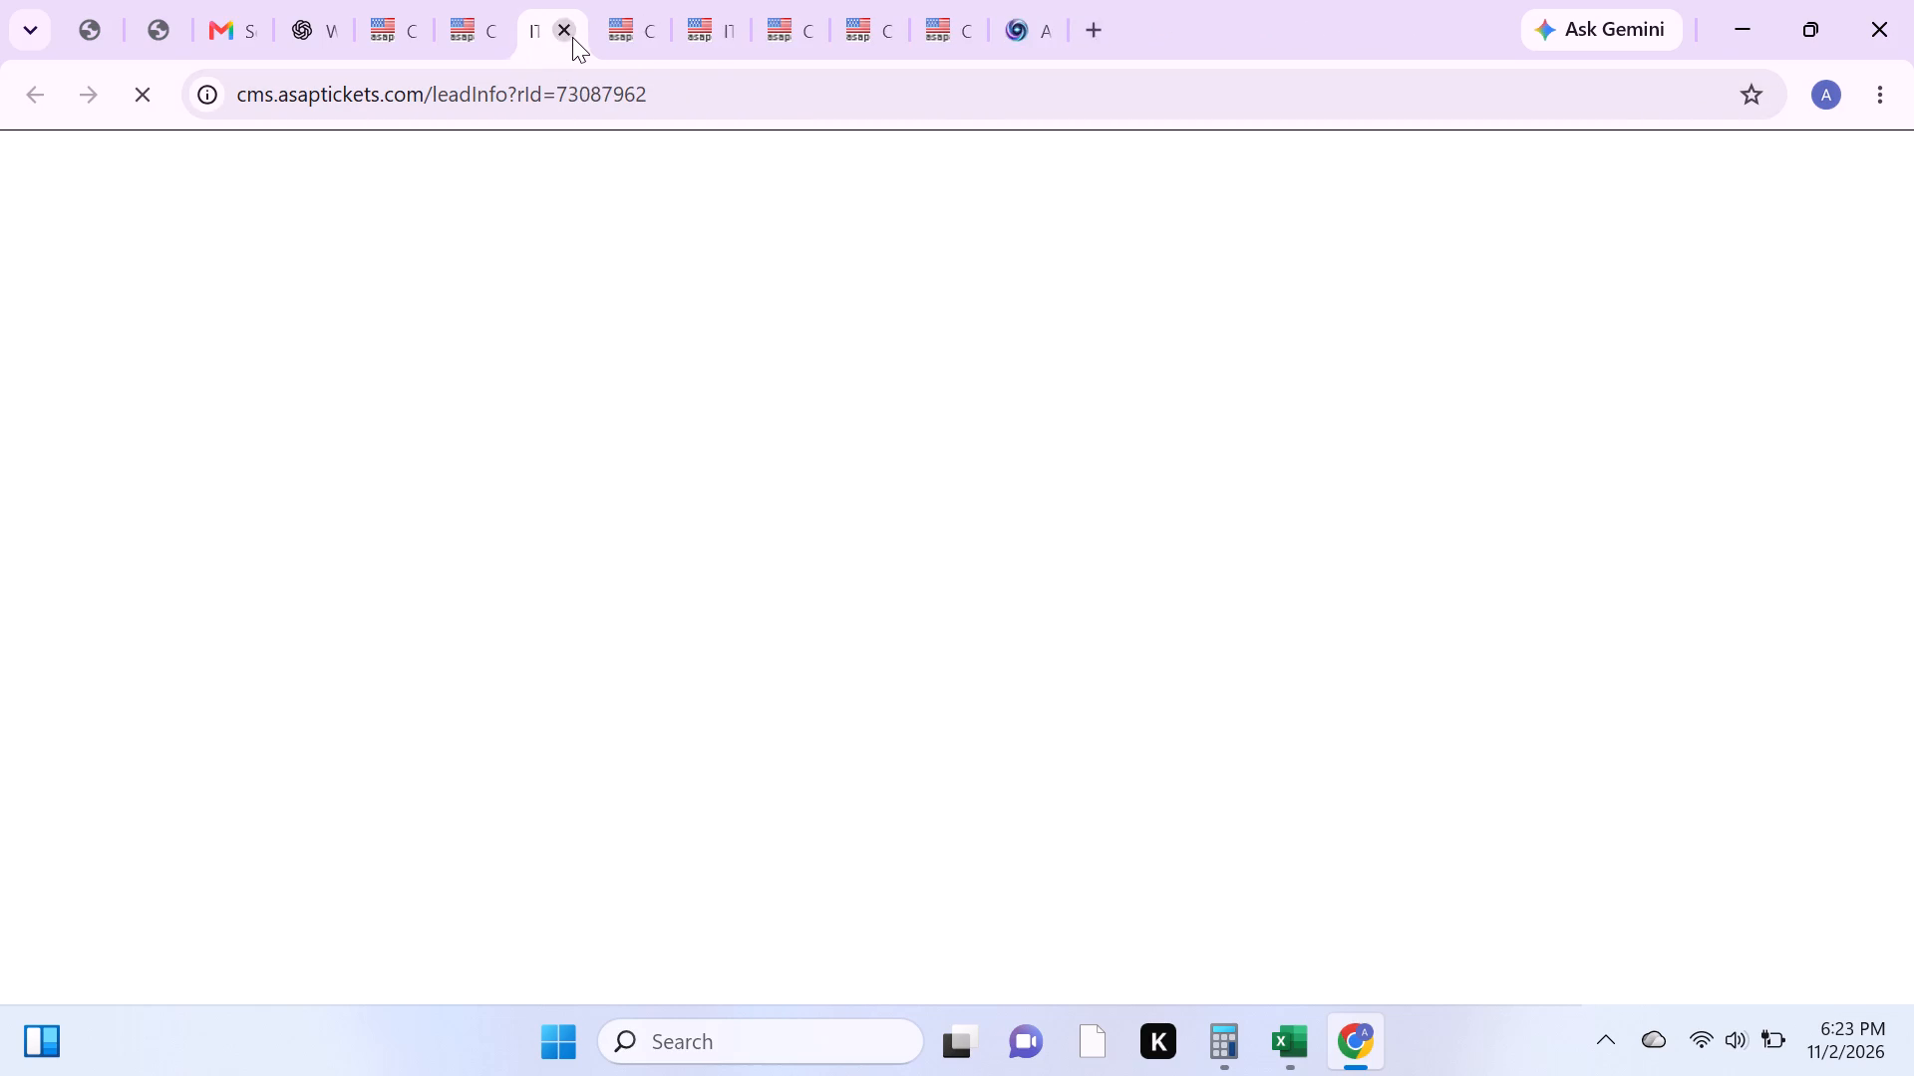
pyautogui.tripleClick(572, 37)
pyautogui.click(572, 37)
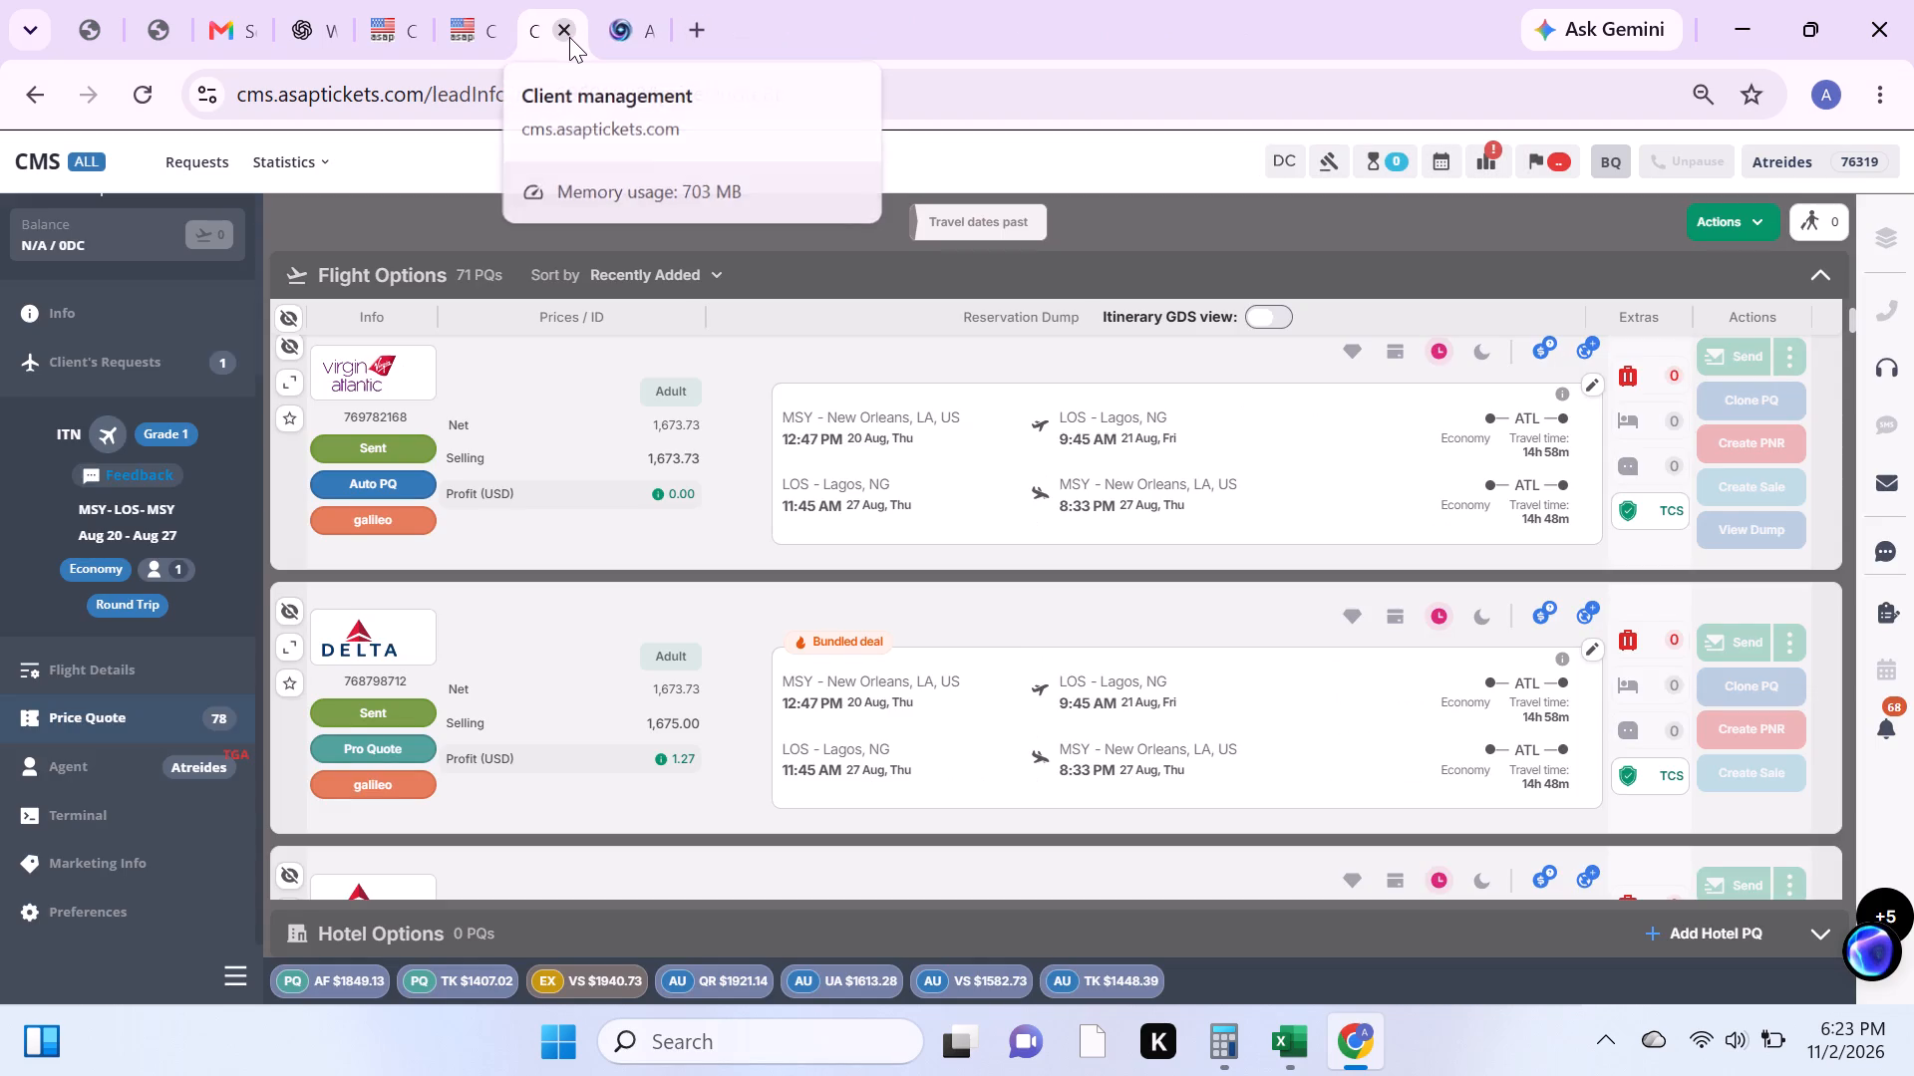
pyautogui.click(558, 41)
pyautogui.click(371, 34)
pyautogui.click(400, 30)
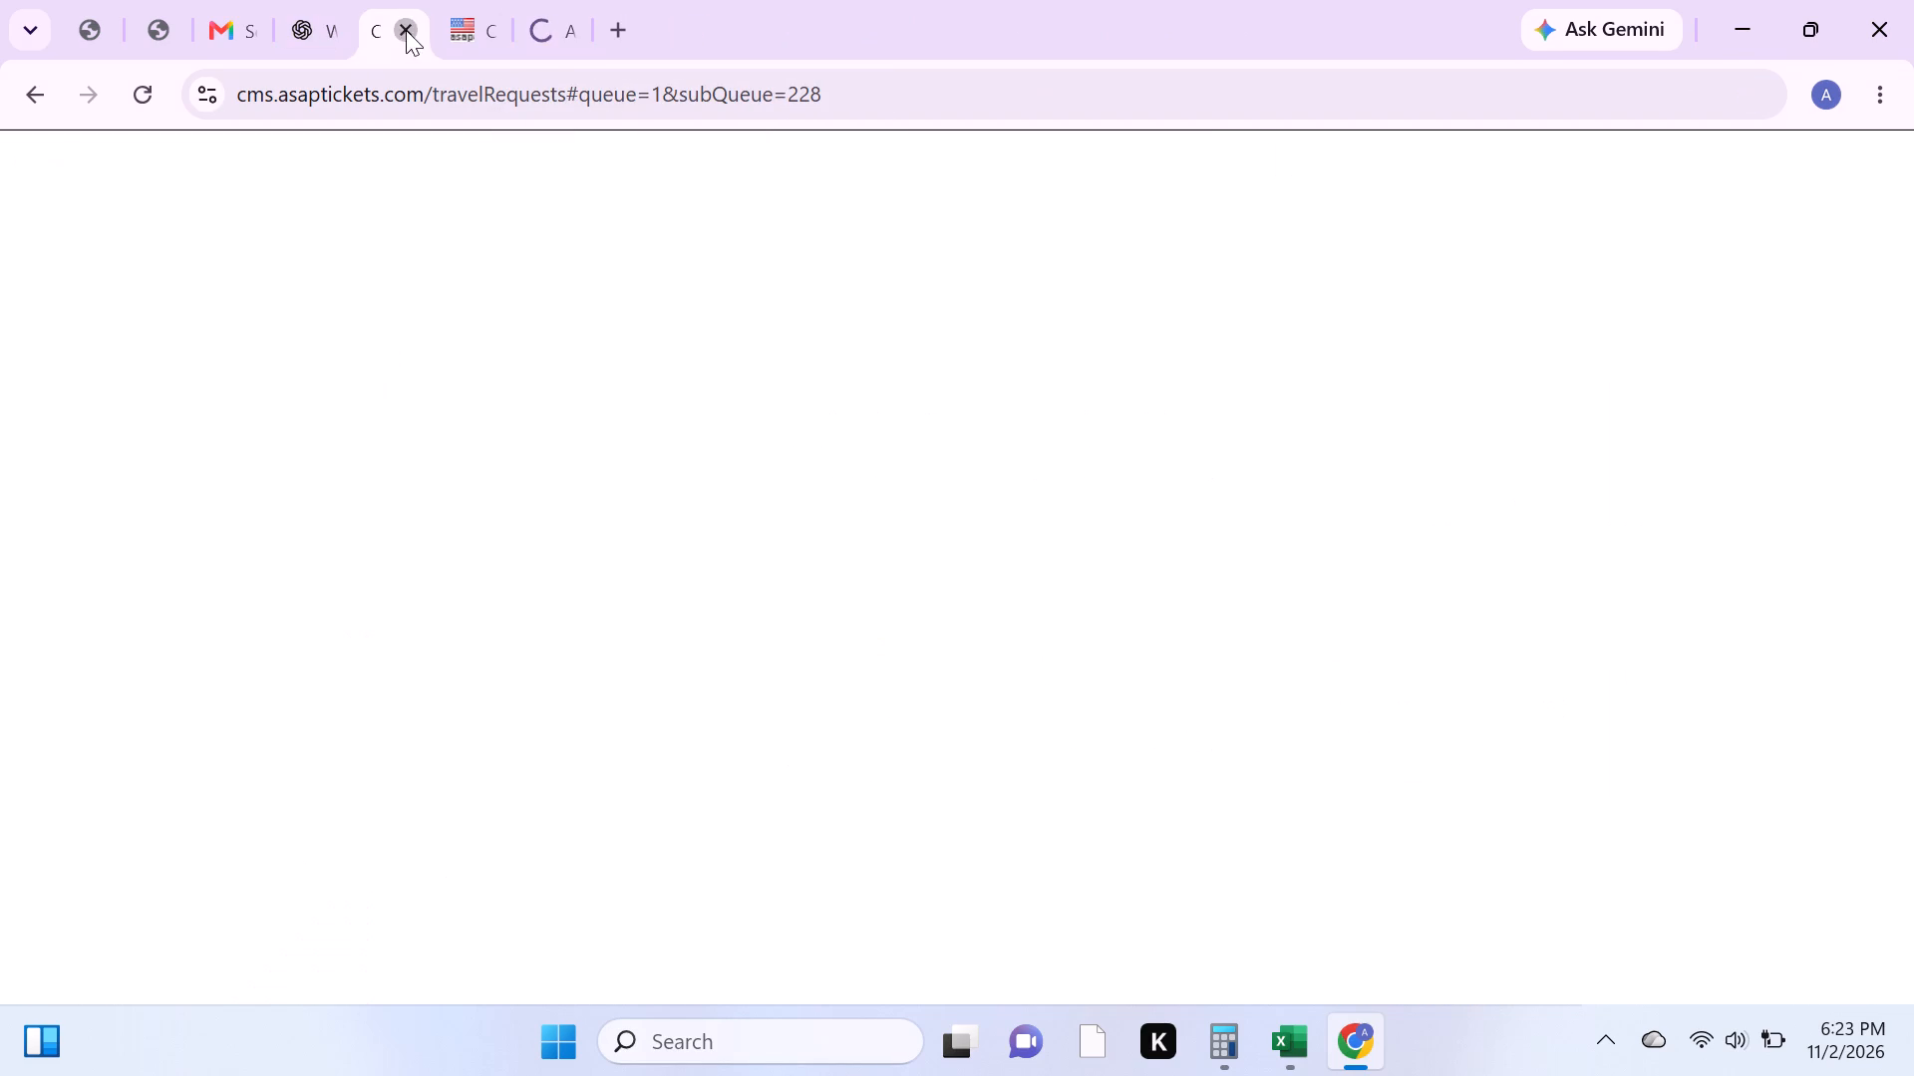
pyautogui.click(405, 32)
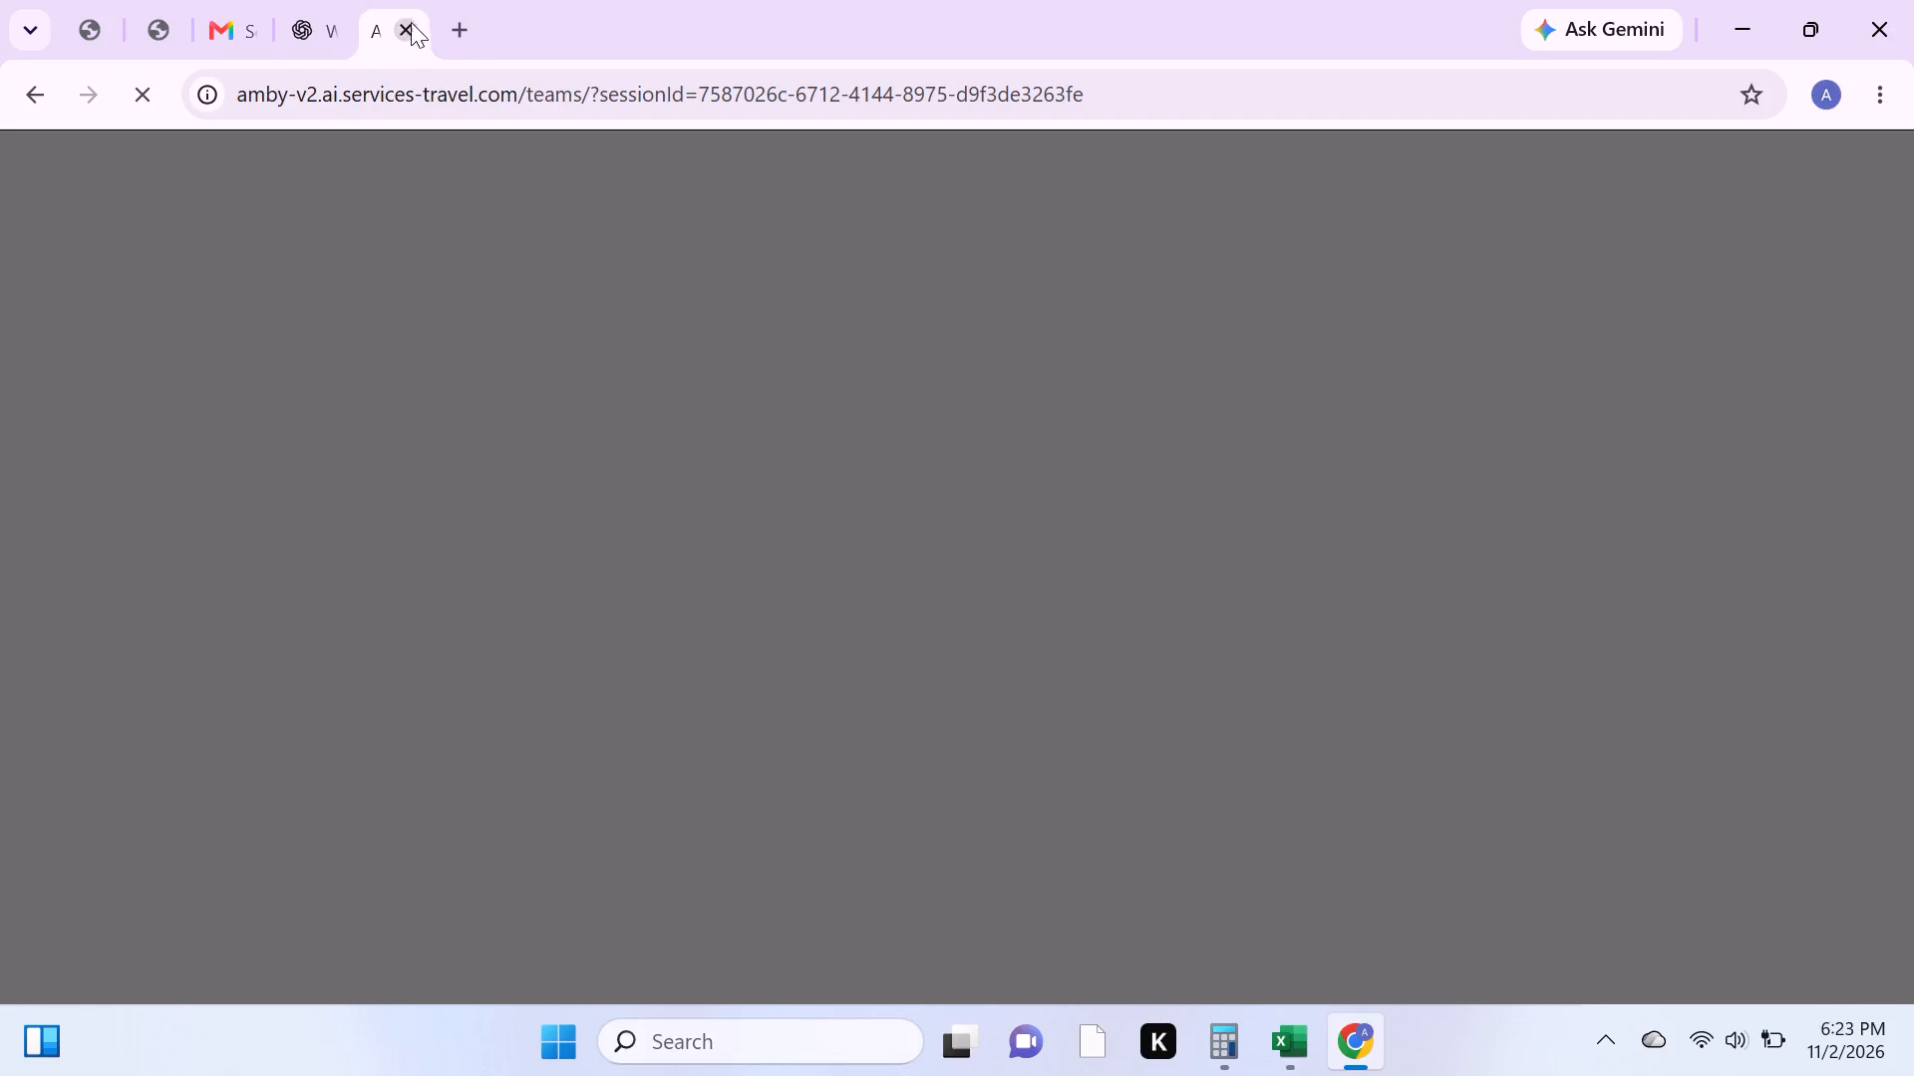
# Search Google for "cms asap tickets" in a new tab and open the cms.asaptickets.com site.
pyautogui.click(453, 21)
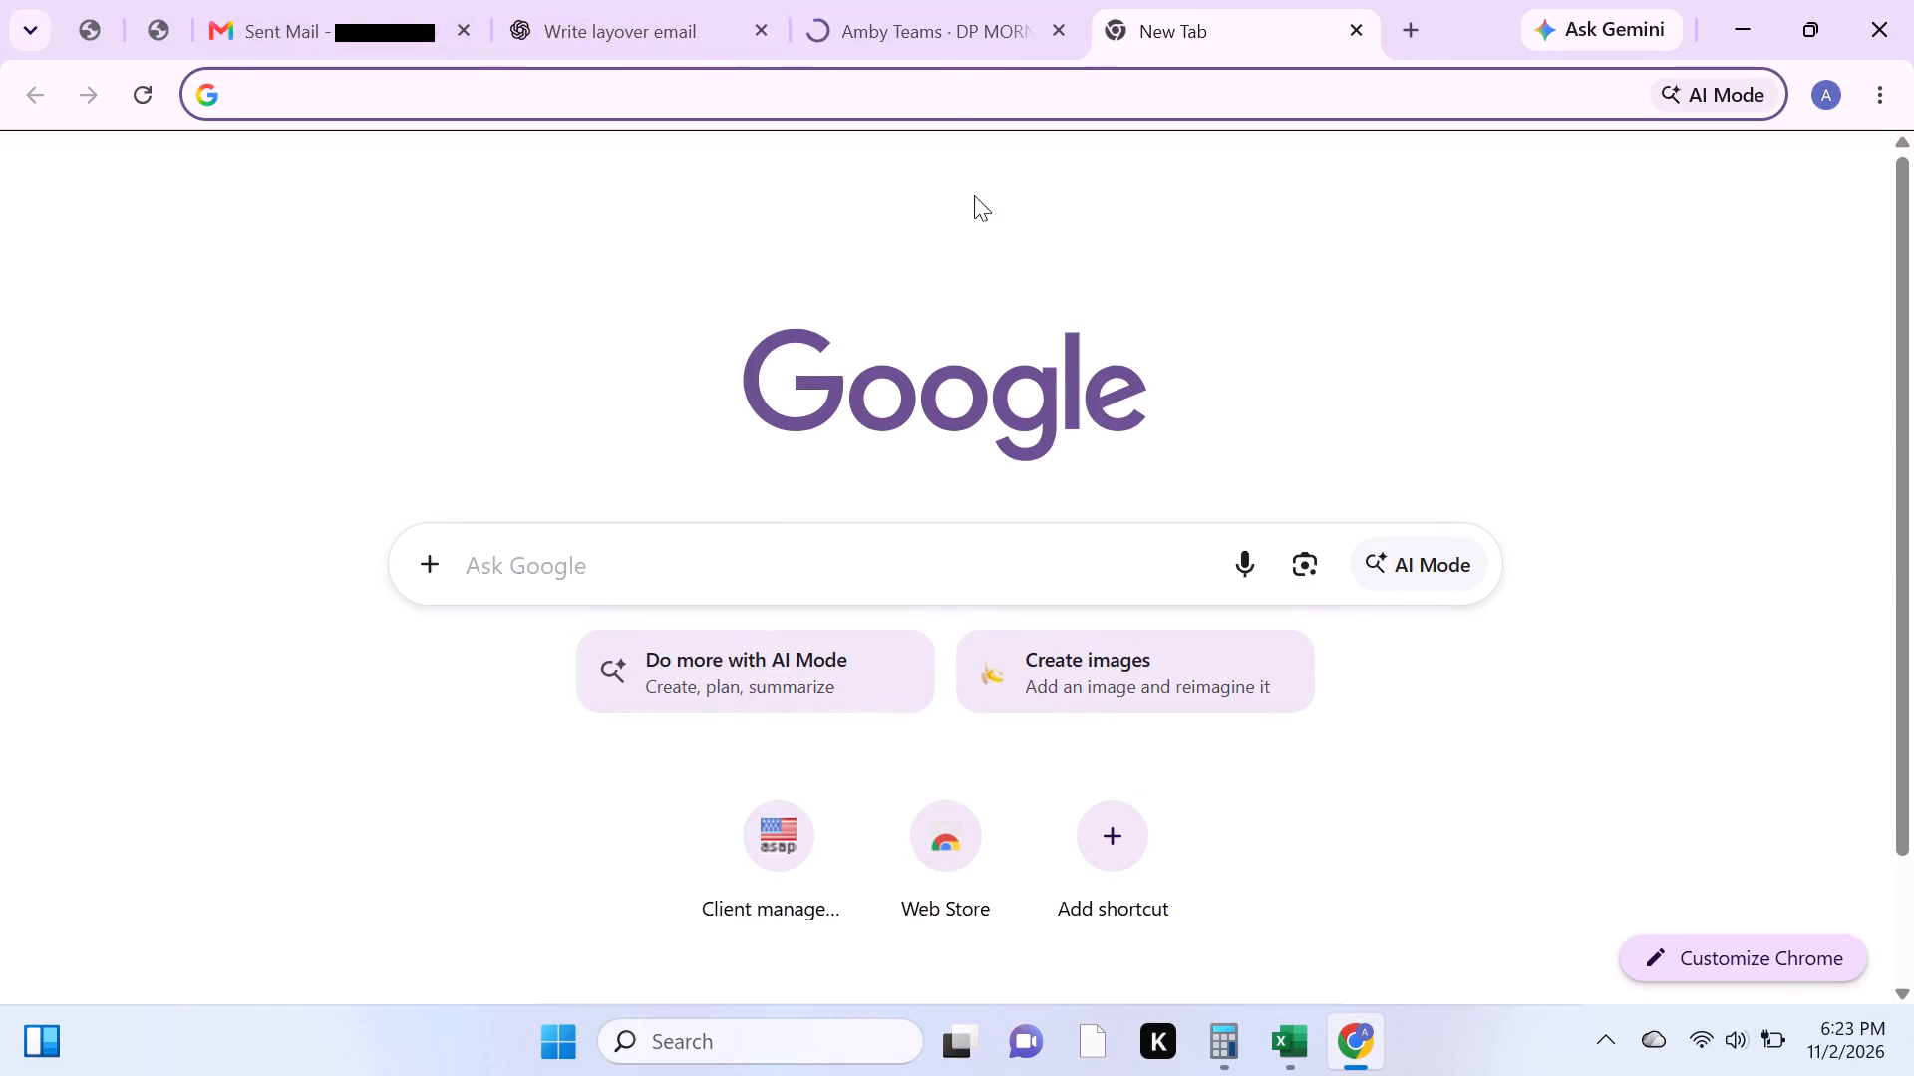
pyautogui.click(685, 568)
pyautogui.click(691, 654)
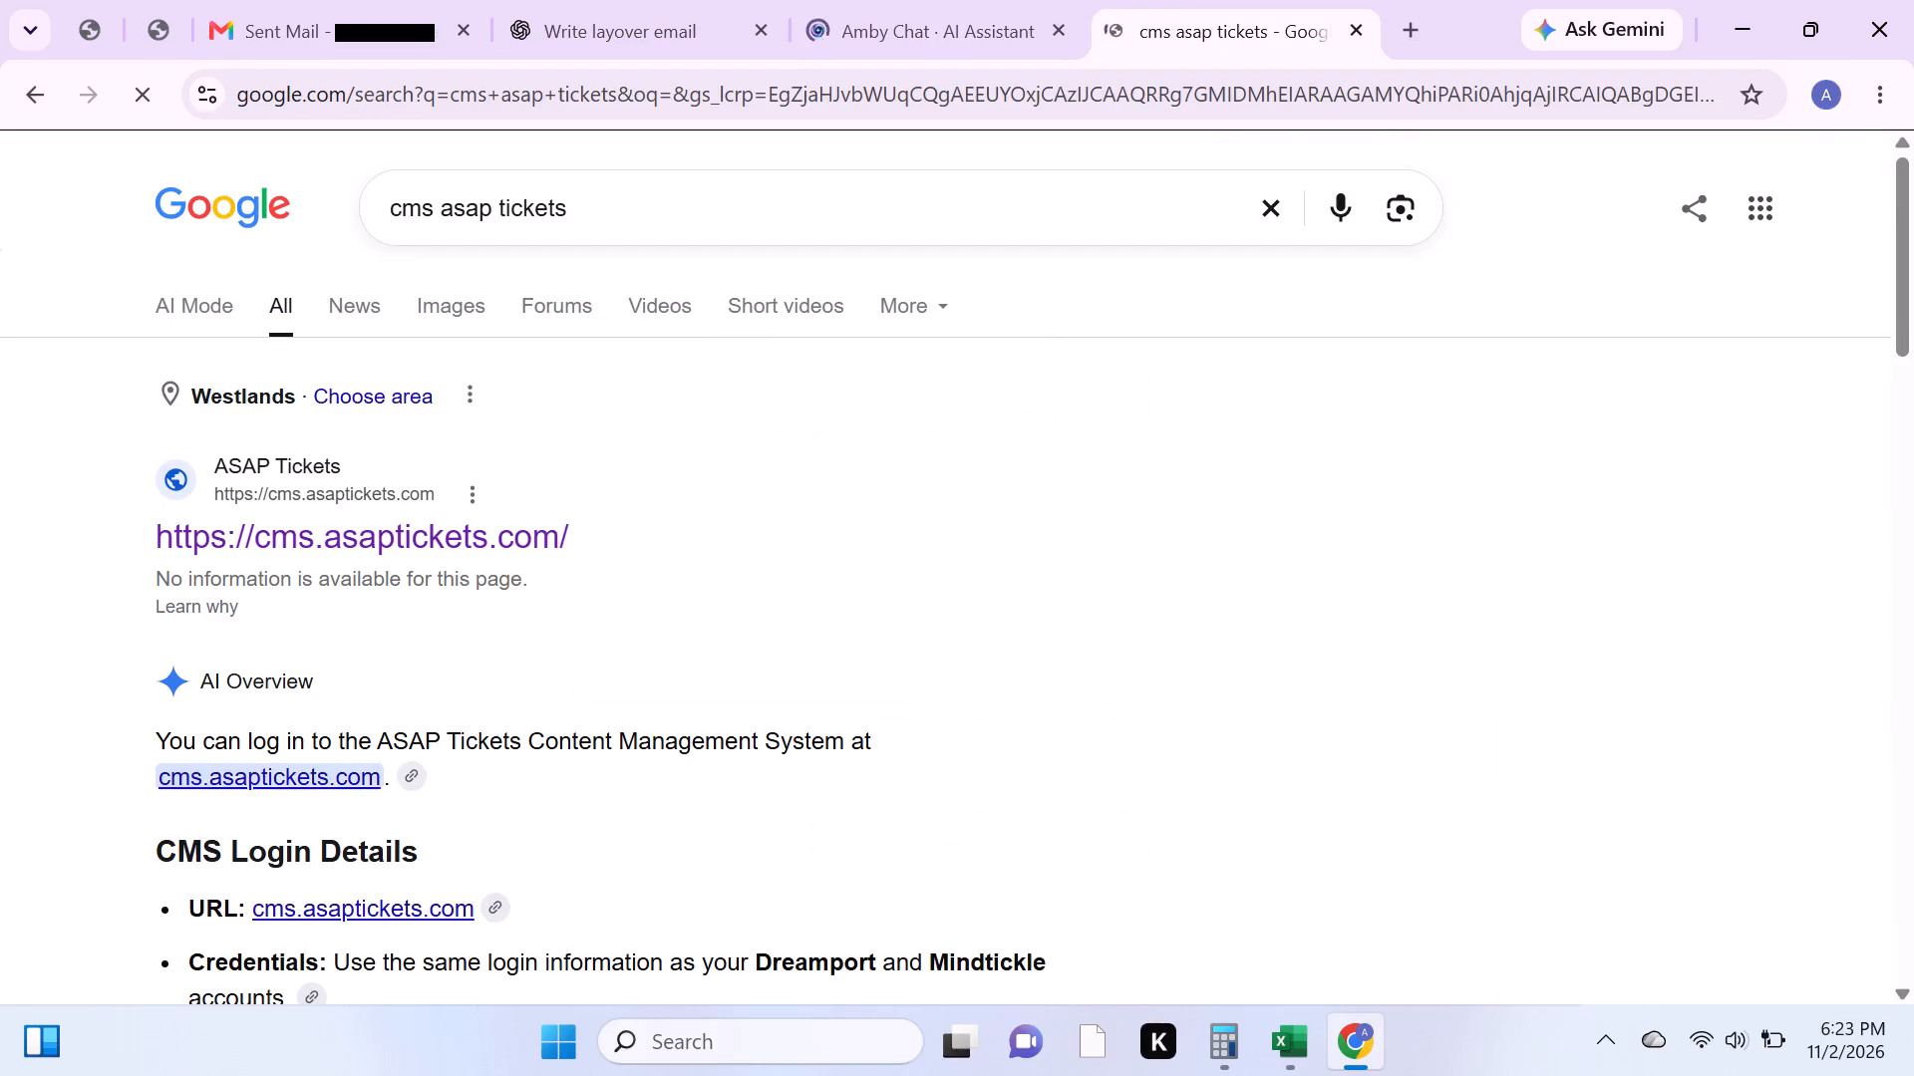
pyautogui.click(347, 538)
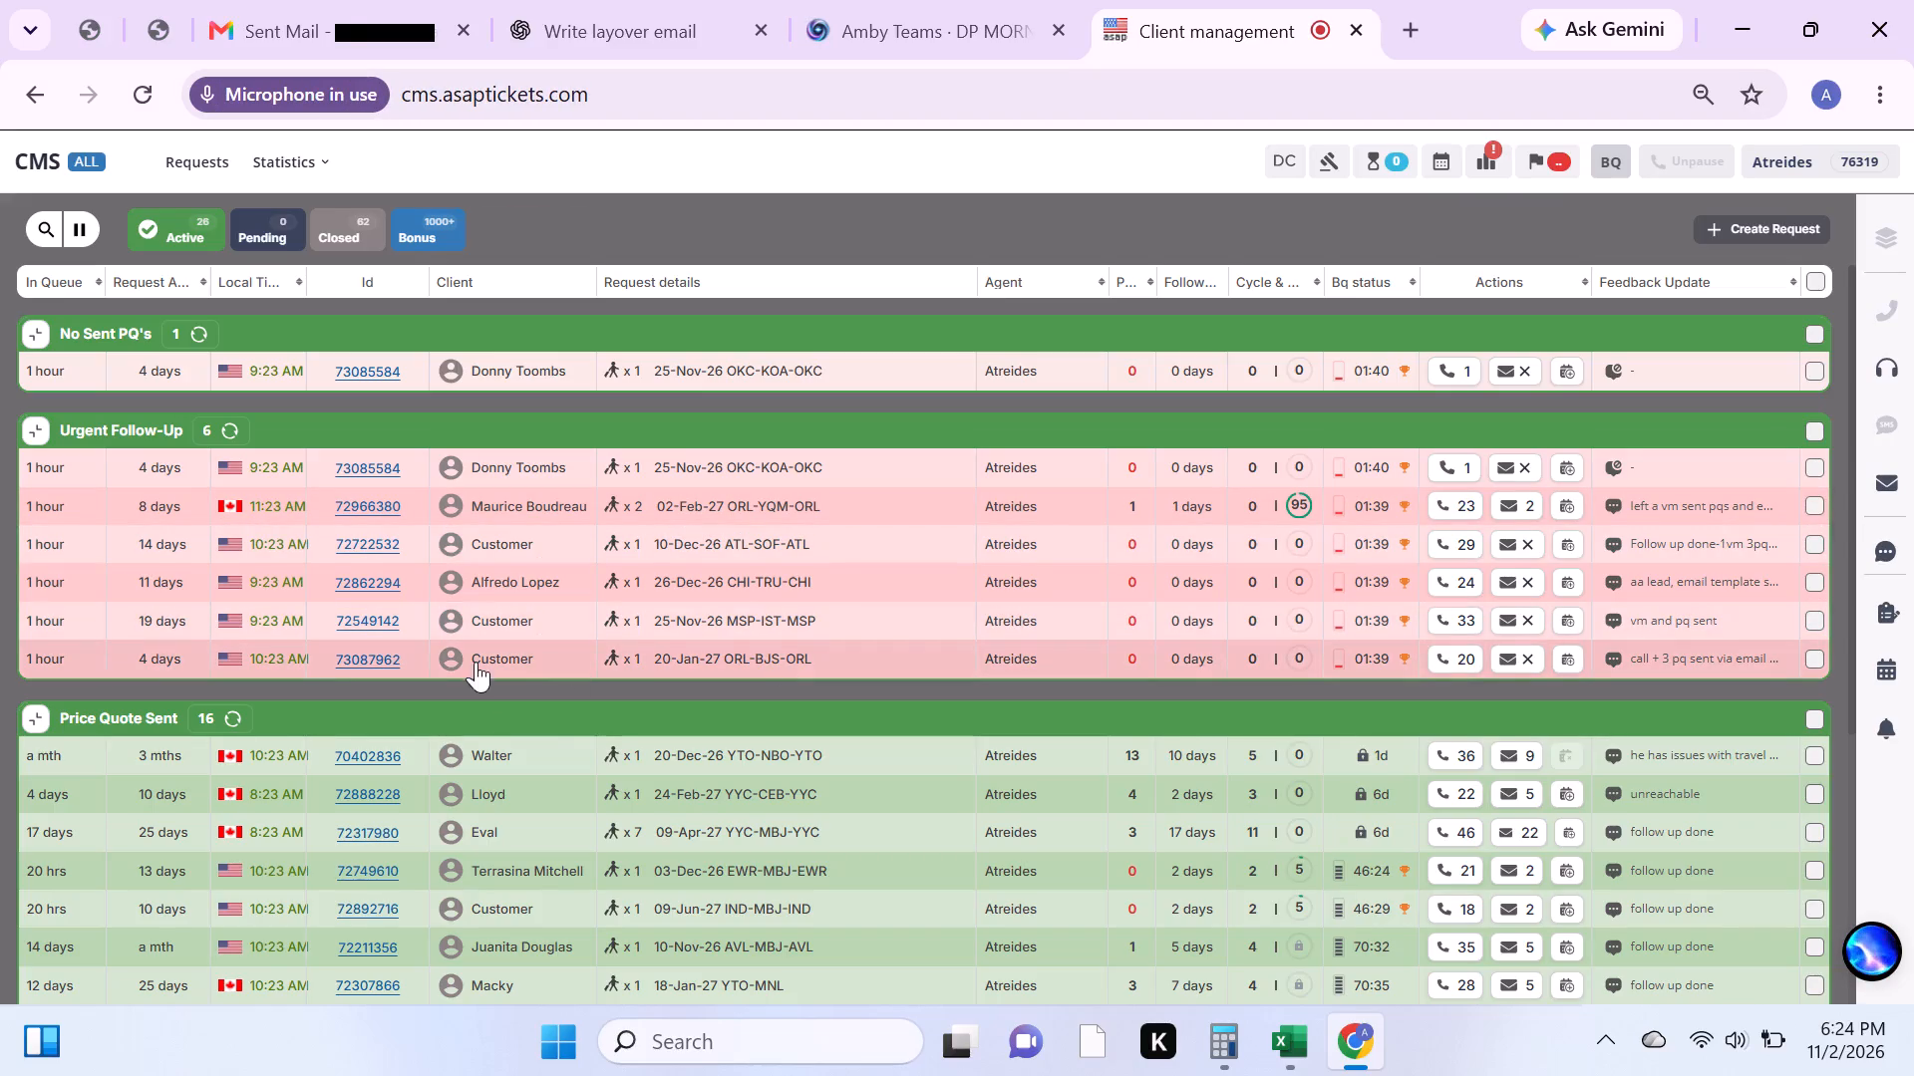
pyautogui.keyDown('ctrl'); pyautogui.click(350, 661); pyautogui.keyUp('ctrl')
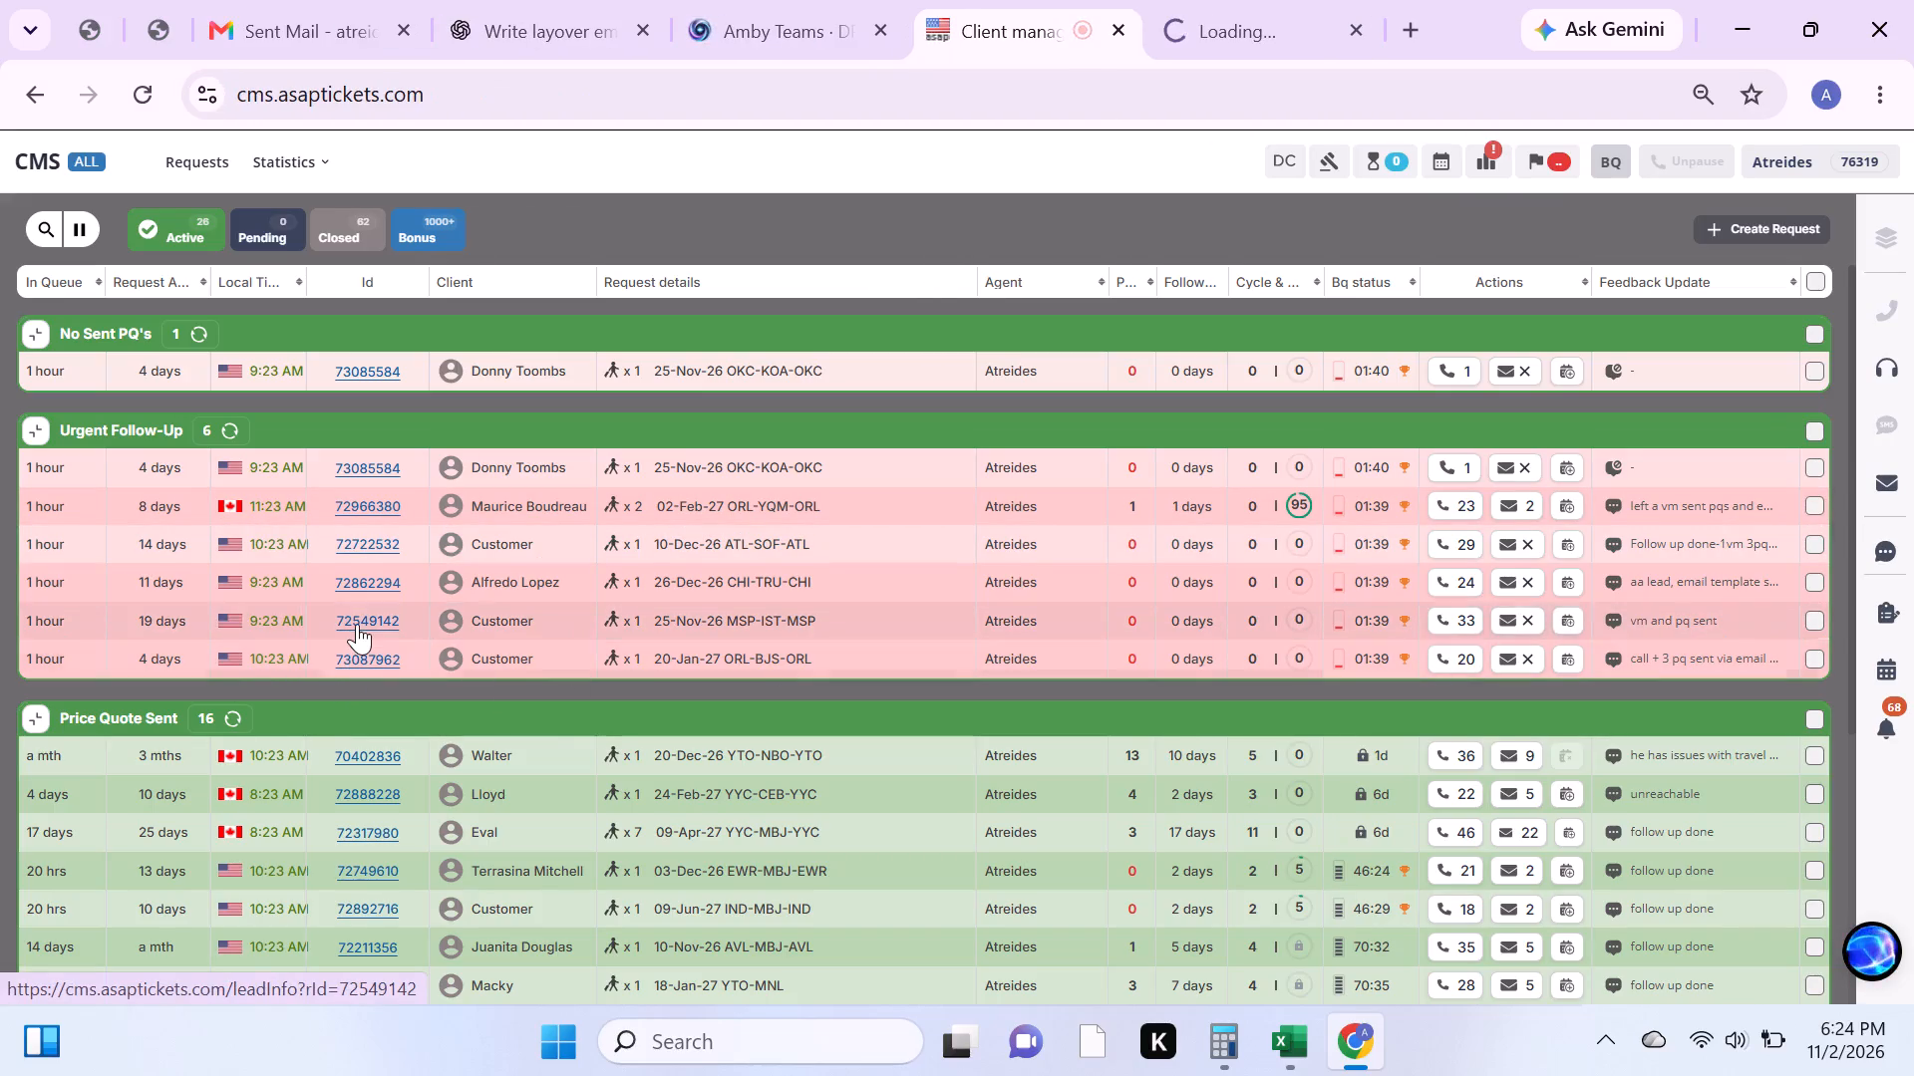
pyautogui.keyDown('ctrl'); pyautogui.click(357, 624); pyautogui.keyUp('ctrl')
pyautogui.keyDown('ctrl'); pyautogui.click(359, 592); pyautogui.keyUp('ctrl')
pyautogui.keyDown('ctrl'); pyautogui.click(361, 554); pyautogui.keyUp('ctrl')
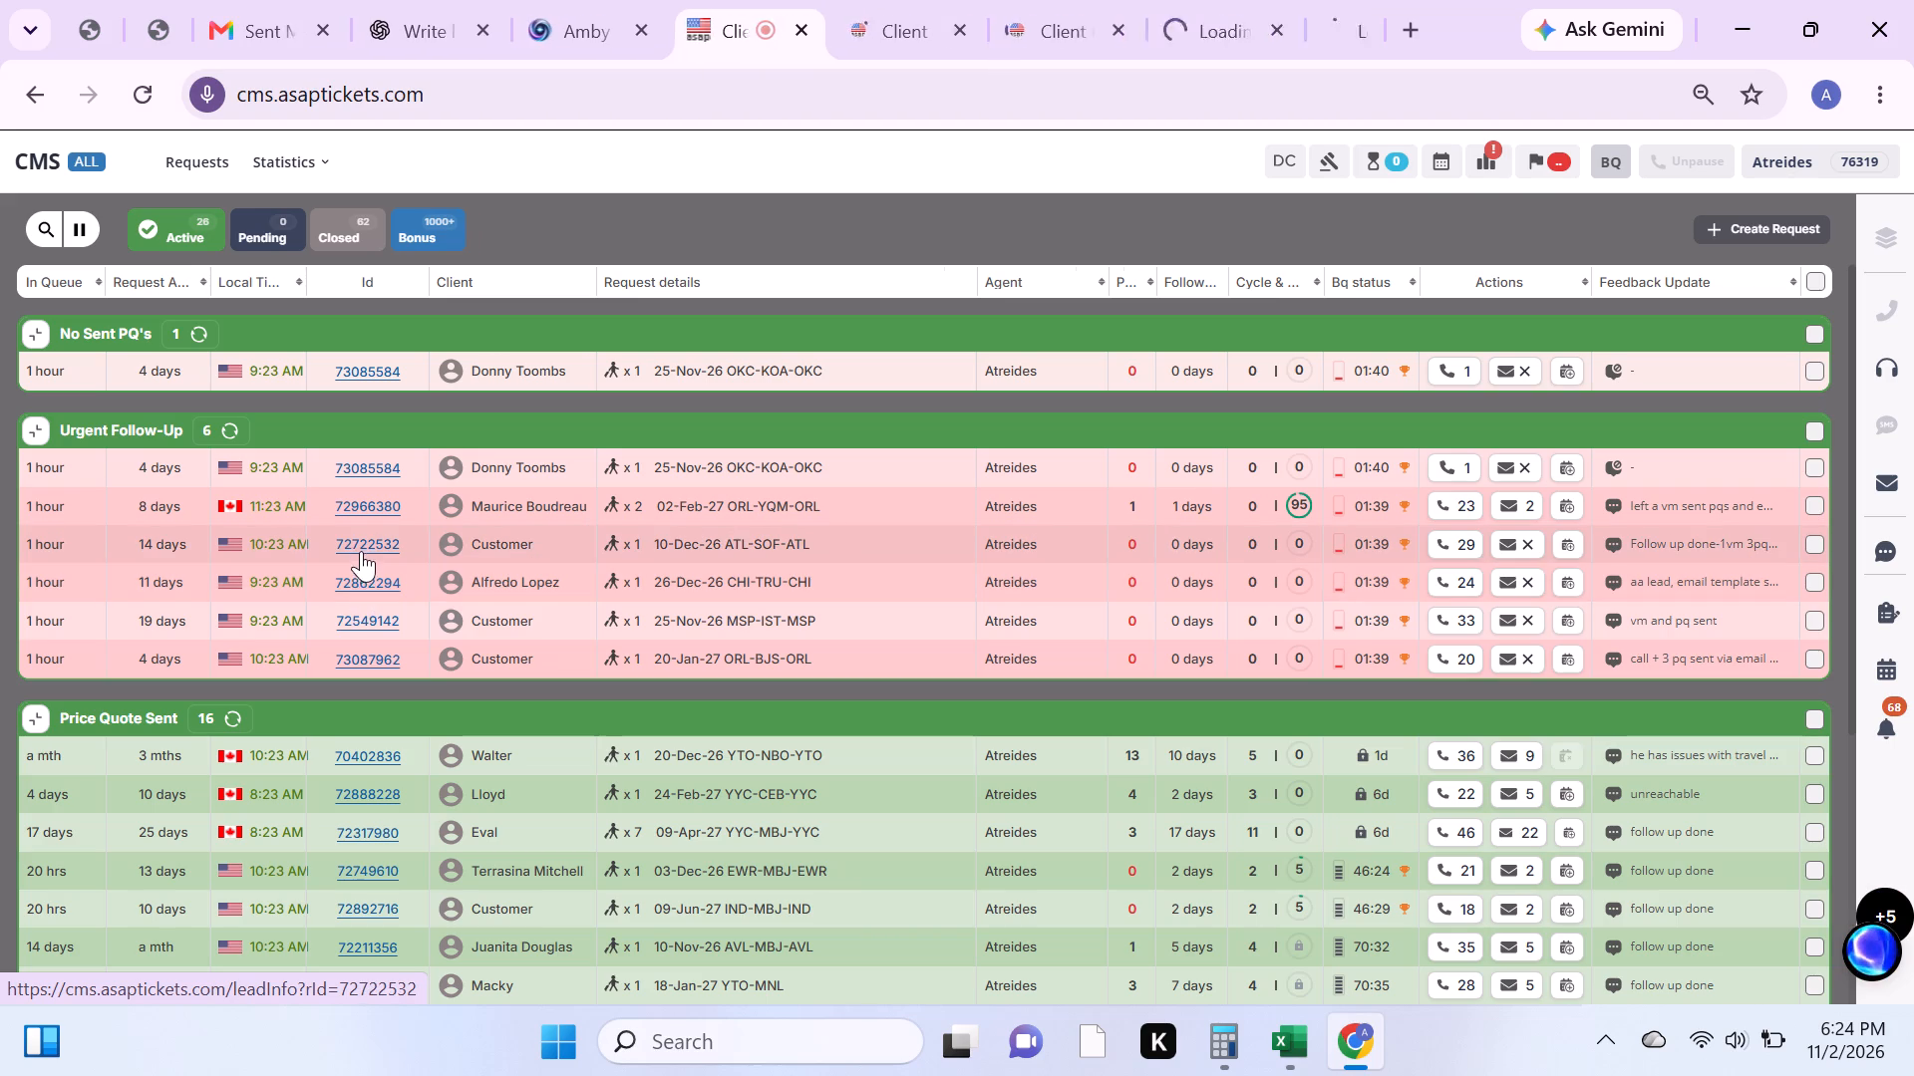
pyautogui.keyDown('ctrl'); pyautogui.click(361, 507); pyautogui.keyUp('ctrl')
pyautogui.keyDown('ctrl'); pyautogui.click(358, 467); pyautogui.keyUp('ctrl')
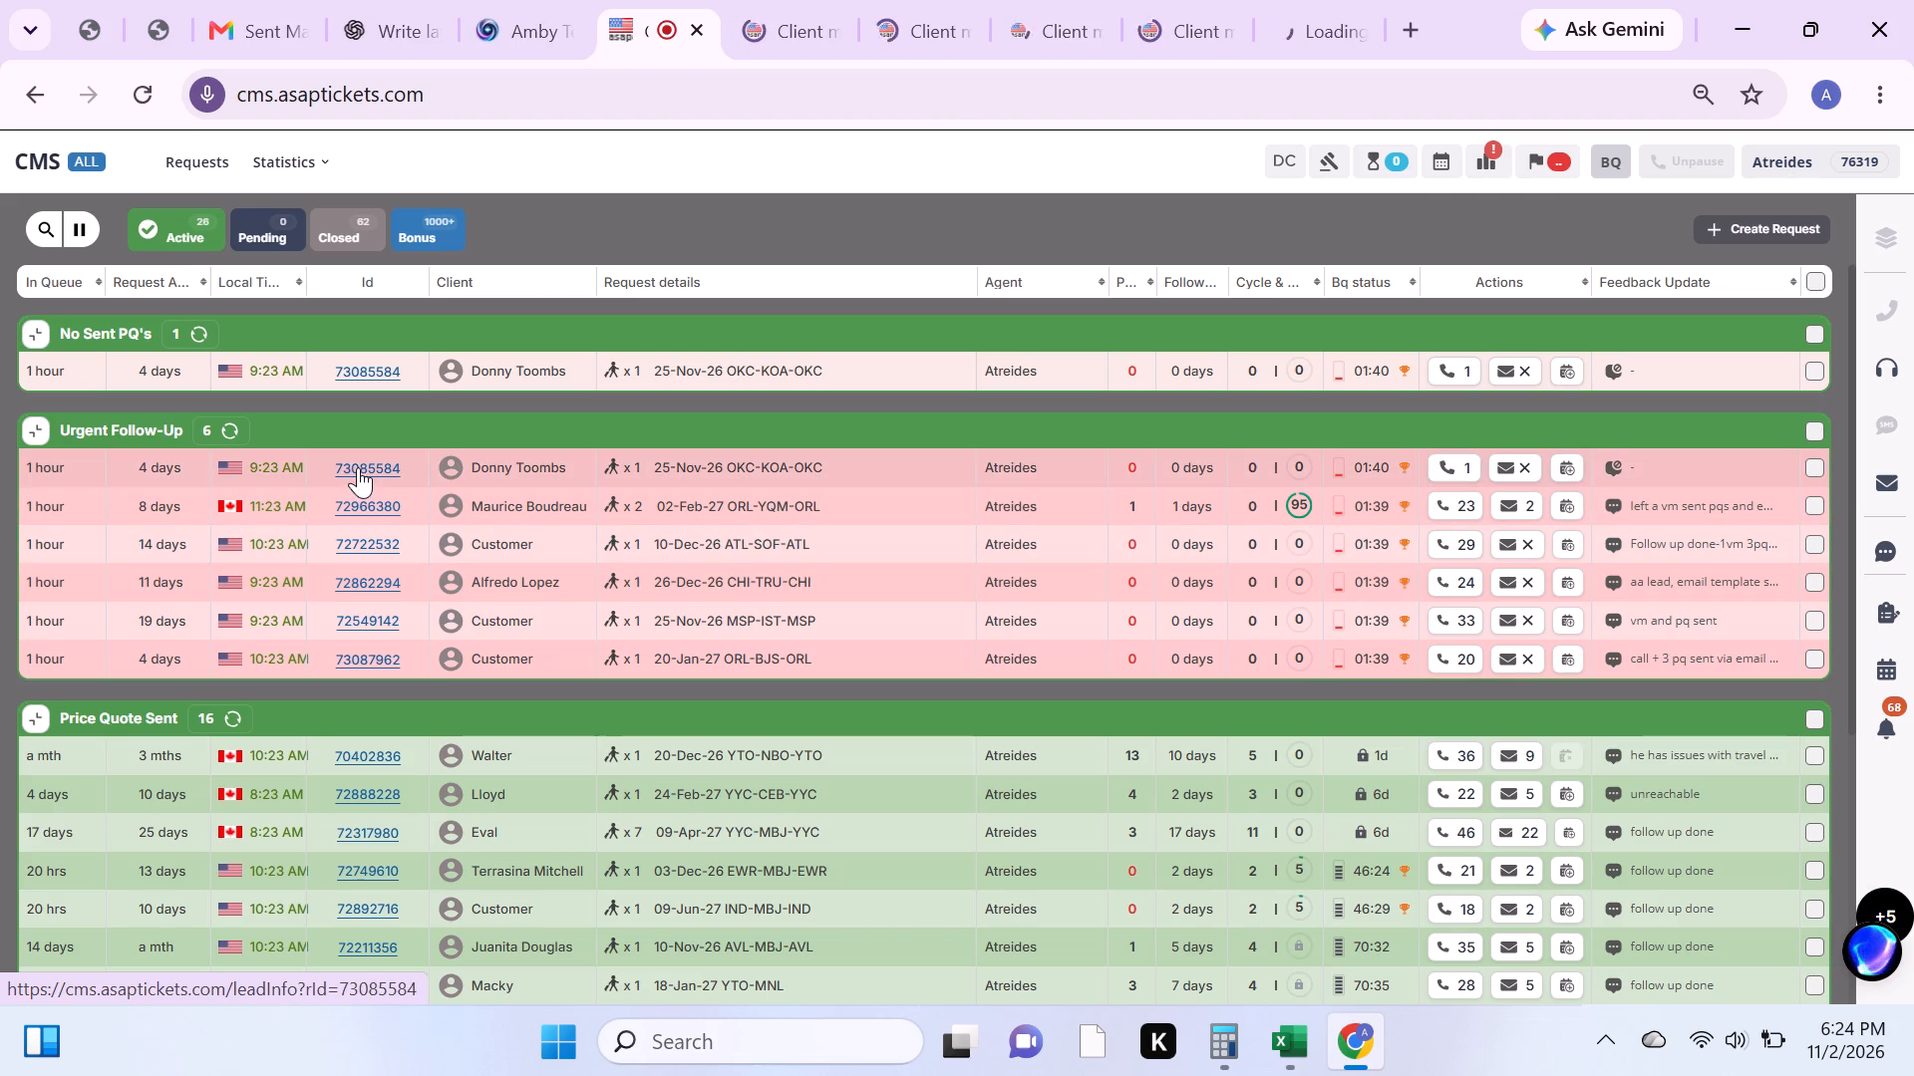
pyautogui.keyDown('ctrl'); pyautogui.click(363, 378); pyautogui.keyUp('ctrl')
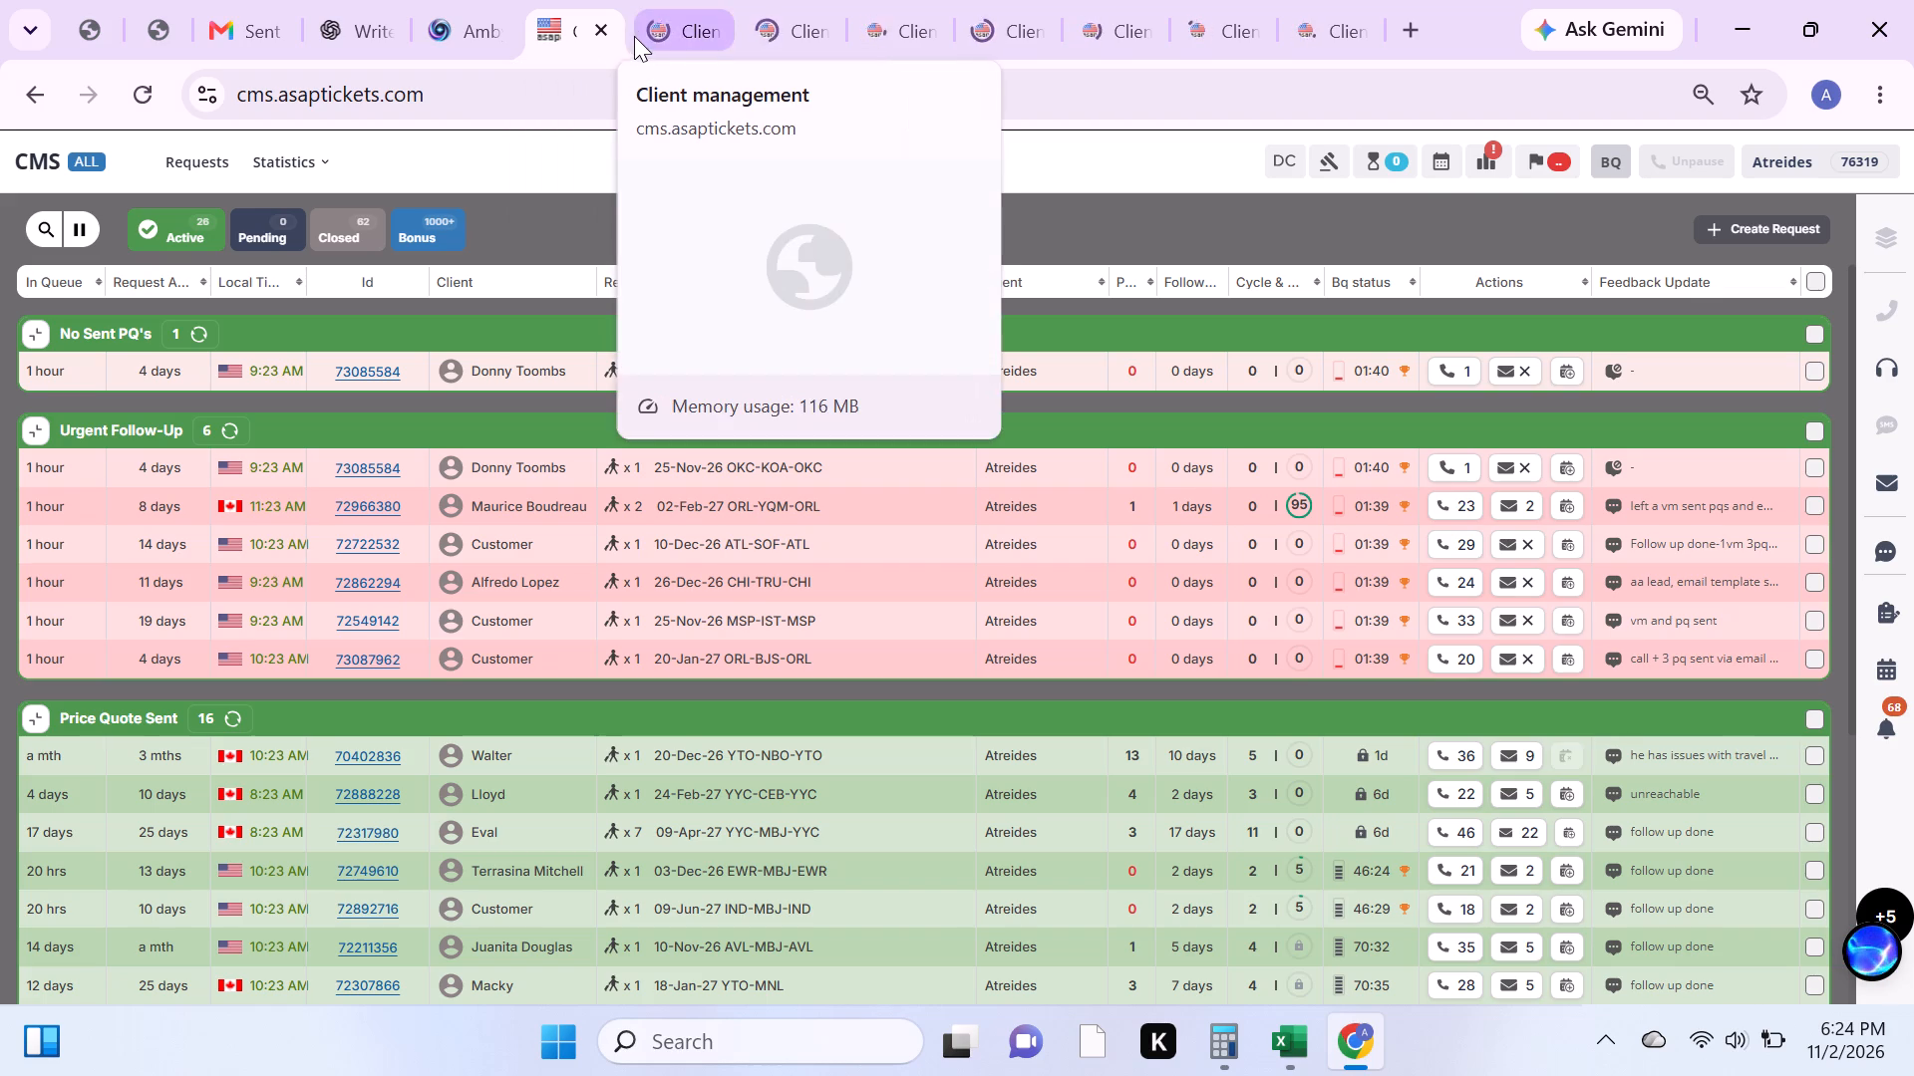
# Switch to Amby Teams, check the unread messages in the DP MORNING C - ACHIEVERS chat, and view the first unread message sender's profile.
pyautogui.click(669, 33)
pyautogui.click(519, 32)
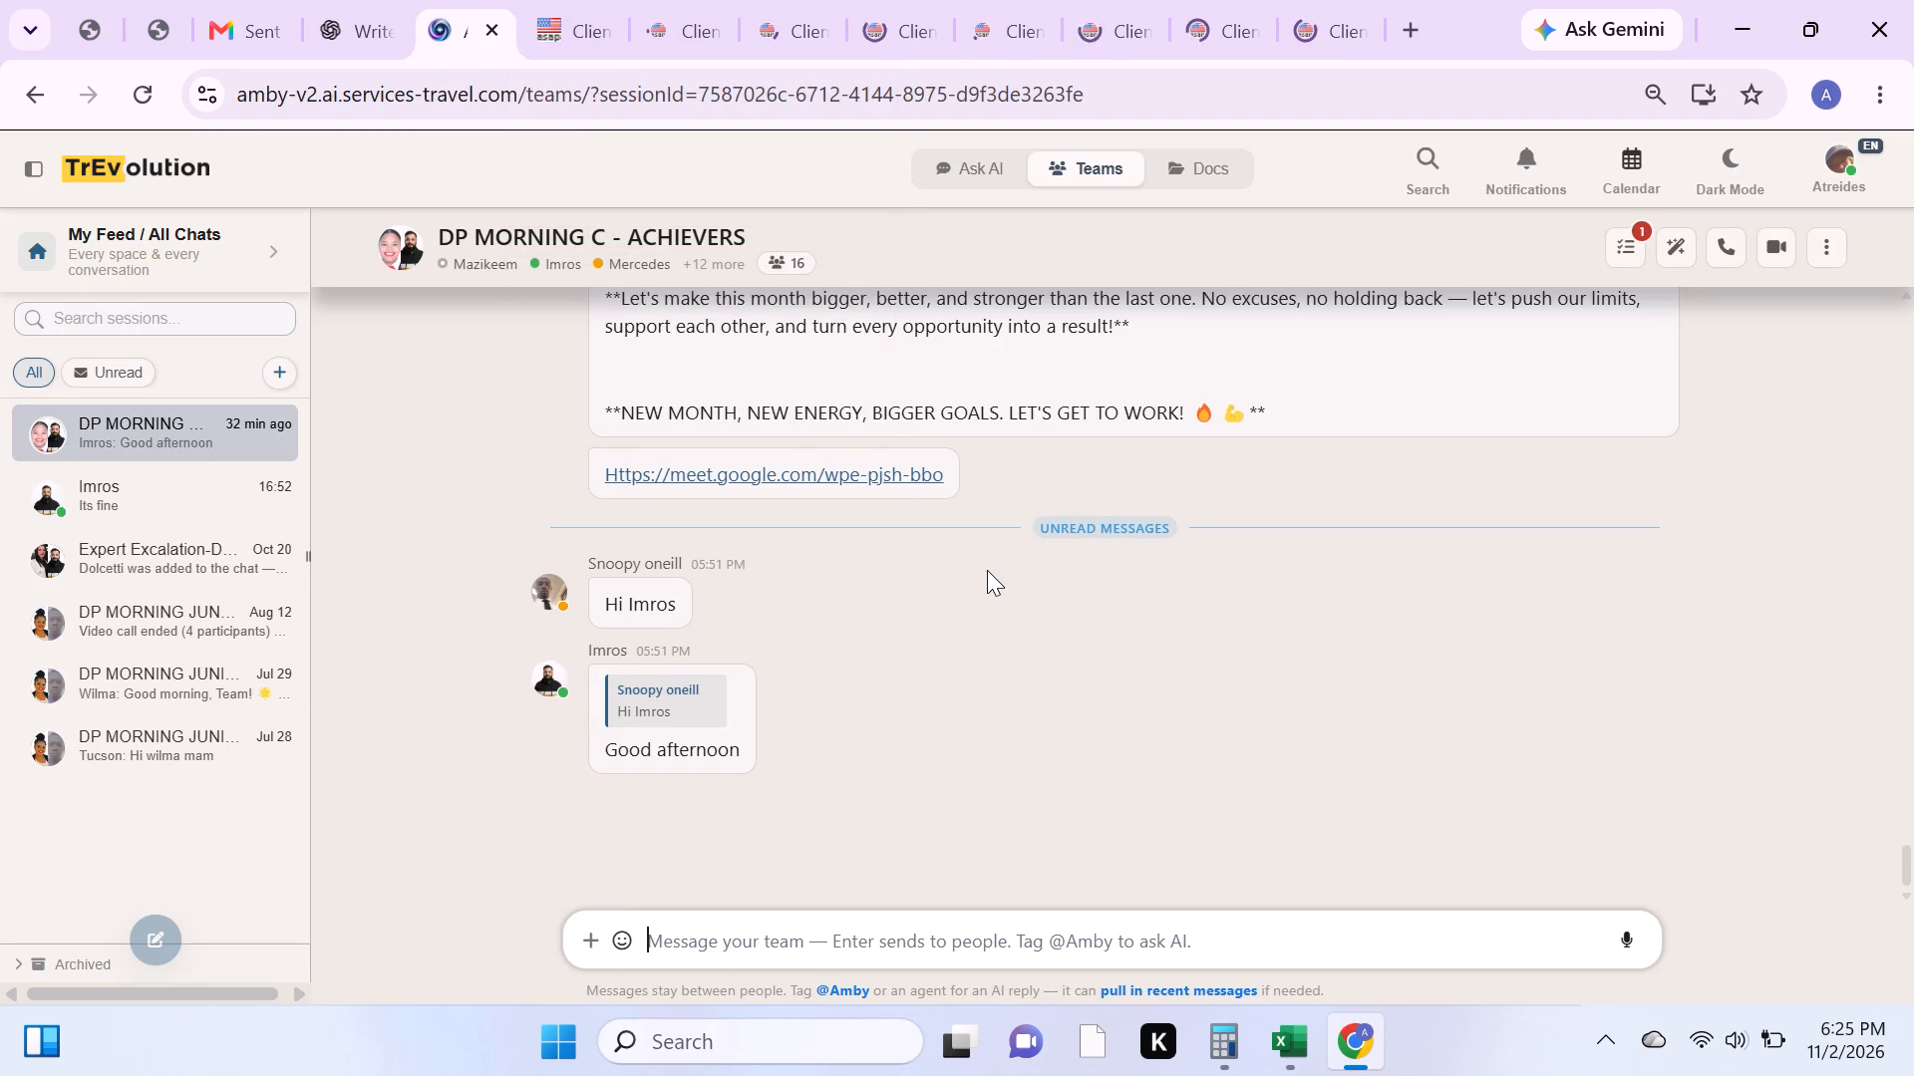
pyautogui.scroll(-2, 982, 552)
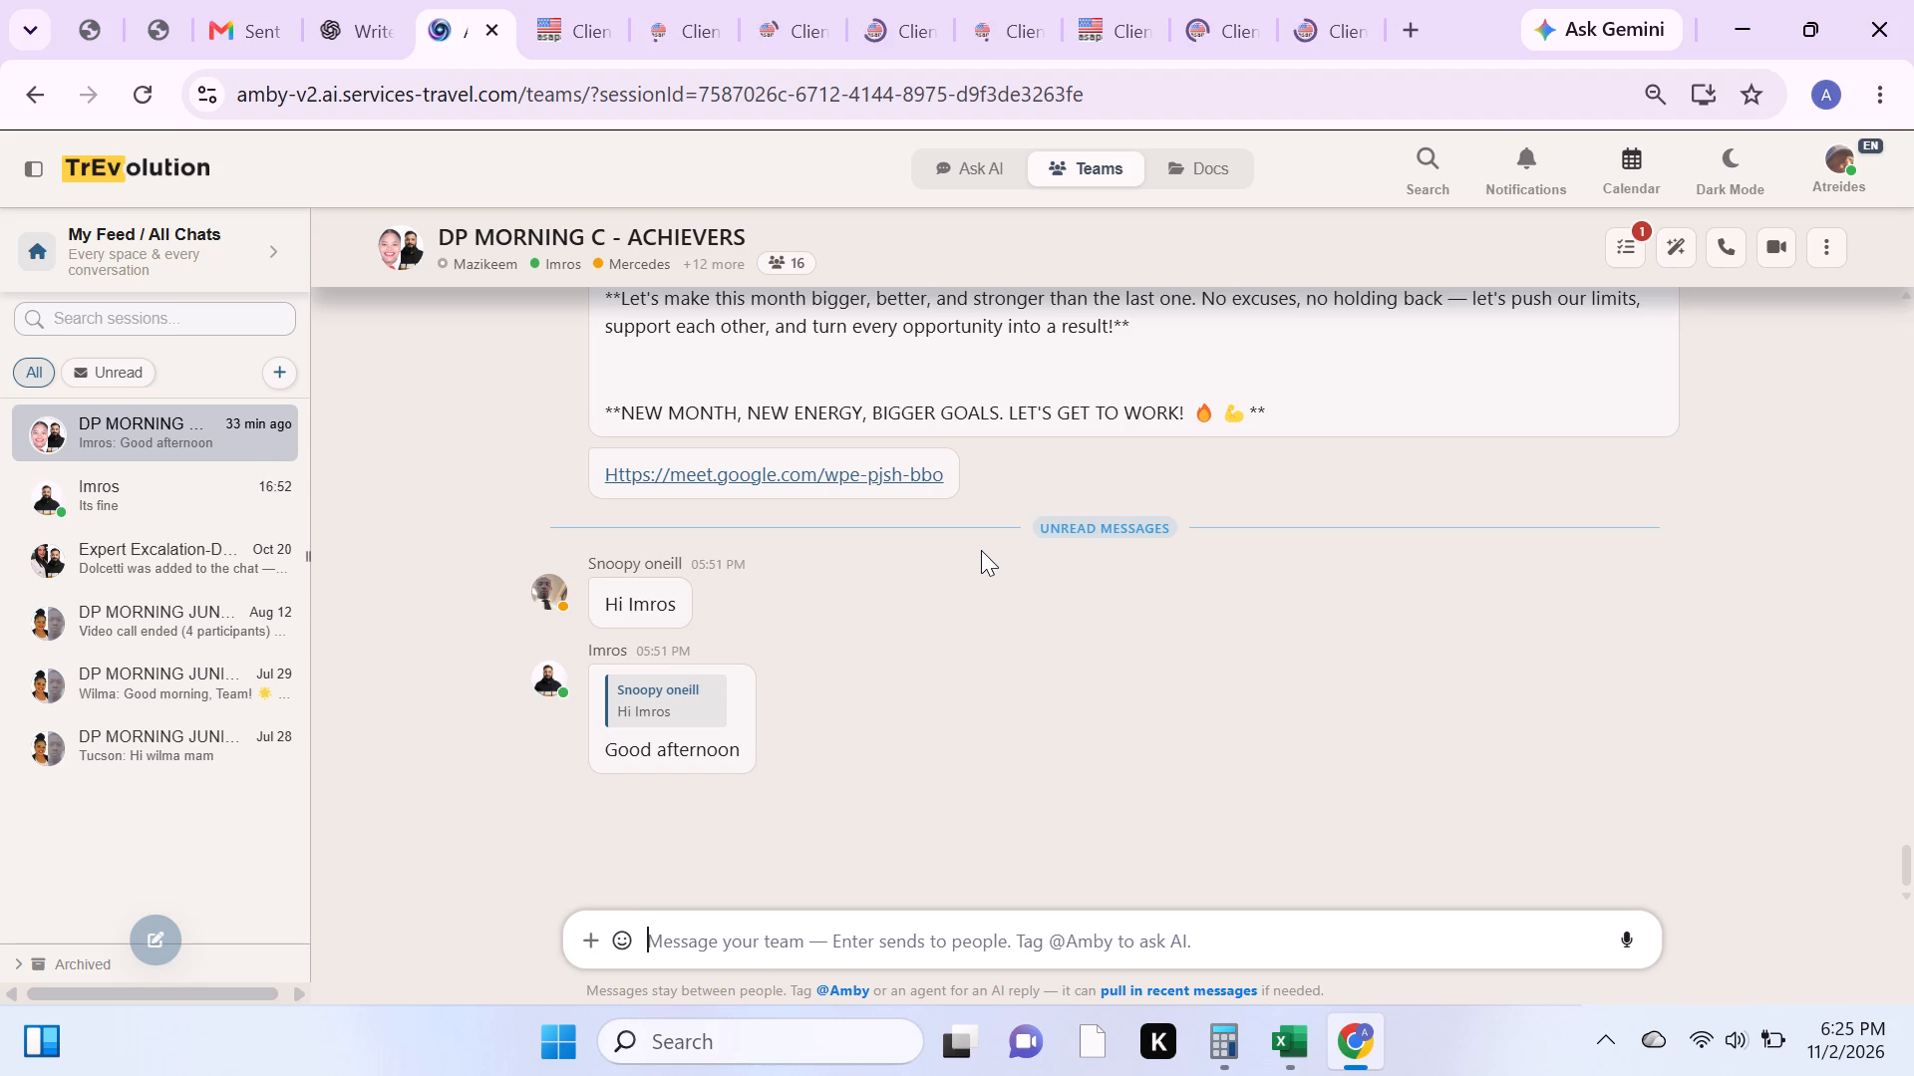
pyautogui.click(536, 593)
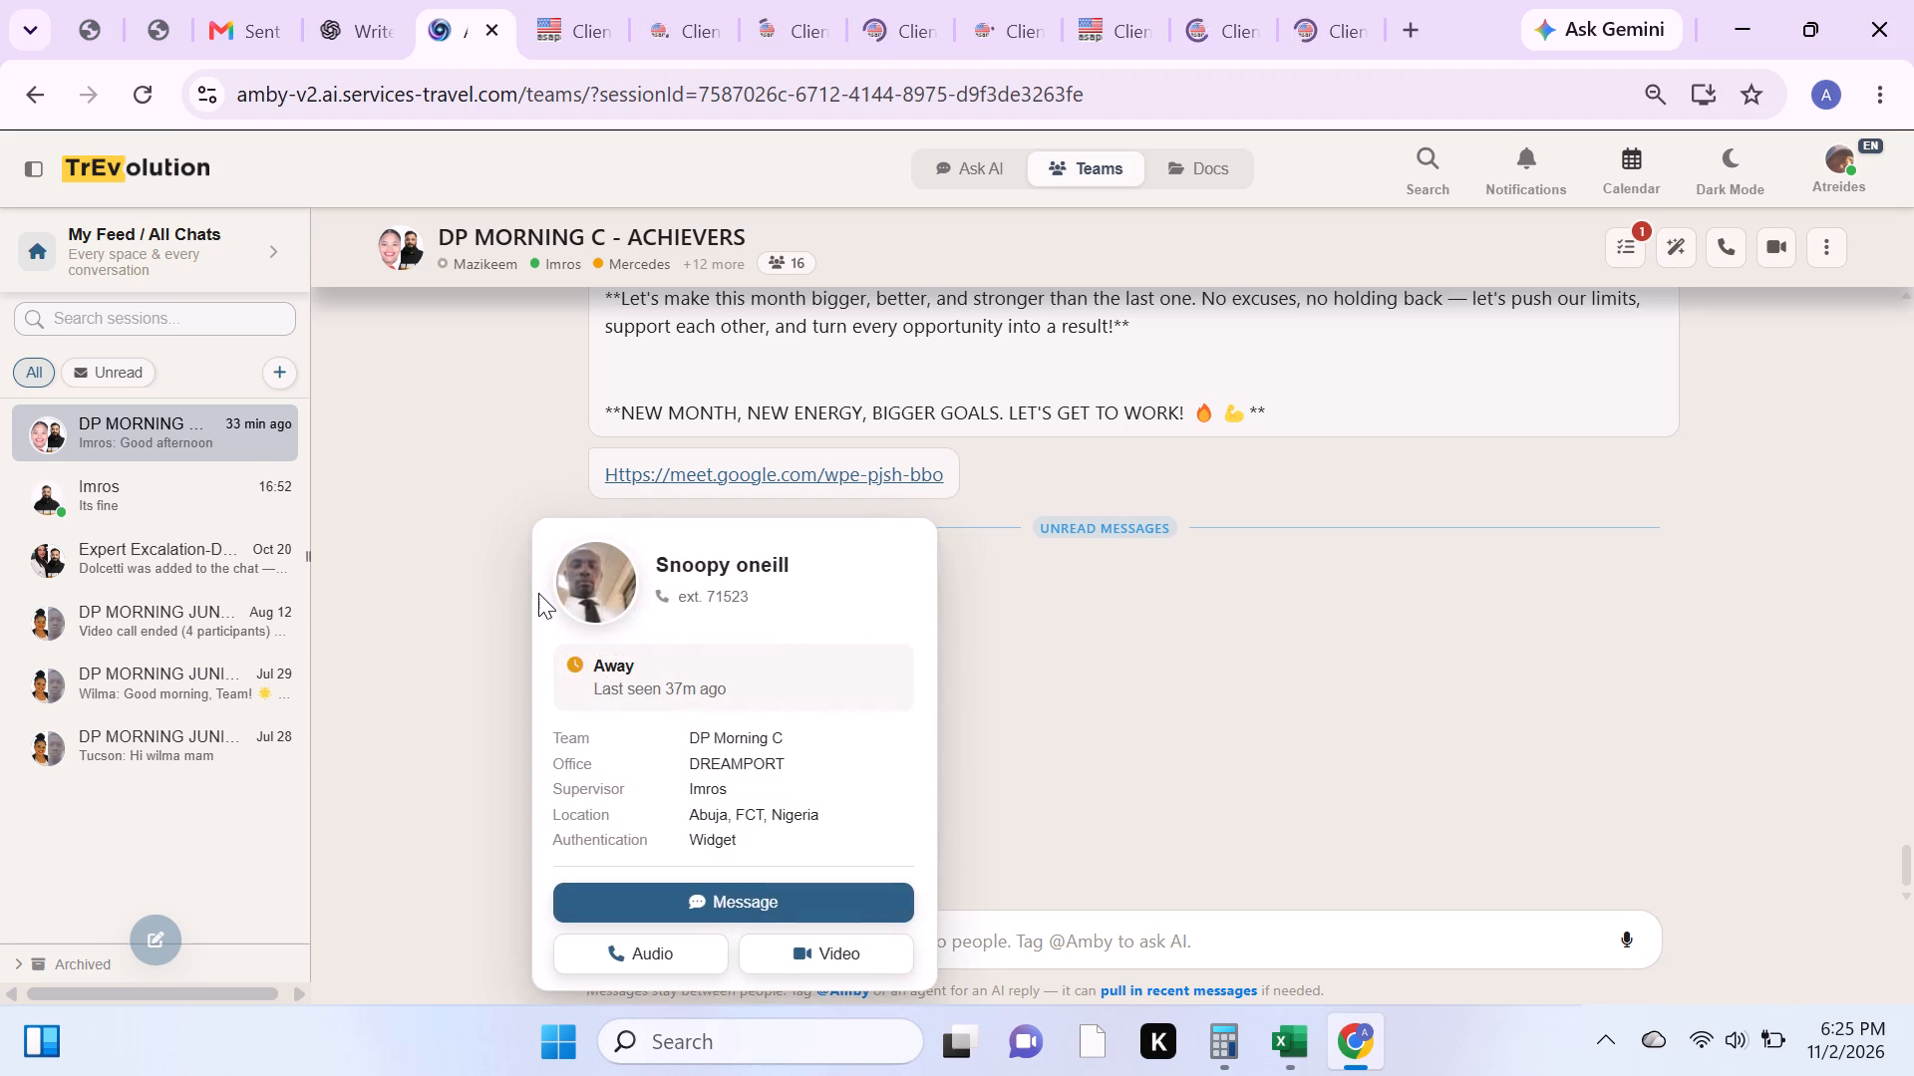
pyautogui.click(596, 584)
pyautogui.click(600, 8)
pyautogui.click(703, 14)
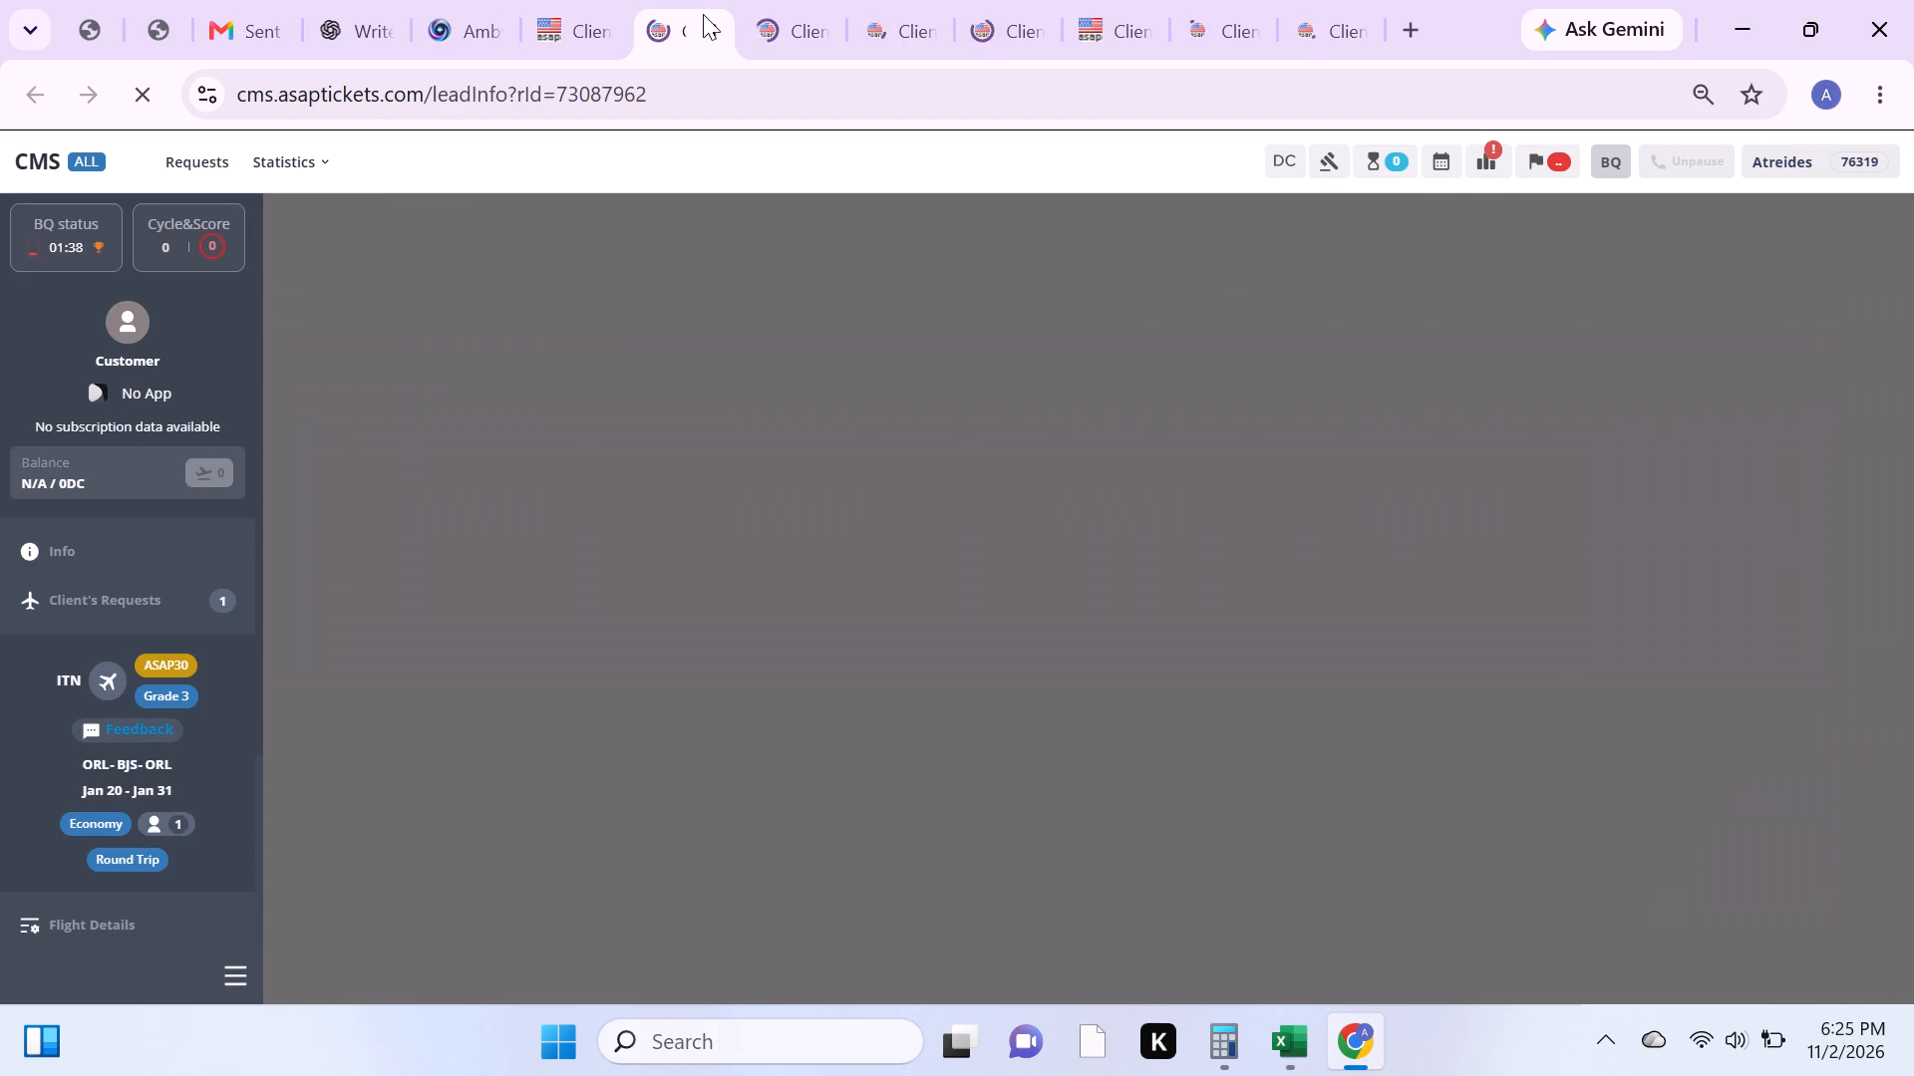
pyautogui.scroll(-1, 192, 798)
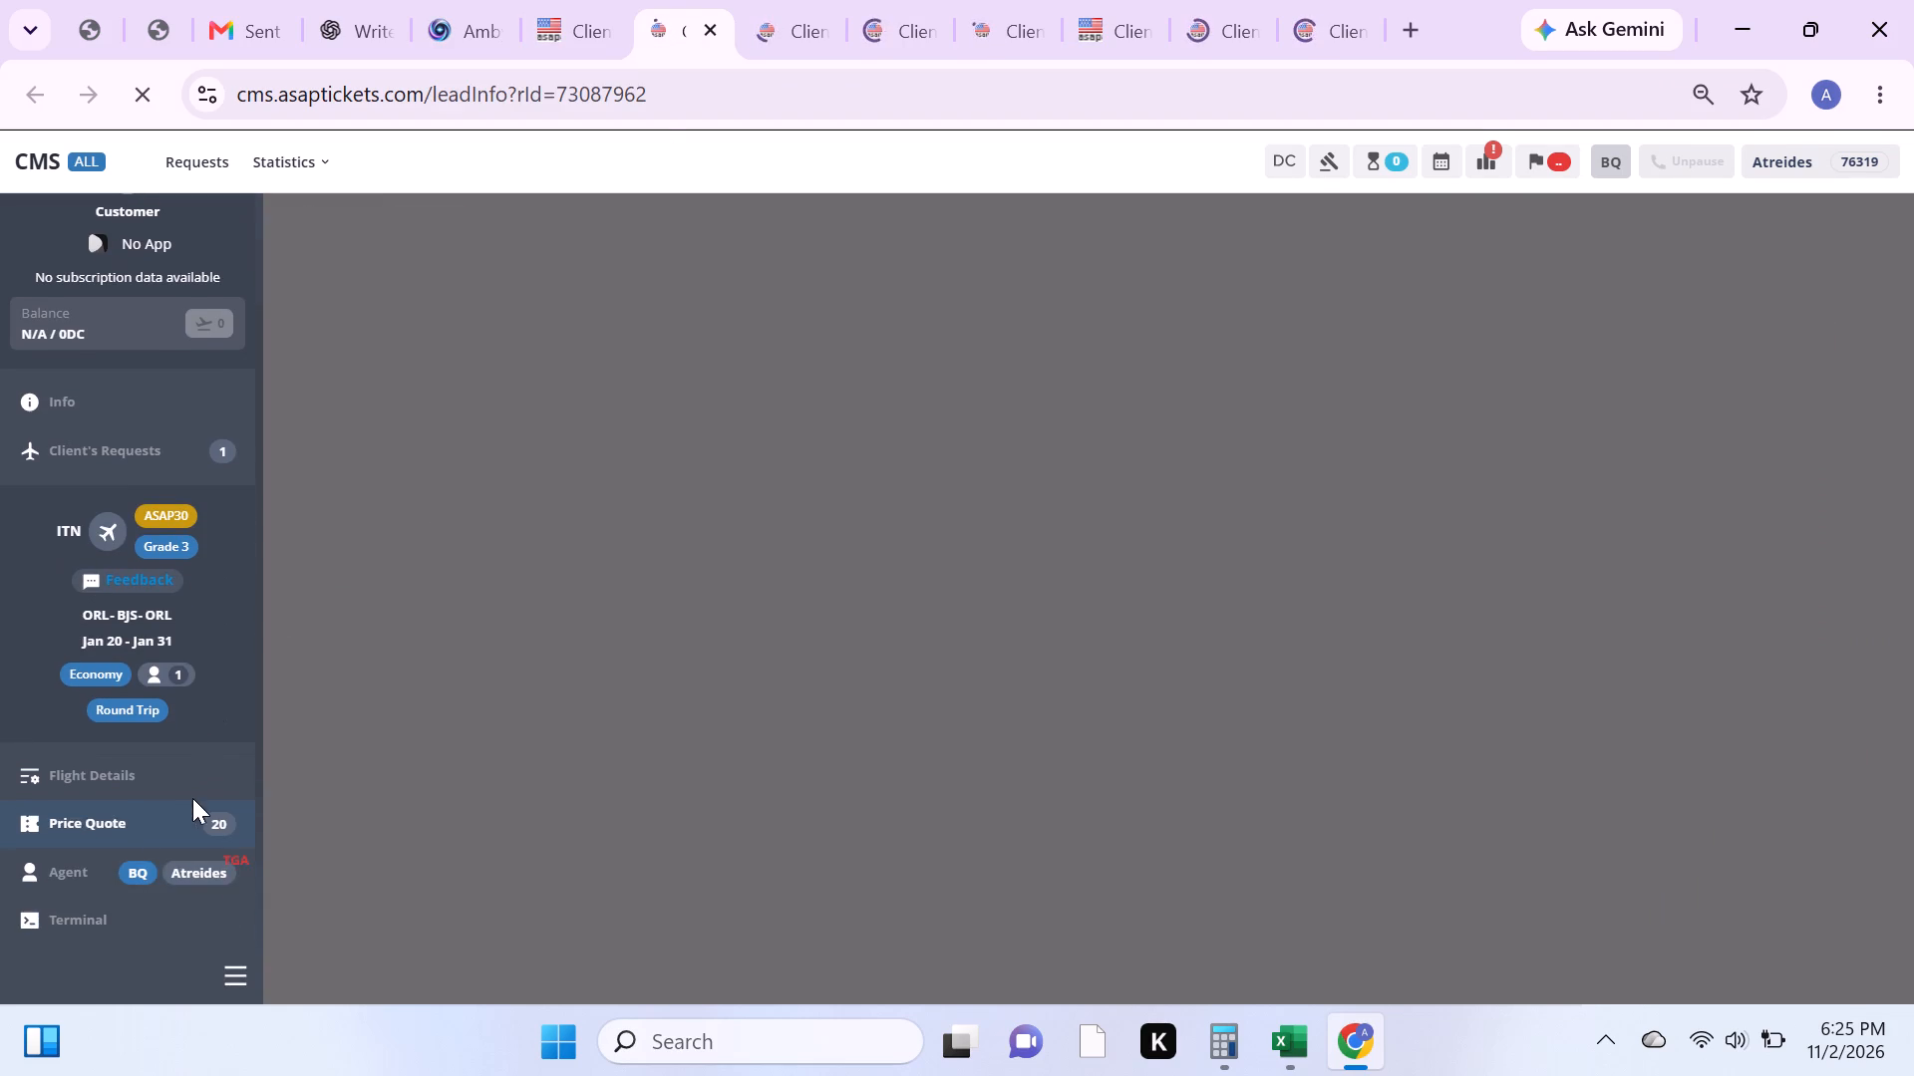
pyautogui.click(189, 791)
pyautogui.scroll(1, 202, 675)
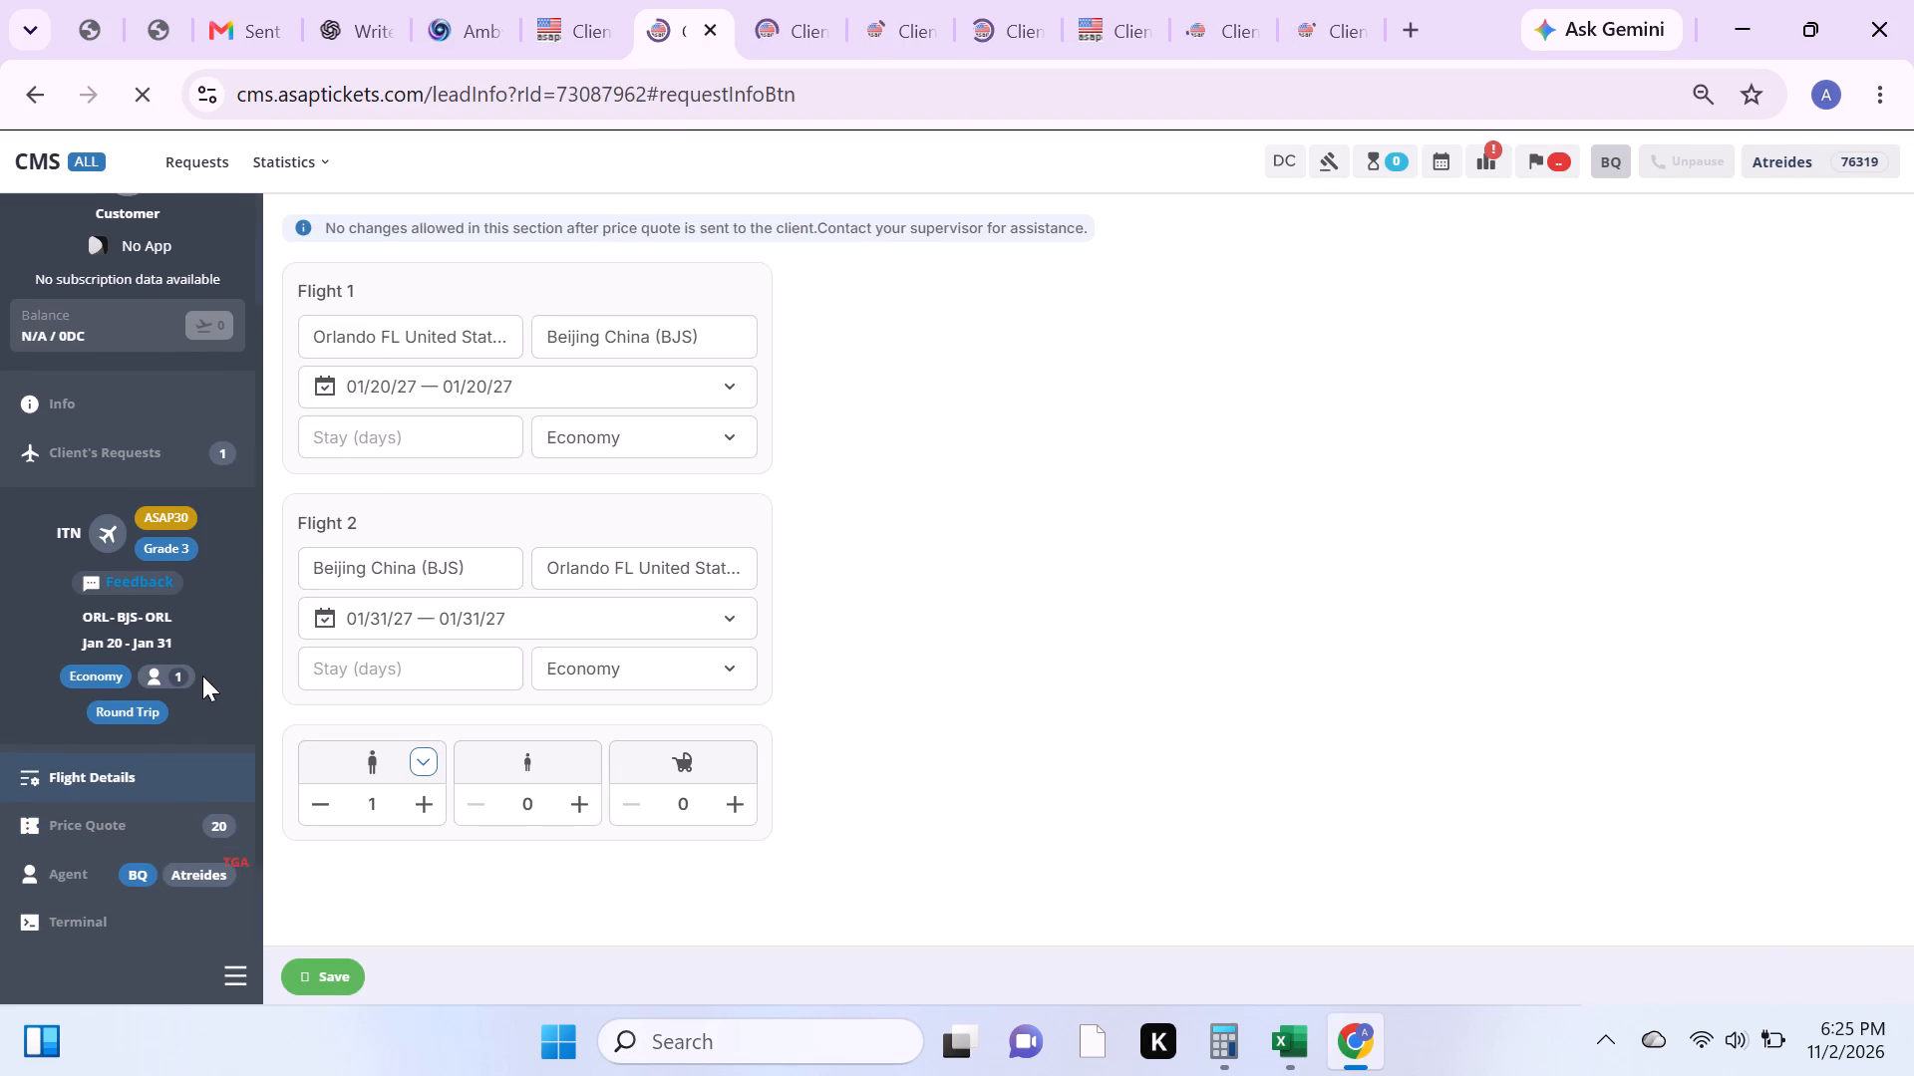
pyautogui.scroll(4, 202, 675)
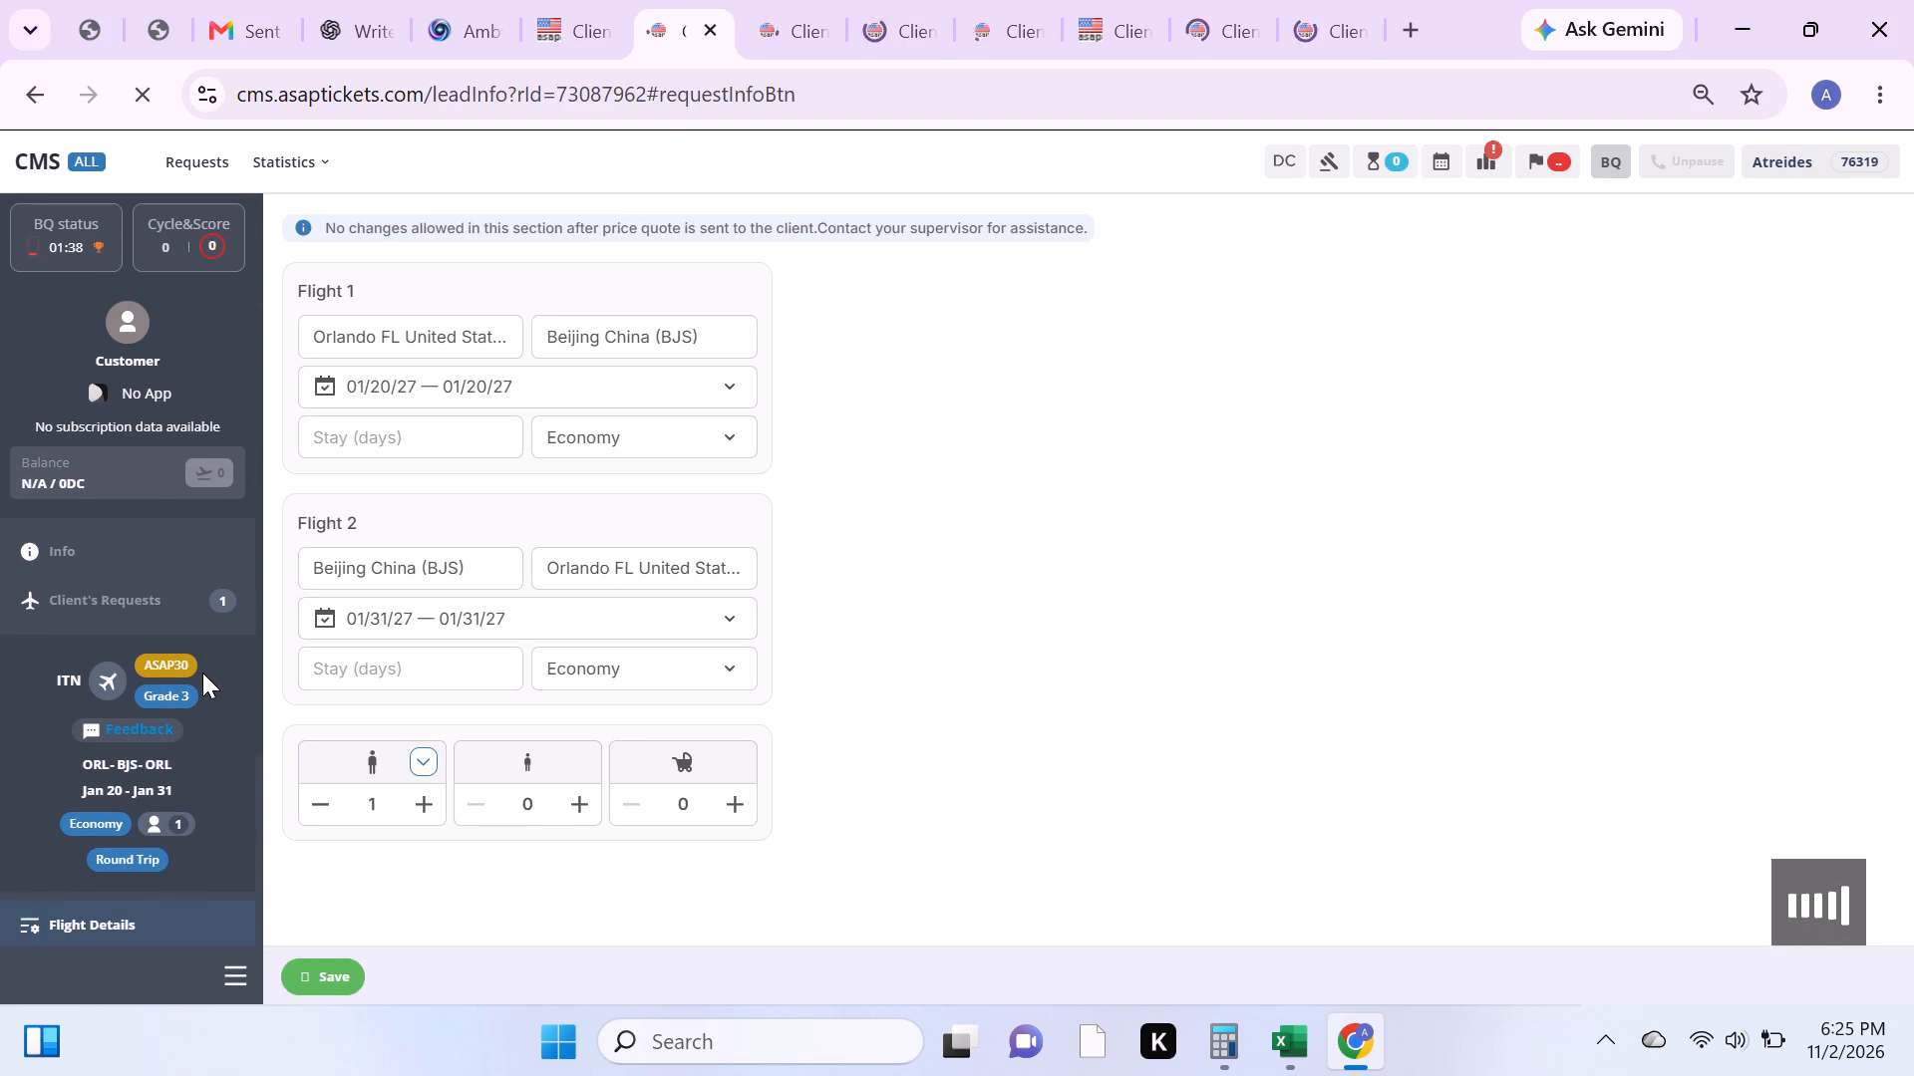
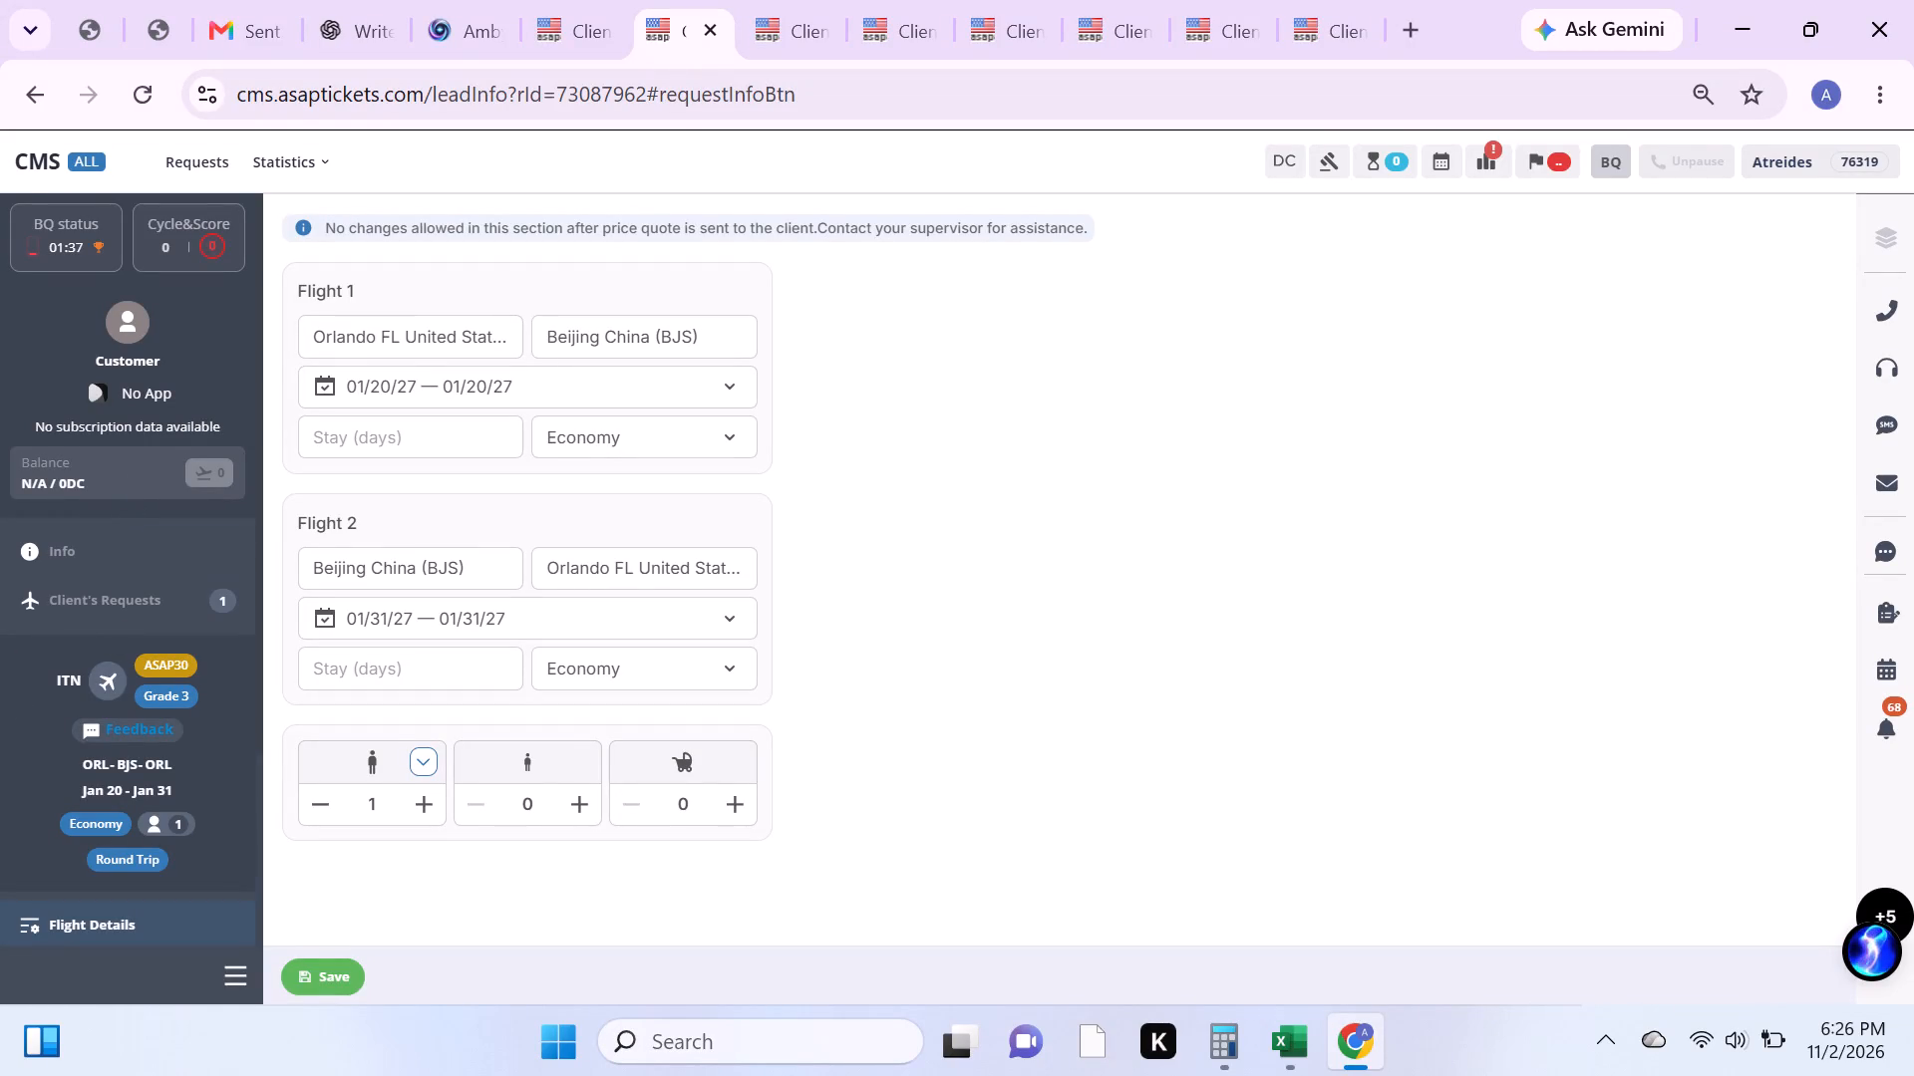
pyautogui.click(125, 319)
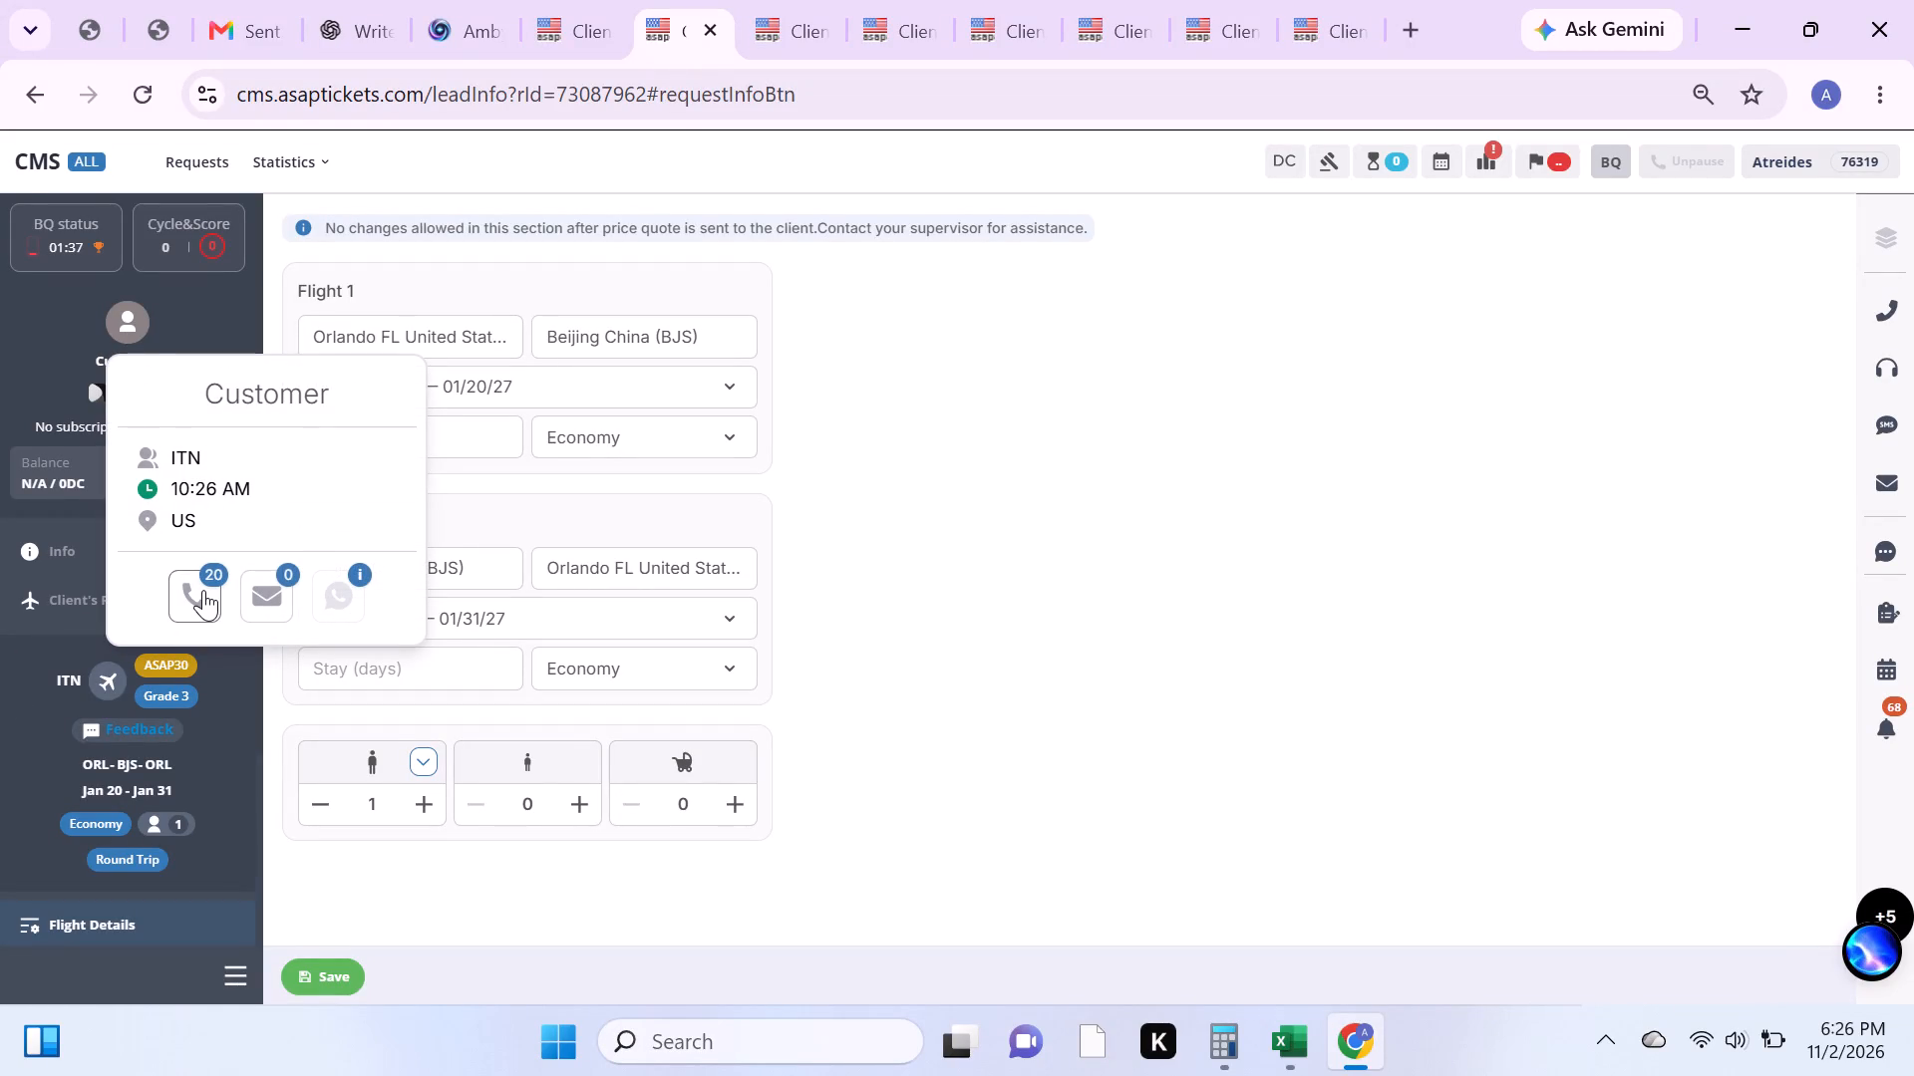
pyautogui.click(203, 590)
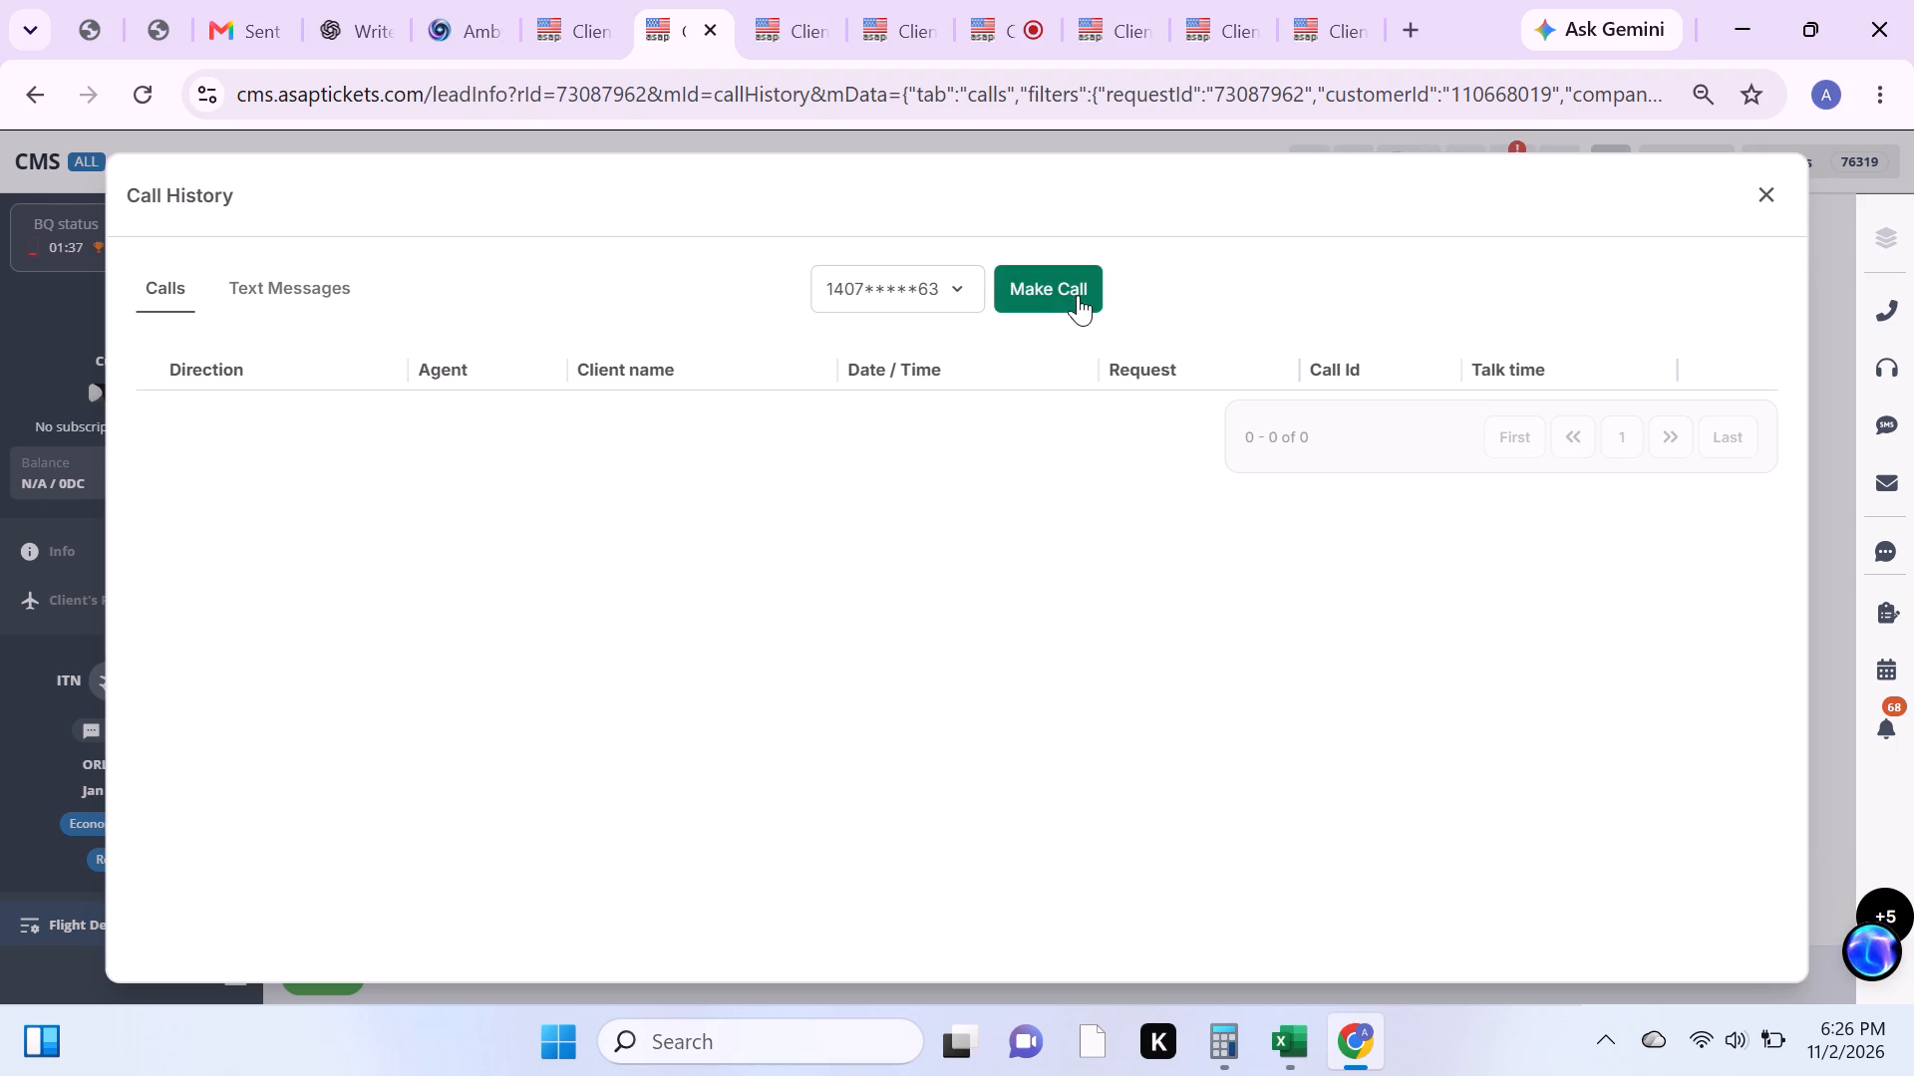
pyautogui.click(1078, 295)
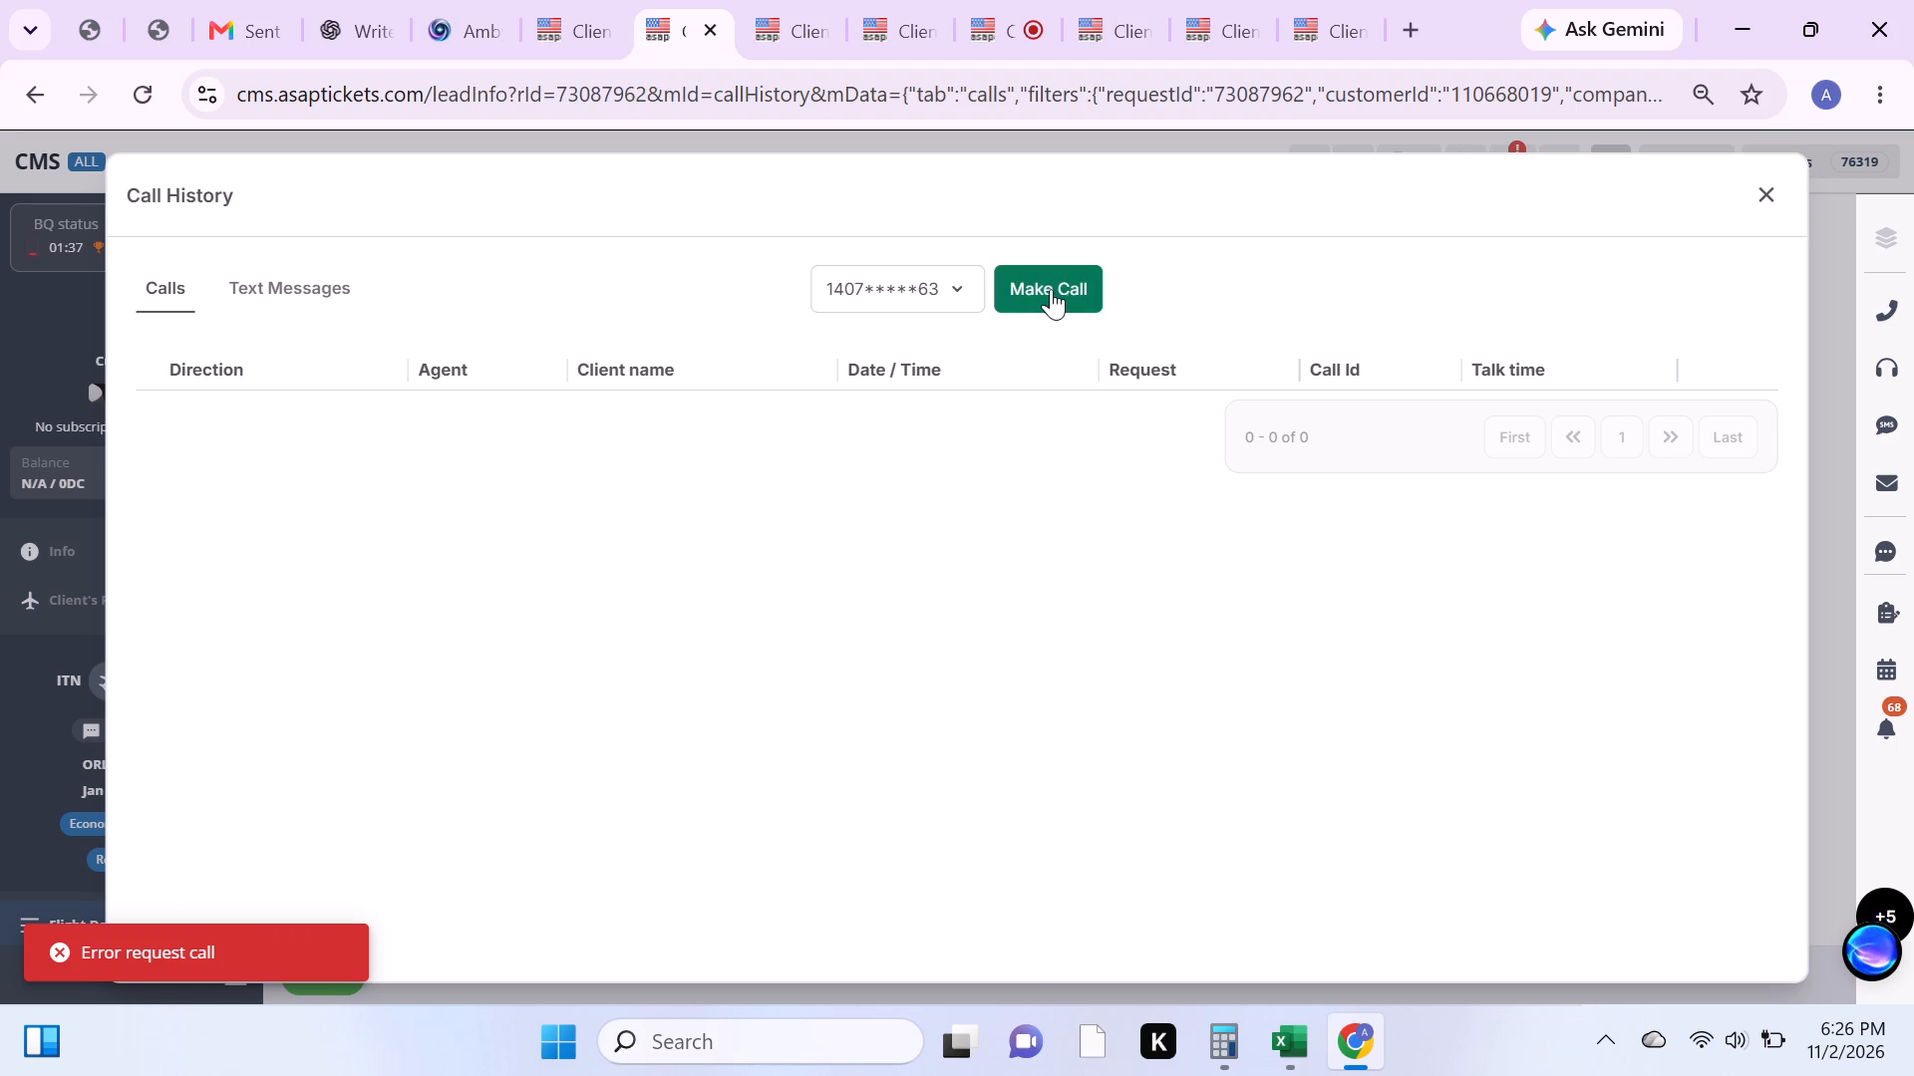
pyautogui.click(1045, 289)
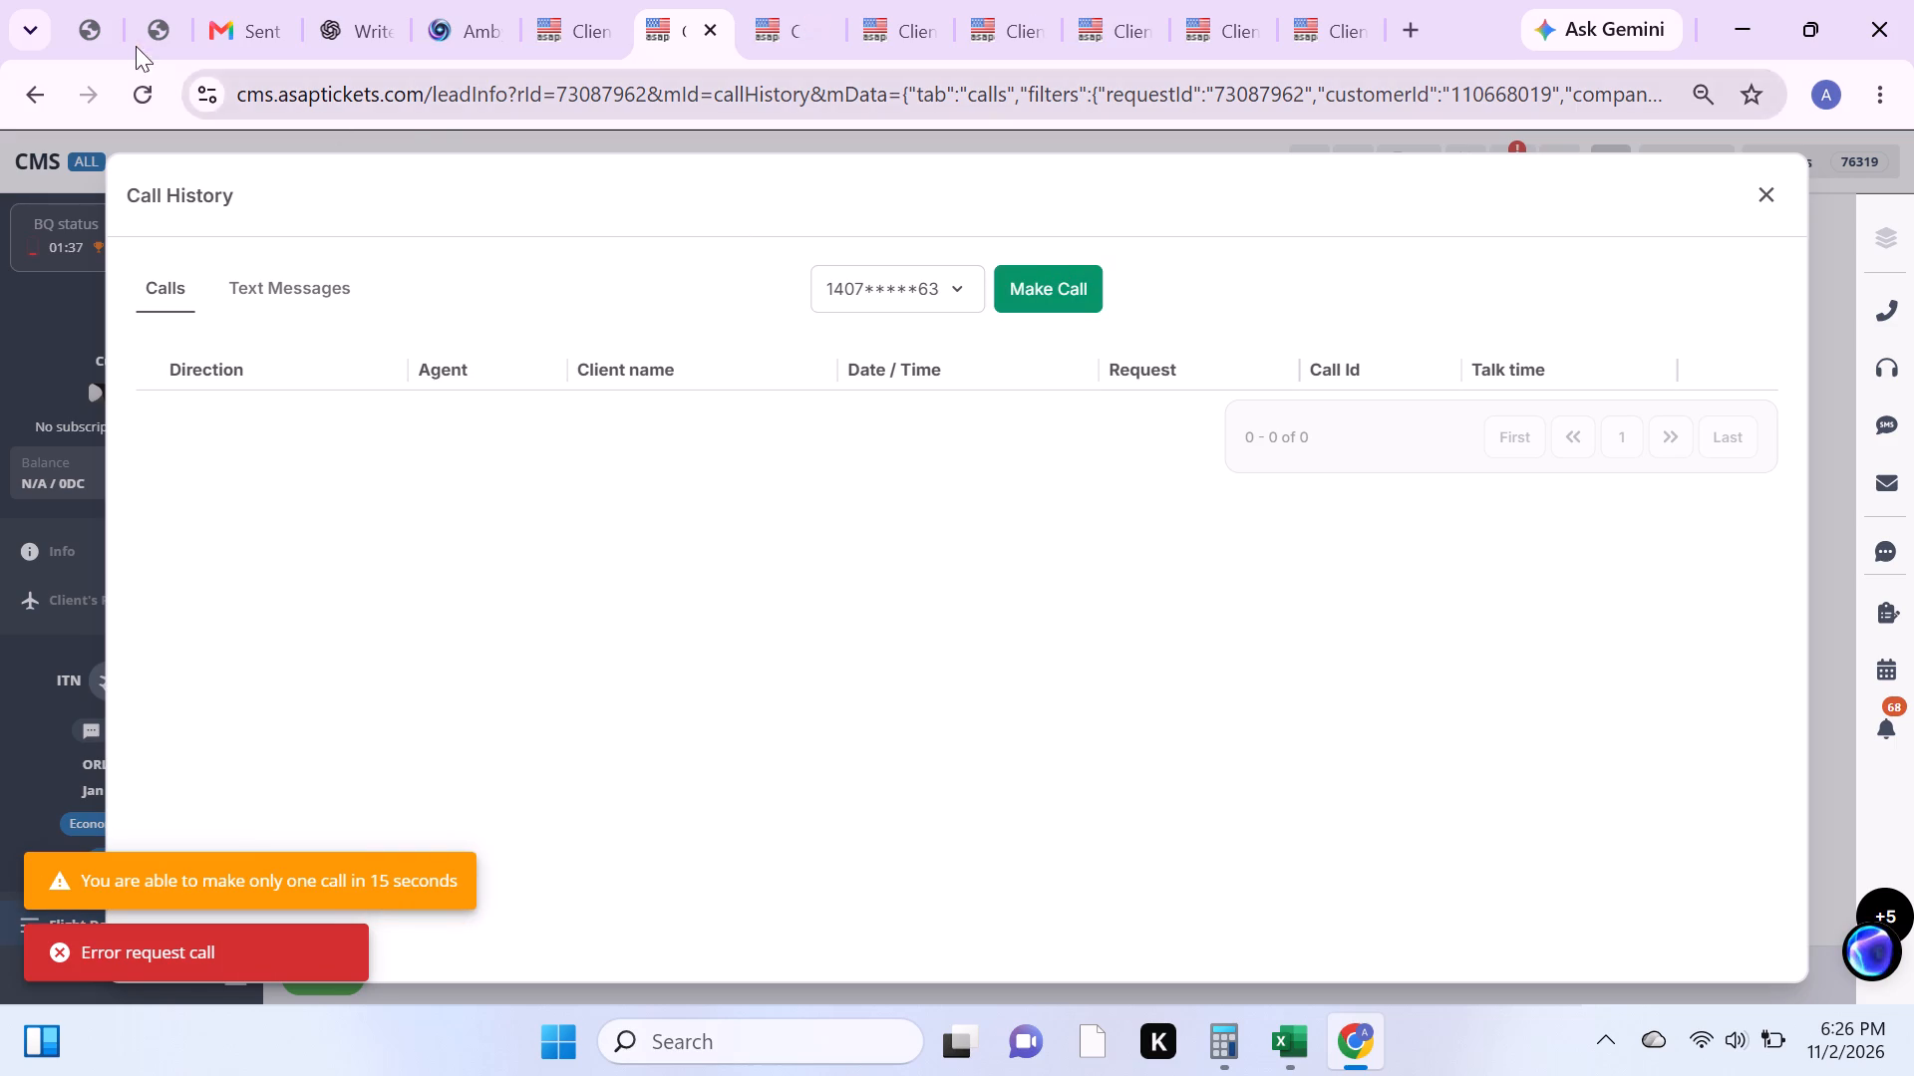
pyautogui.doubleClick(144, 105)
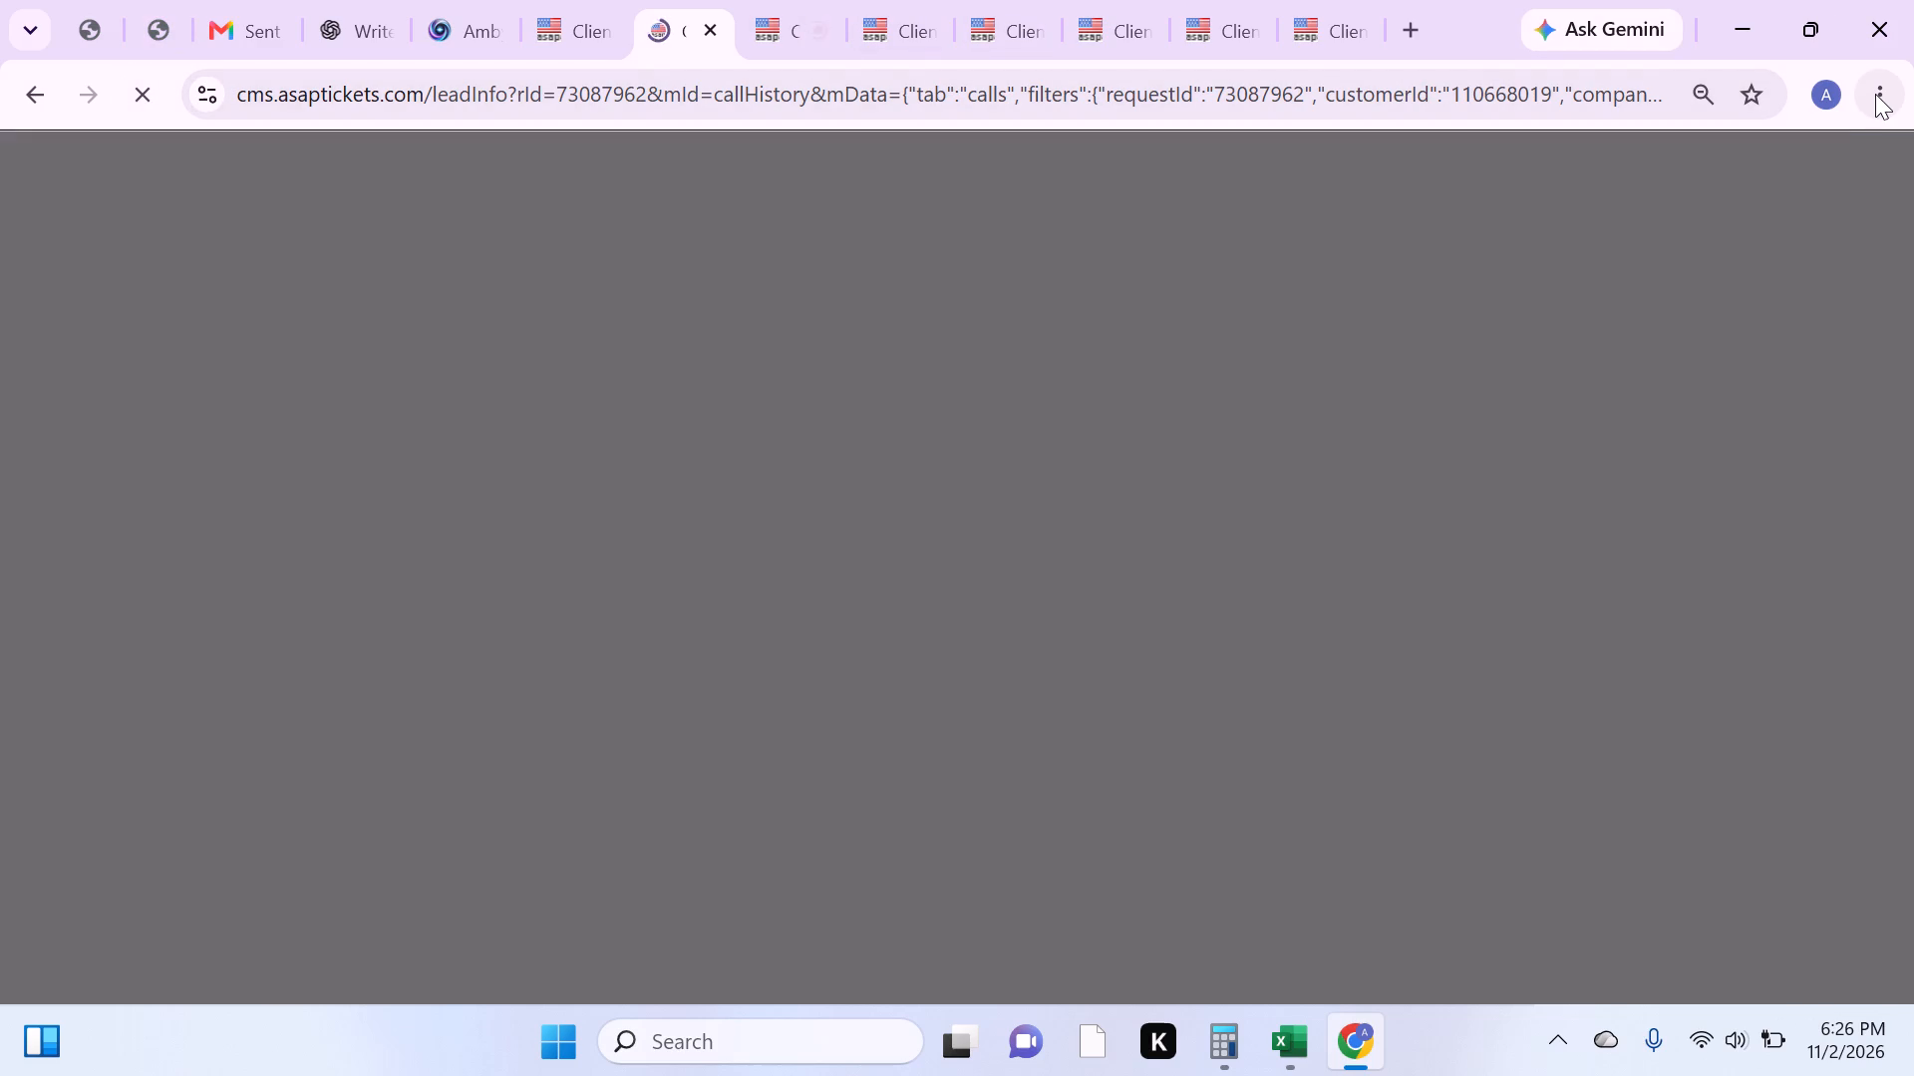
# Delete the browser's browsing history, cookies, cached images and files, and download history for all time.
pyautogui.click(1876, 94)
pyautogui.click(1625, 634)
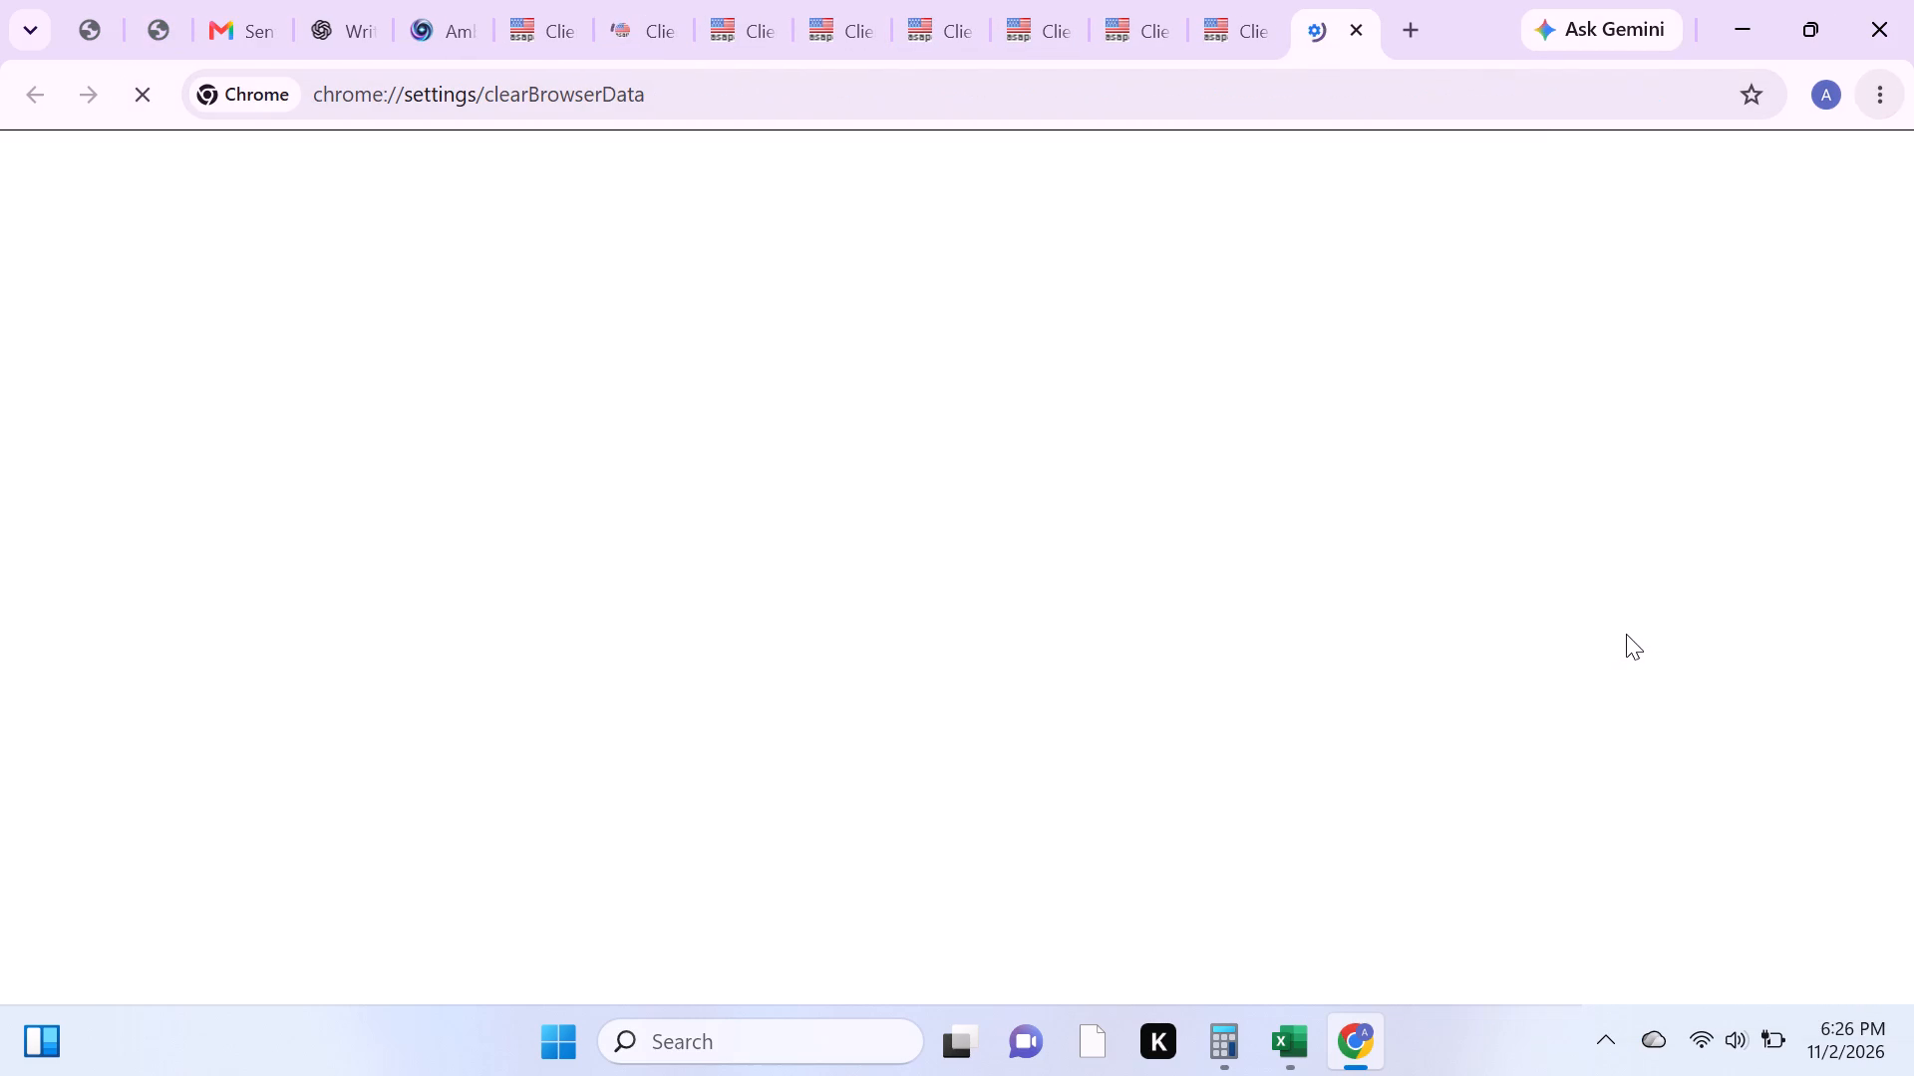
pyautogui.click(1237, 928)
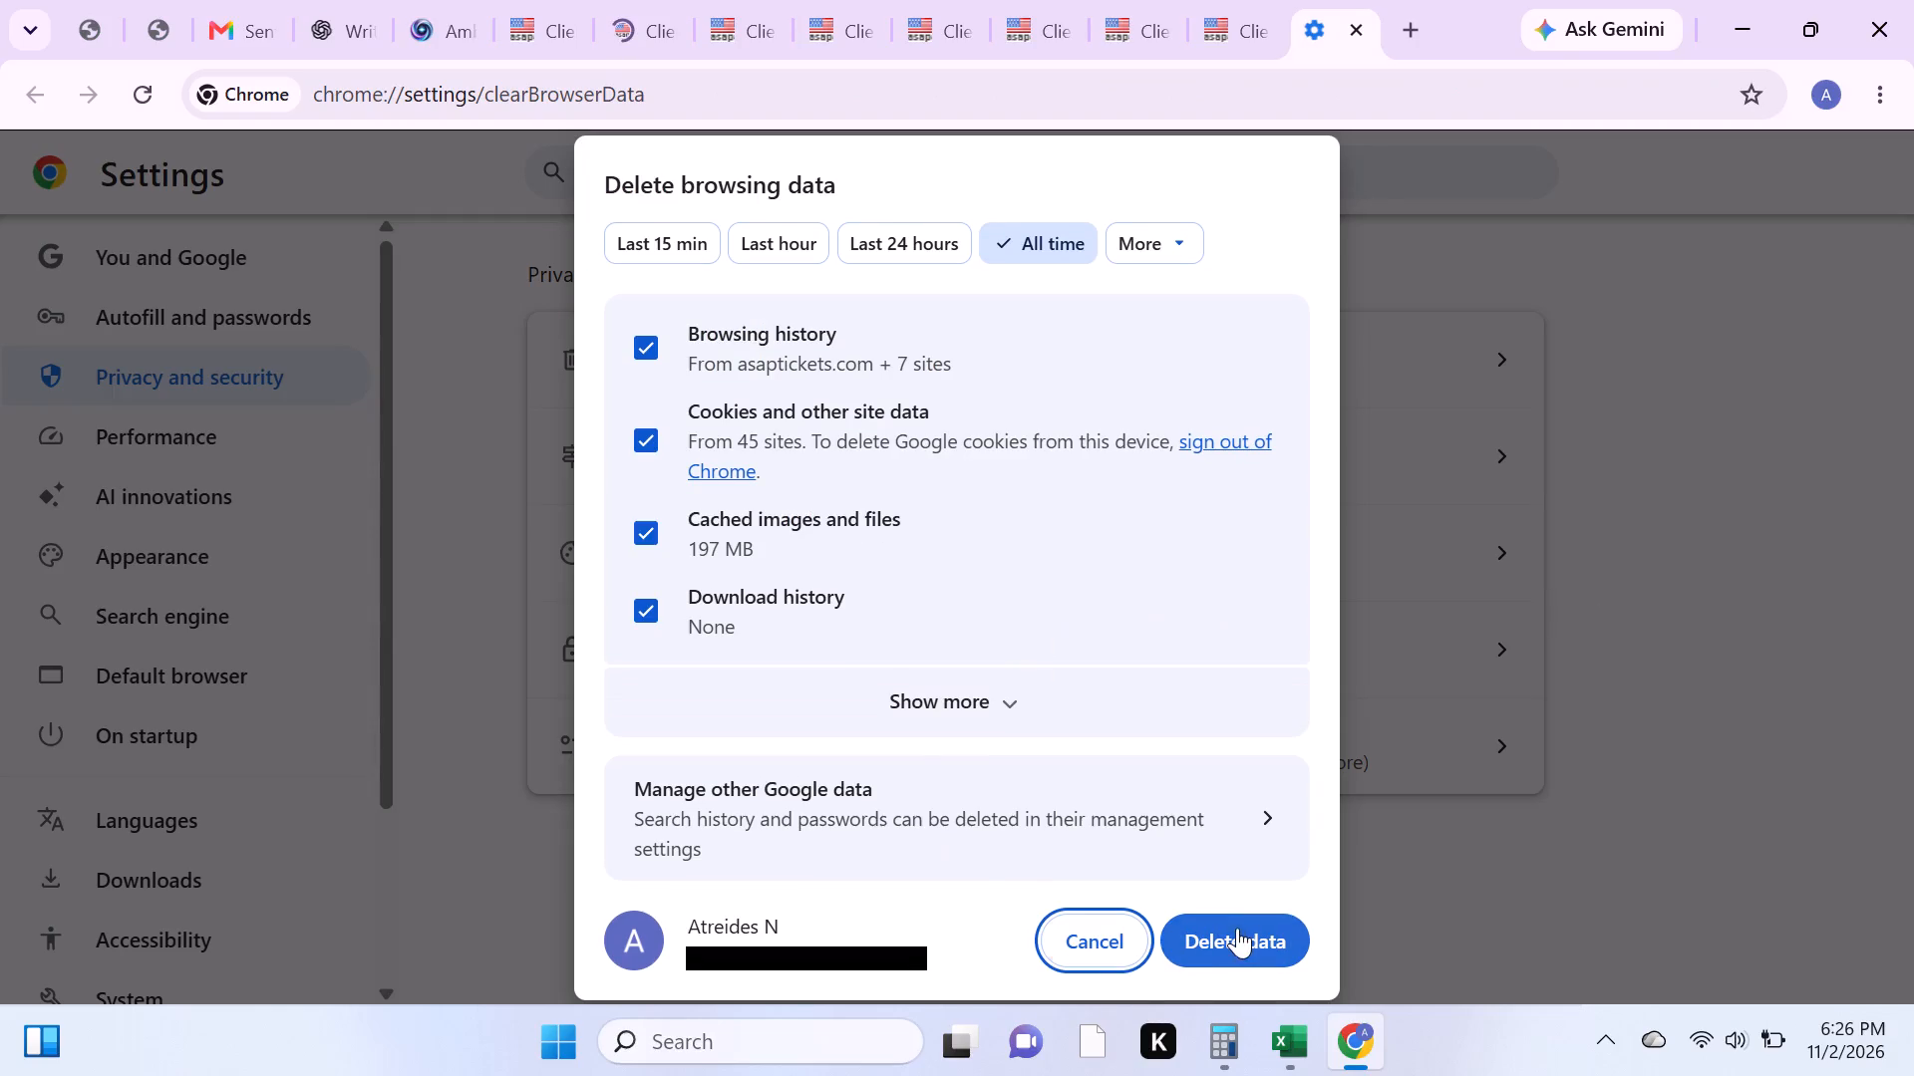
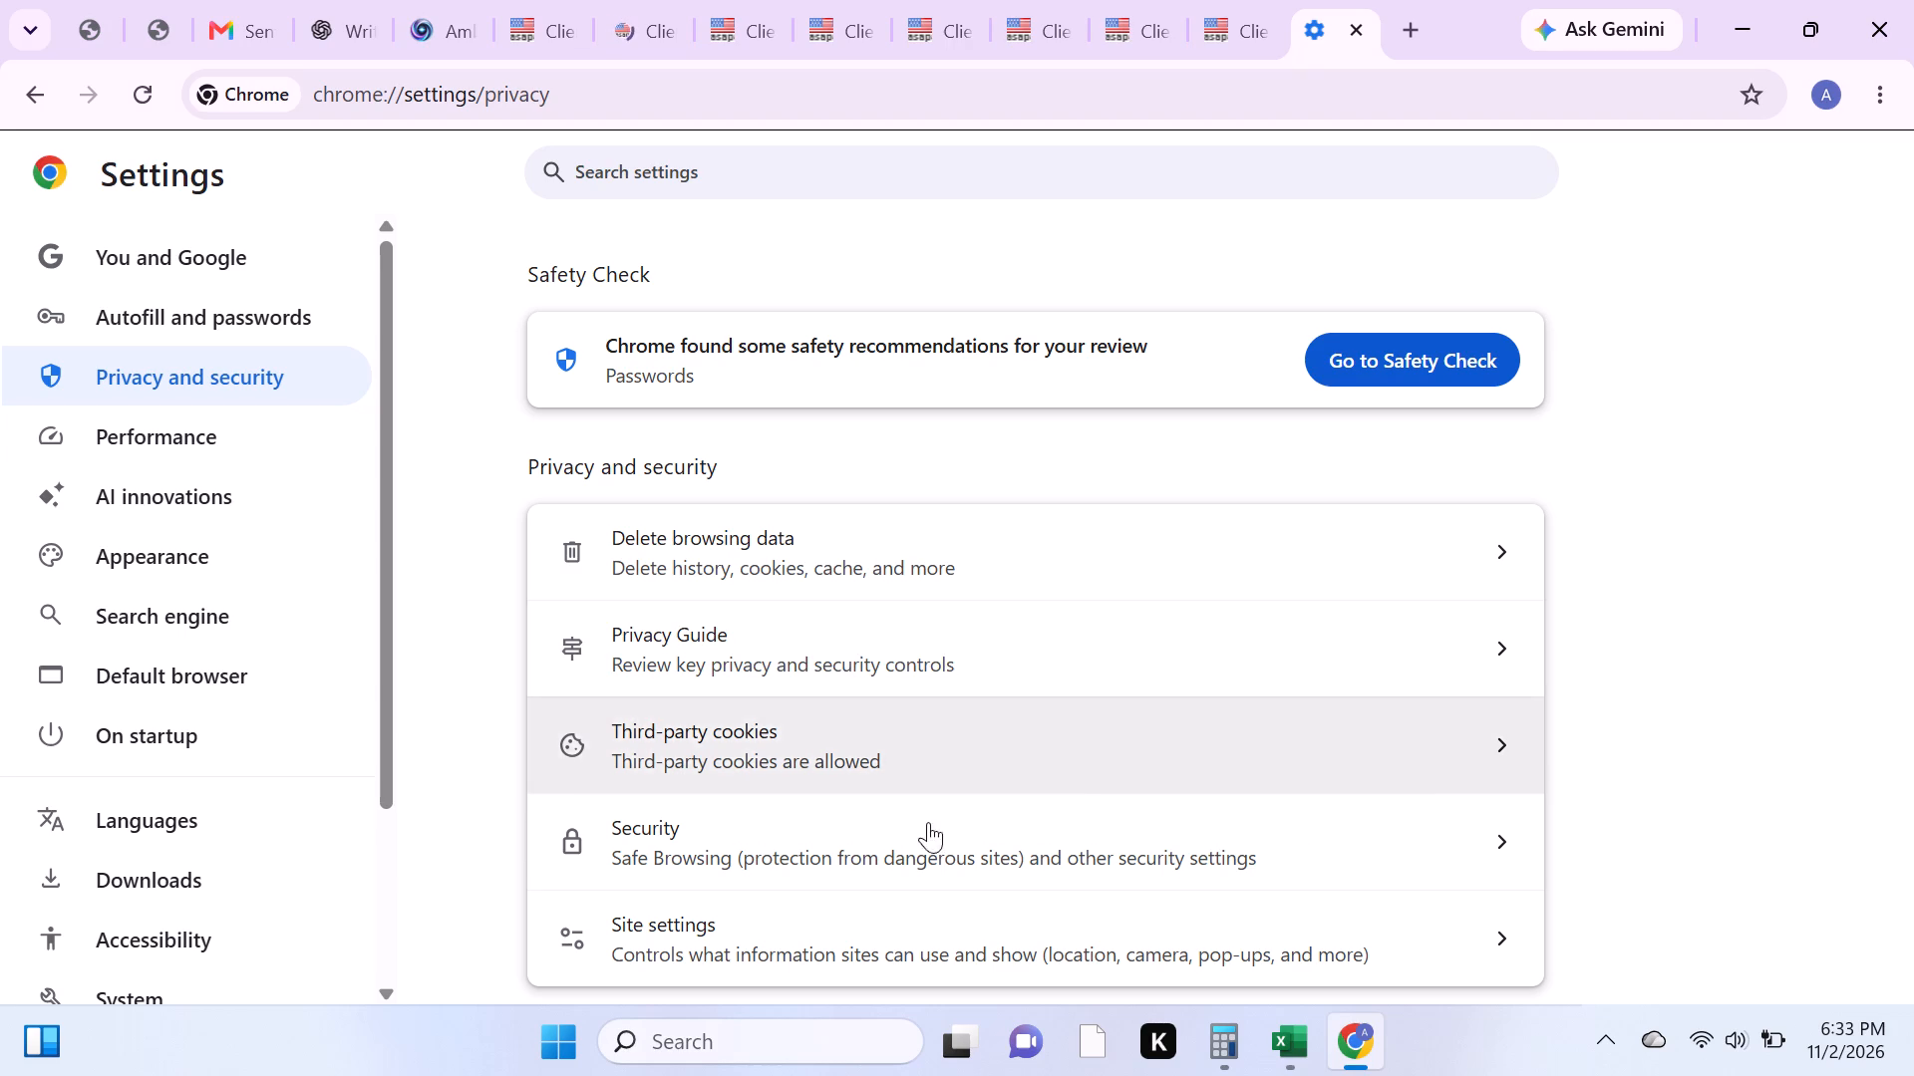
# Close the browser settings and all individual lead request pages, keeping only the CMS request list, and reload it.
pyautogui.click(1351, 23)
pyautogui.tripleClick(706, 31)
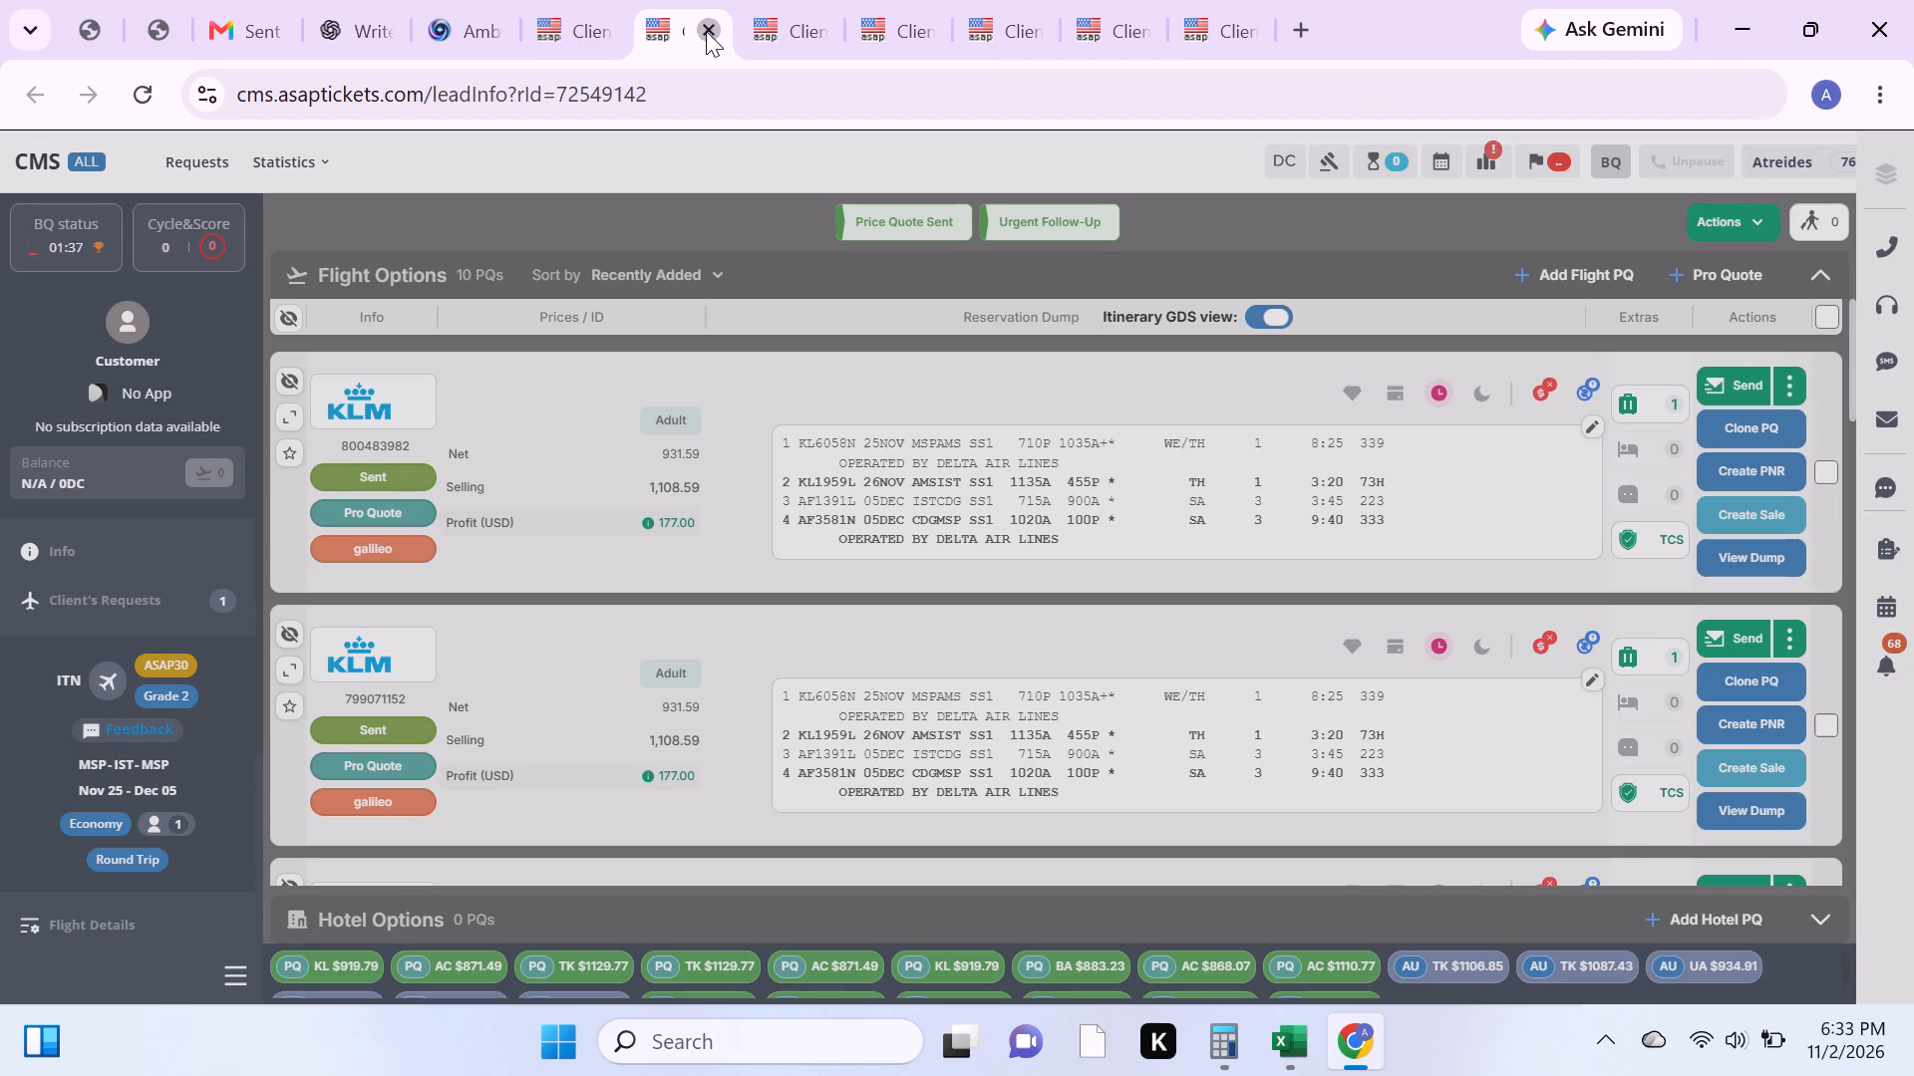
pyautogui.tripleClick(706, 31)
pyautogui.tripleClick(706, 31)
pyautogui.tripleClick(706, 31)
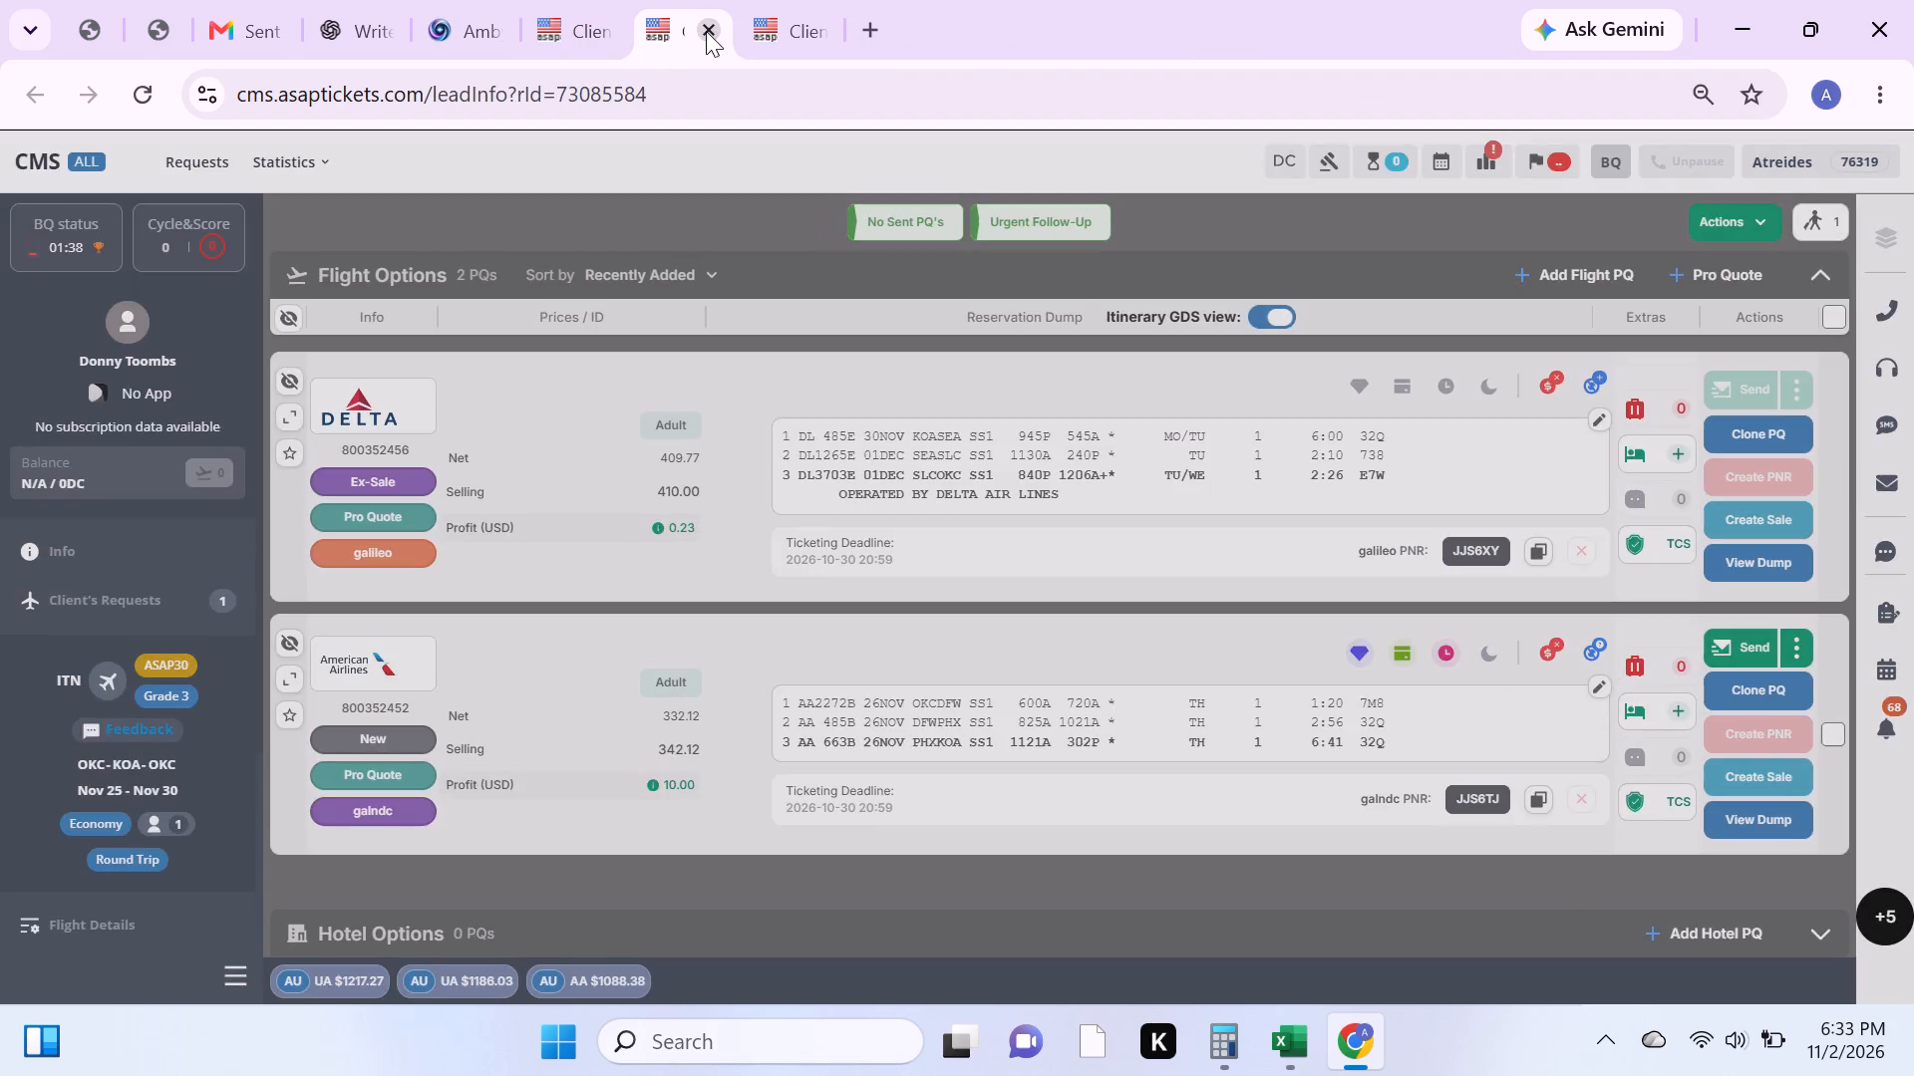
pyautogui.click(706, 31)
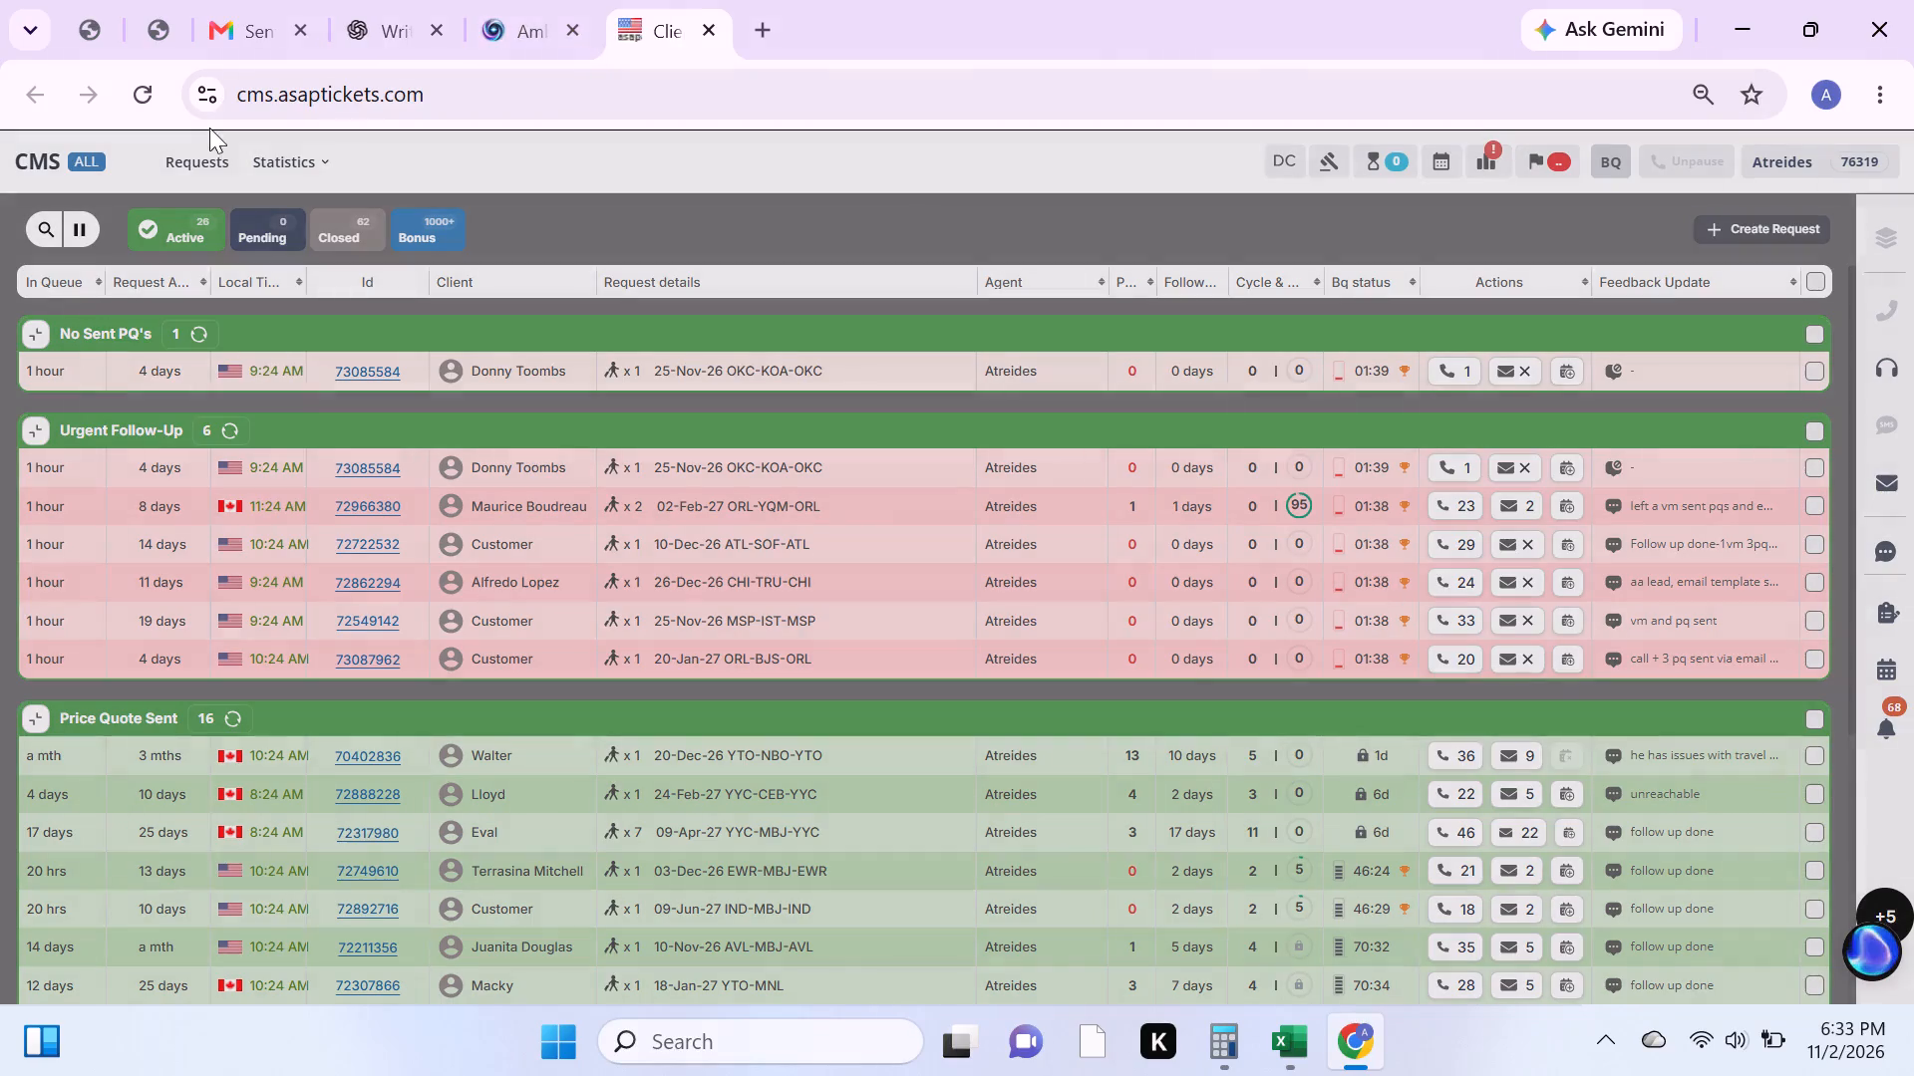
pyautogui.click(147, 93)
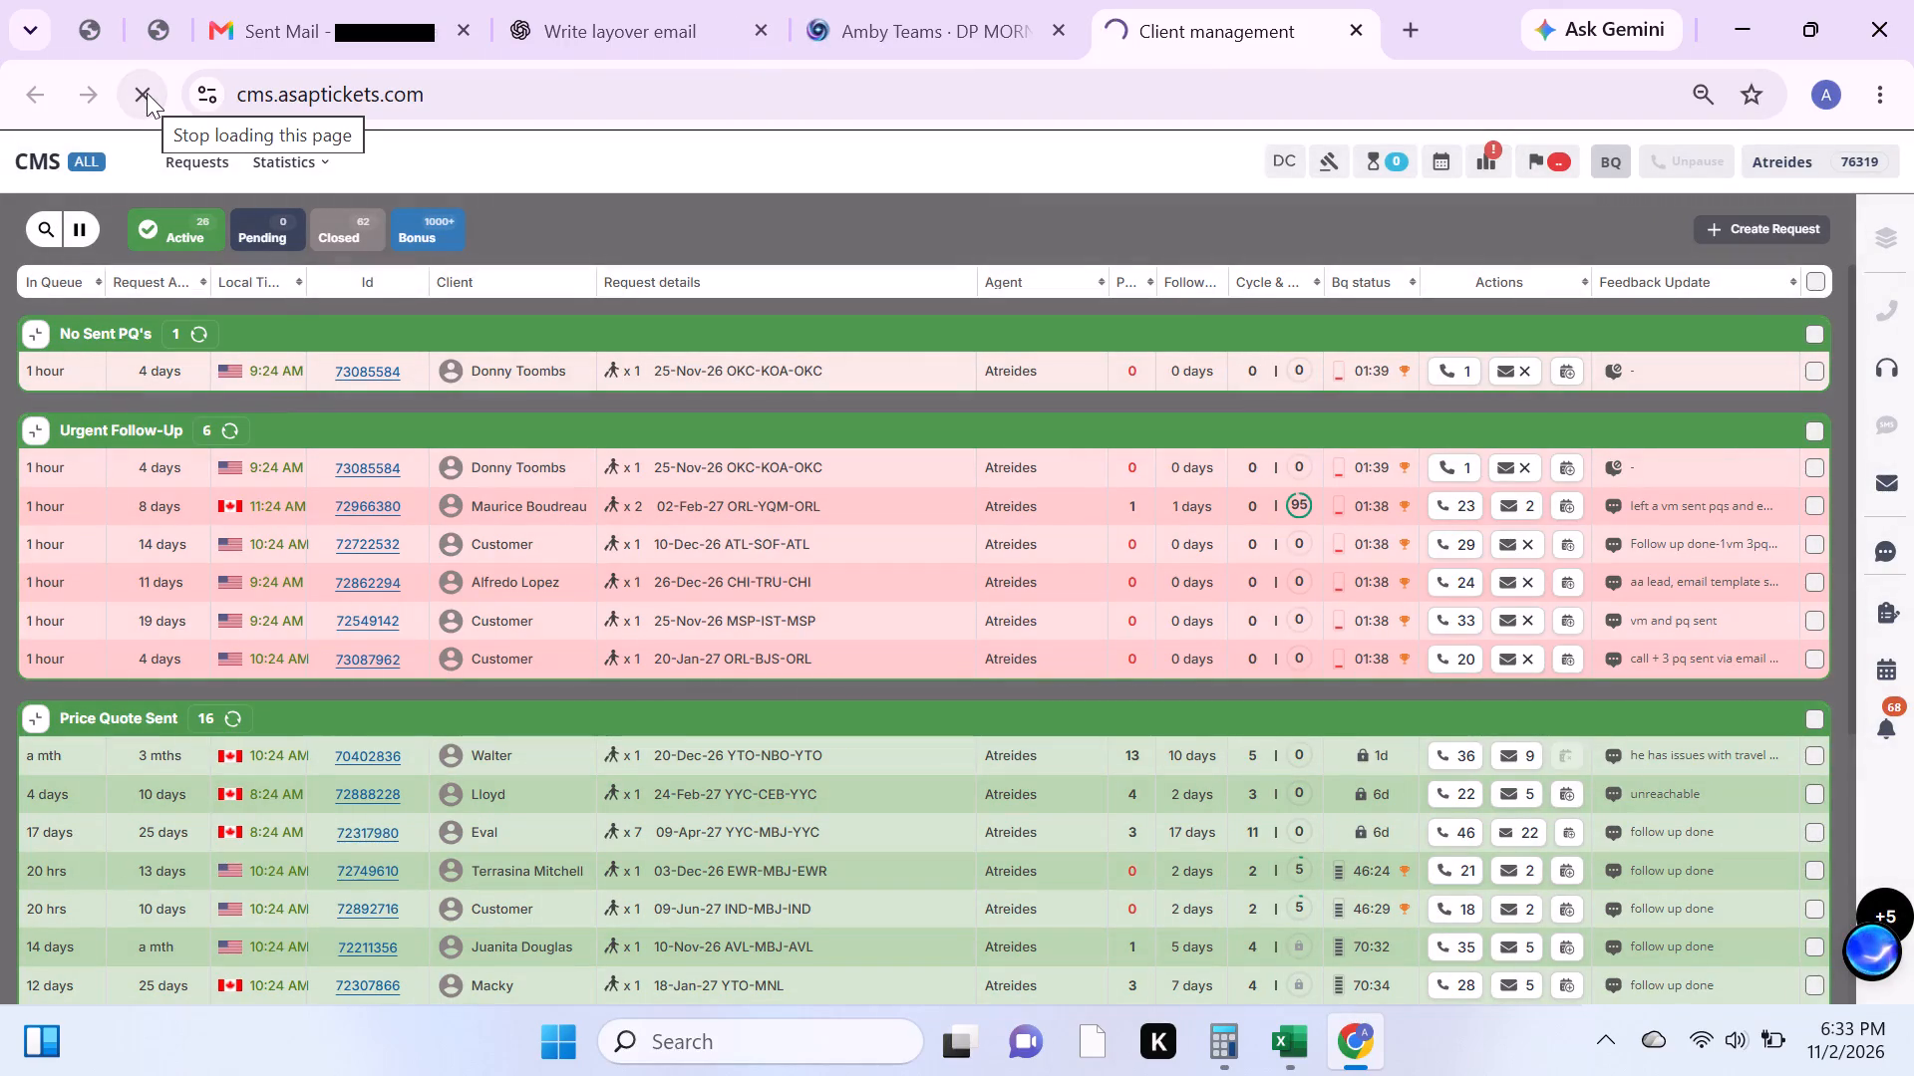
# Check the participants list and their availability in the DP MORNING C - ACHIEVERS group chat in Amby Teams.
pyautogui.click(916, 8)
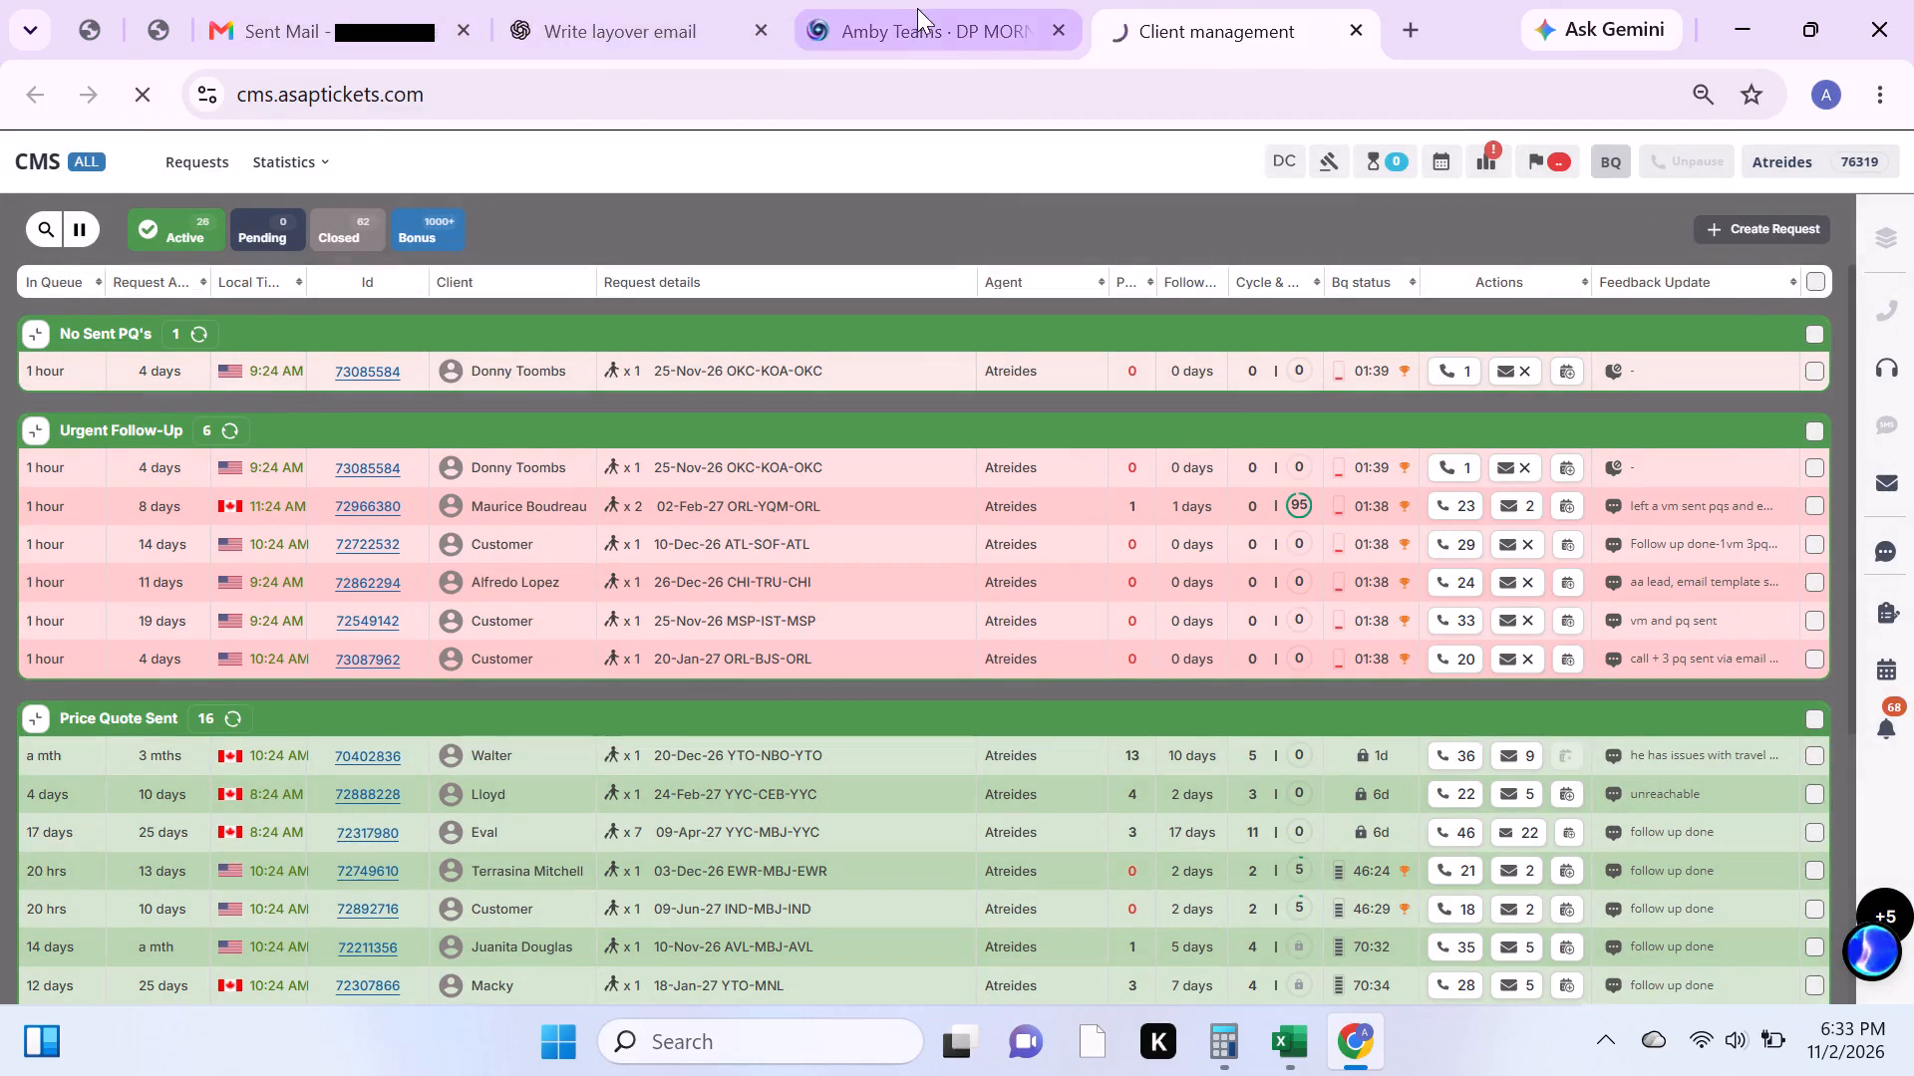
pyautogui.click(1078, 614)
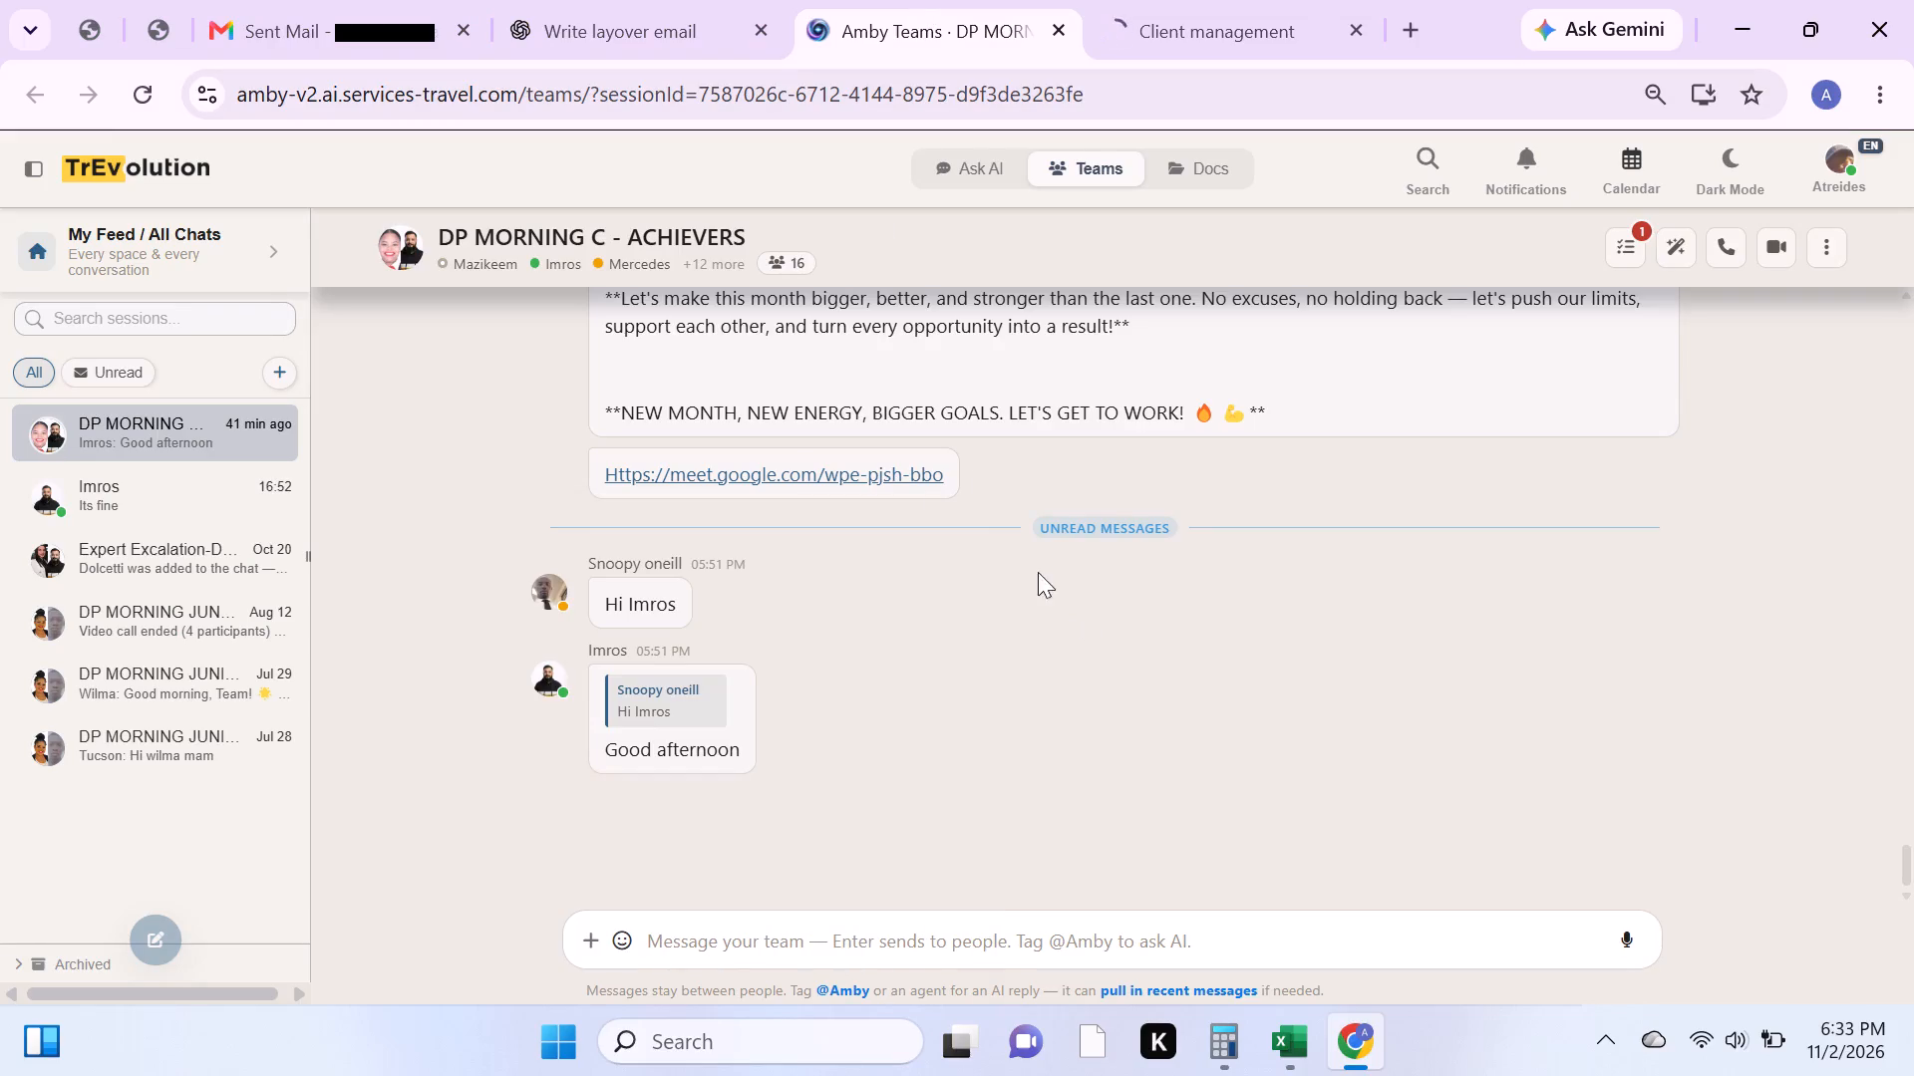
pyautogui.click(781, 264)
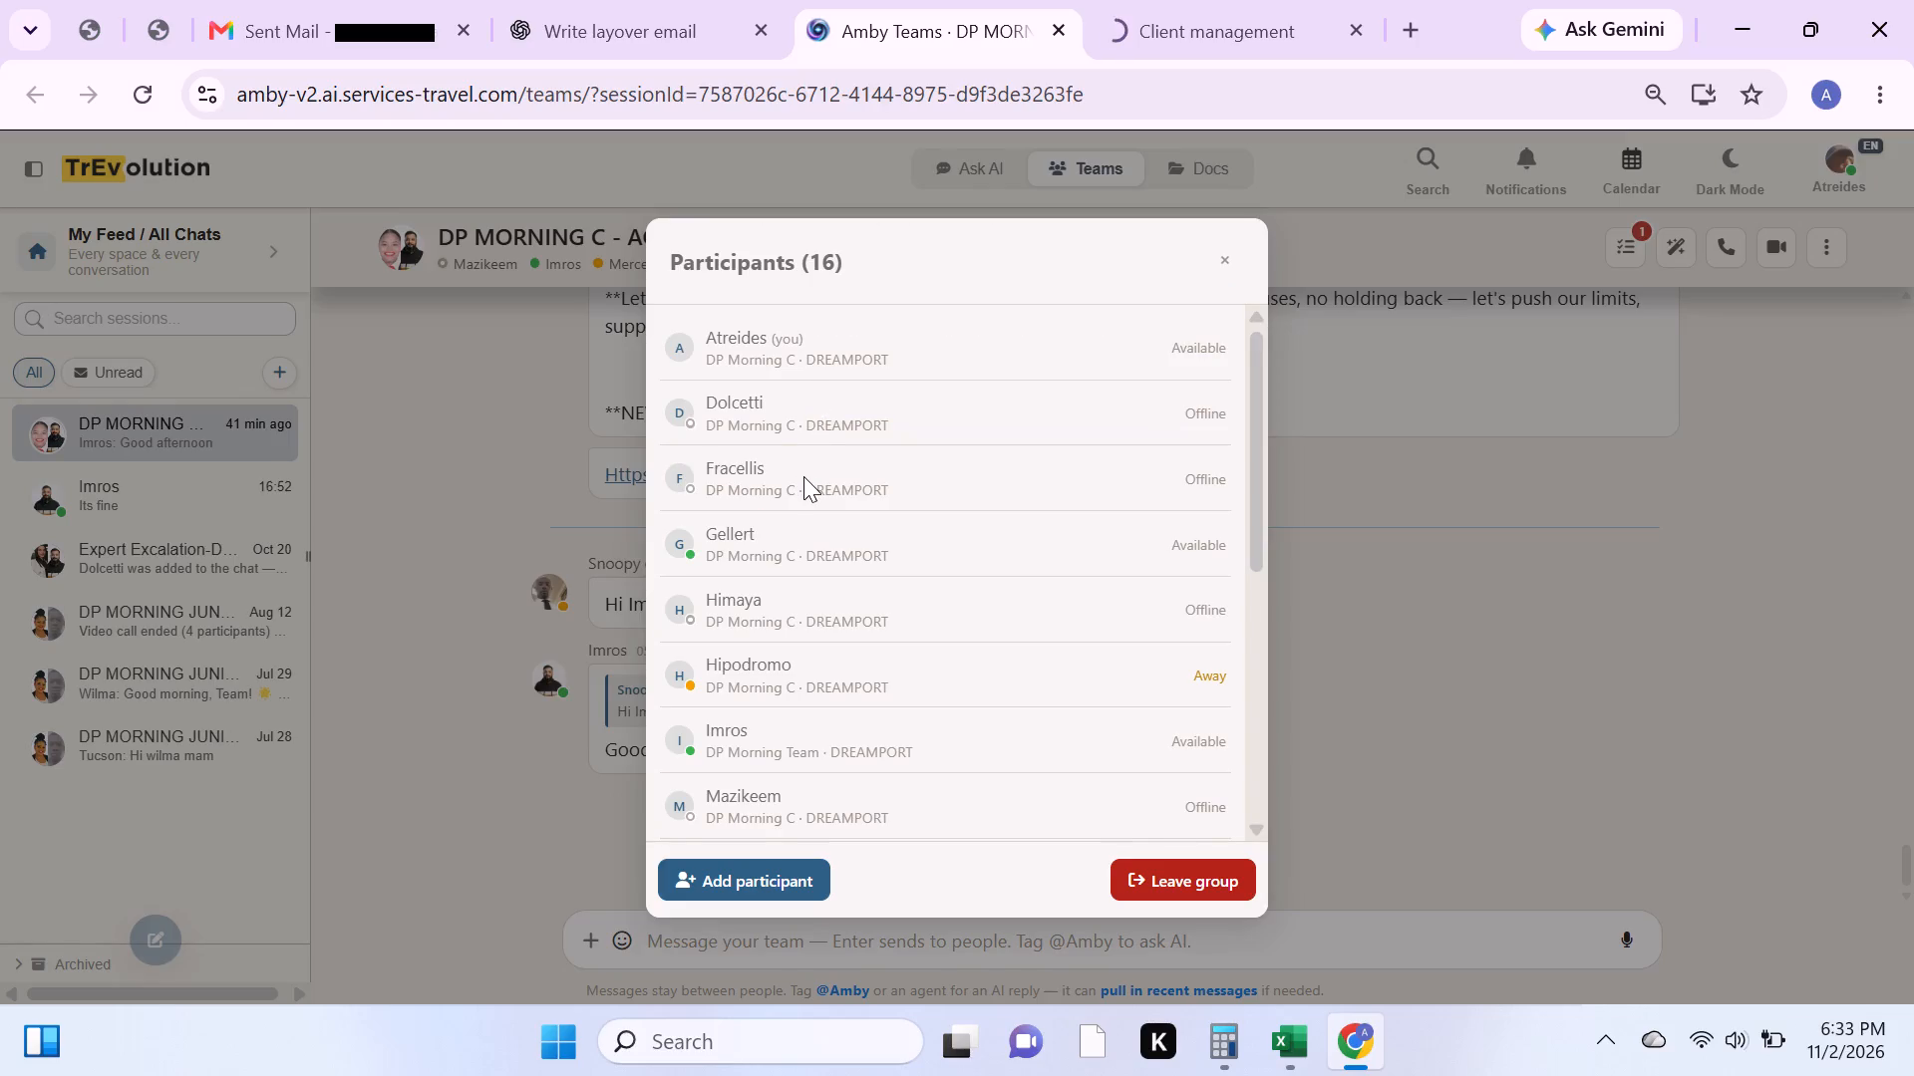
pyautogui.scroll(-1, 804, 478)
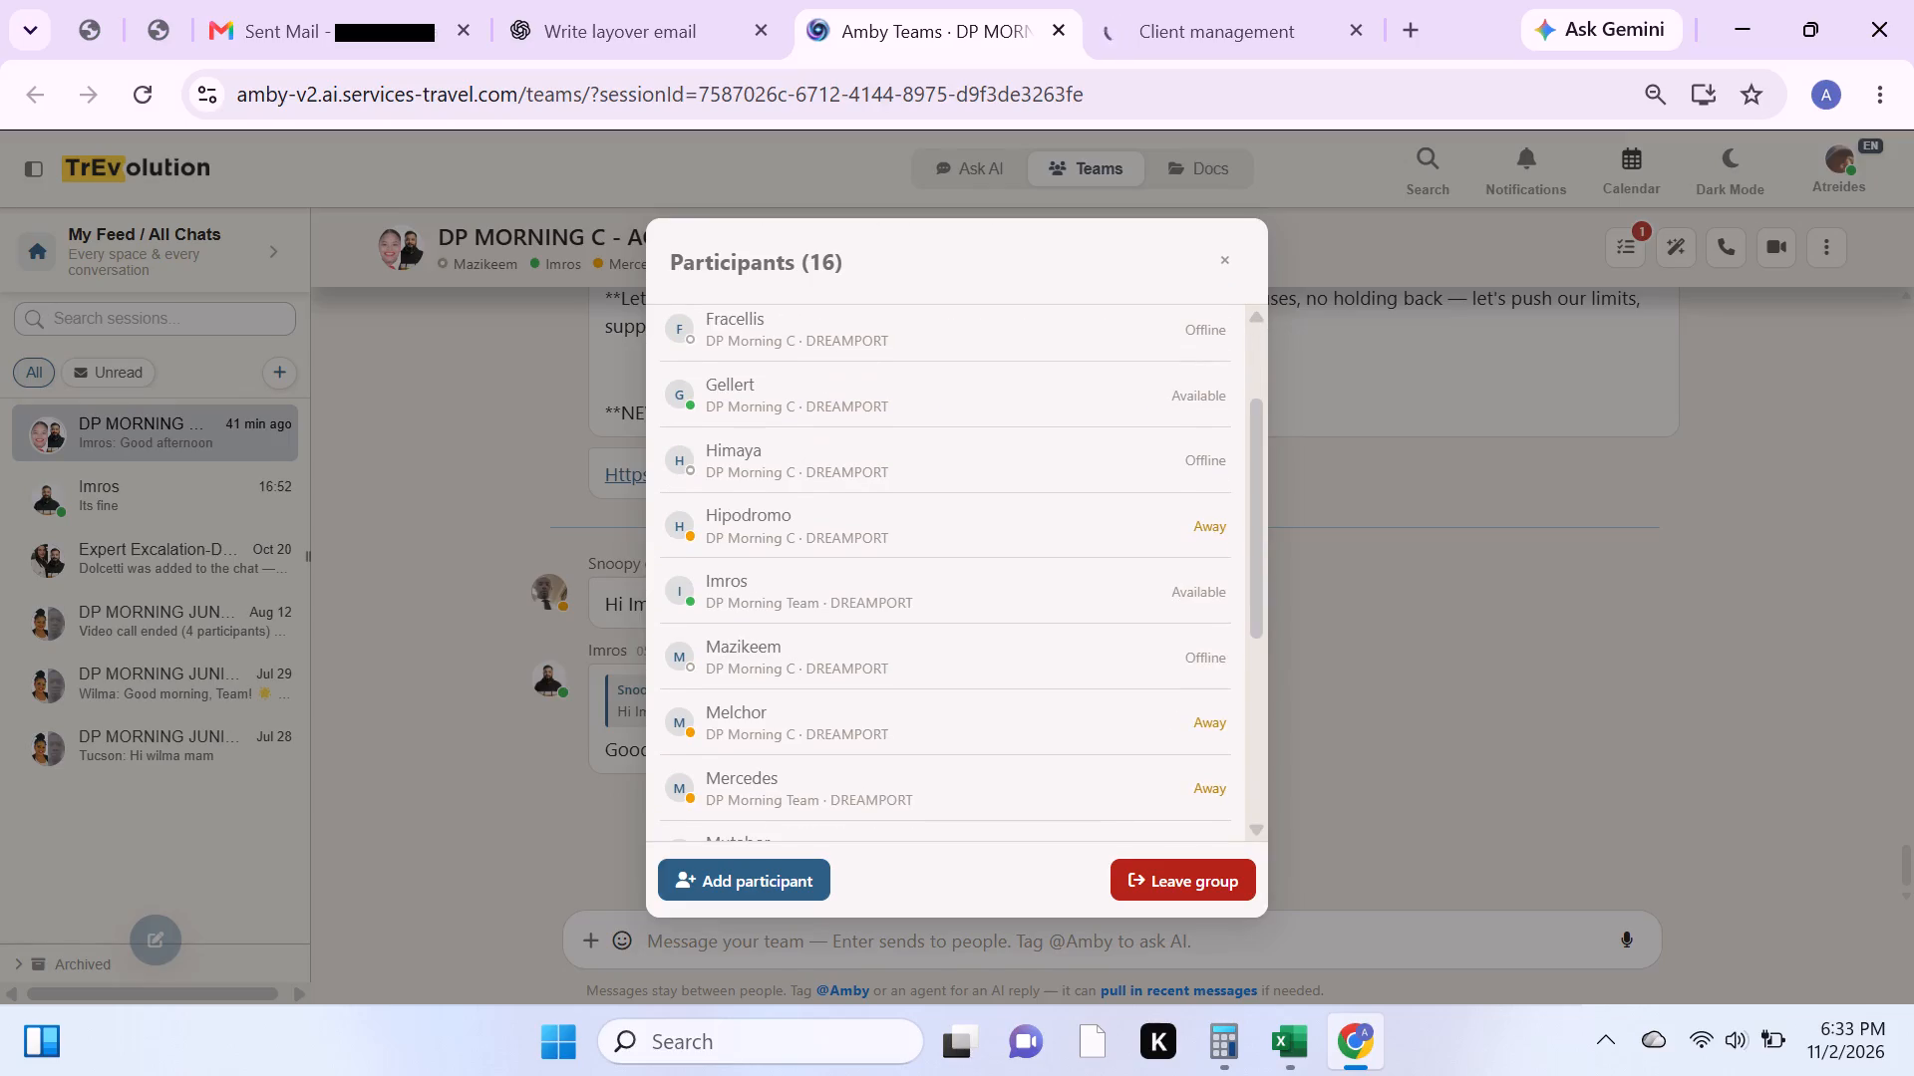
pyautogui.scroll(-1, 804, 478)
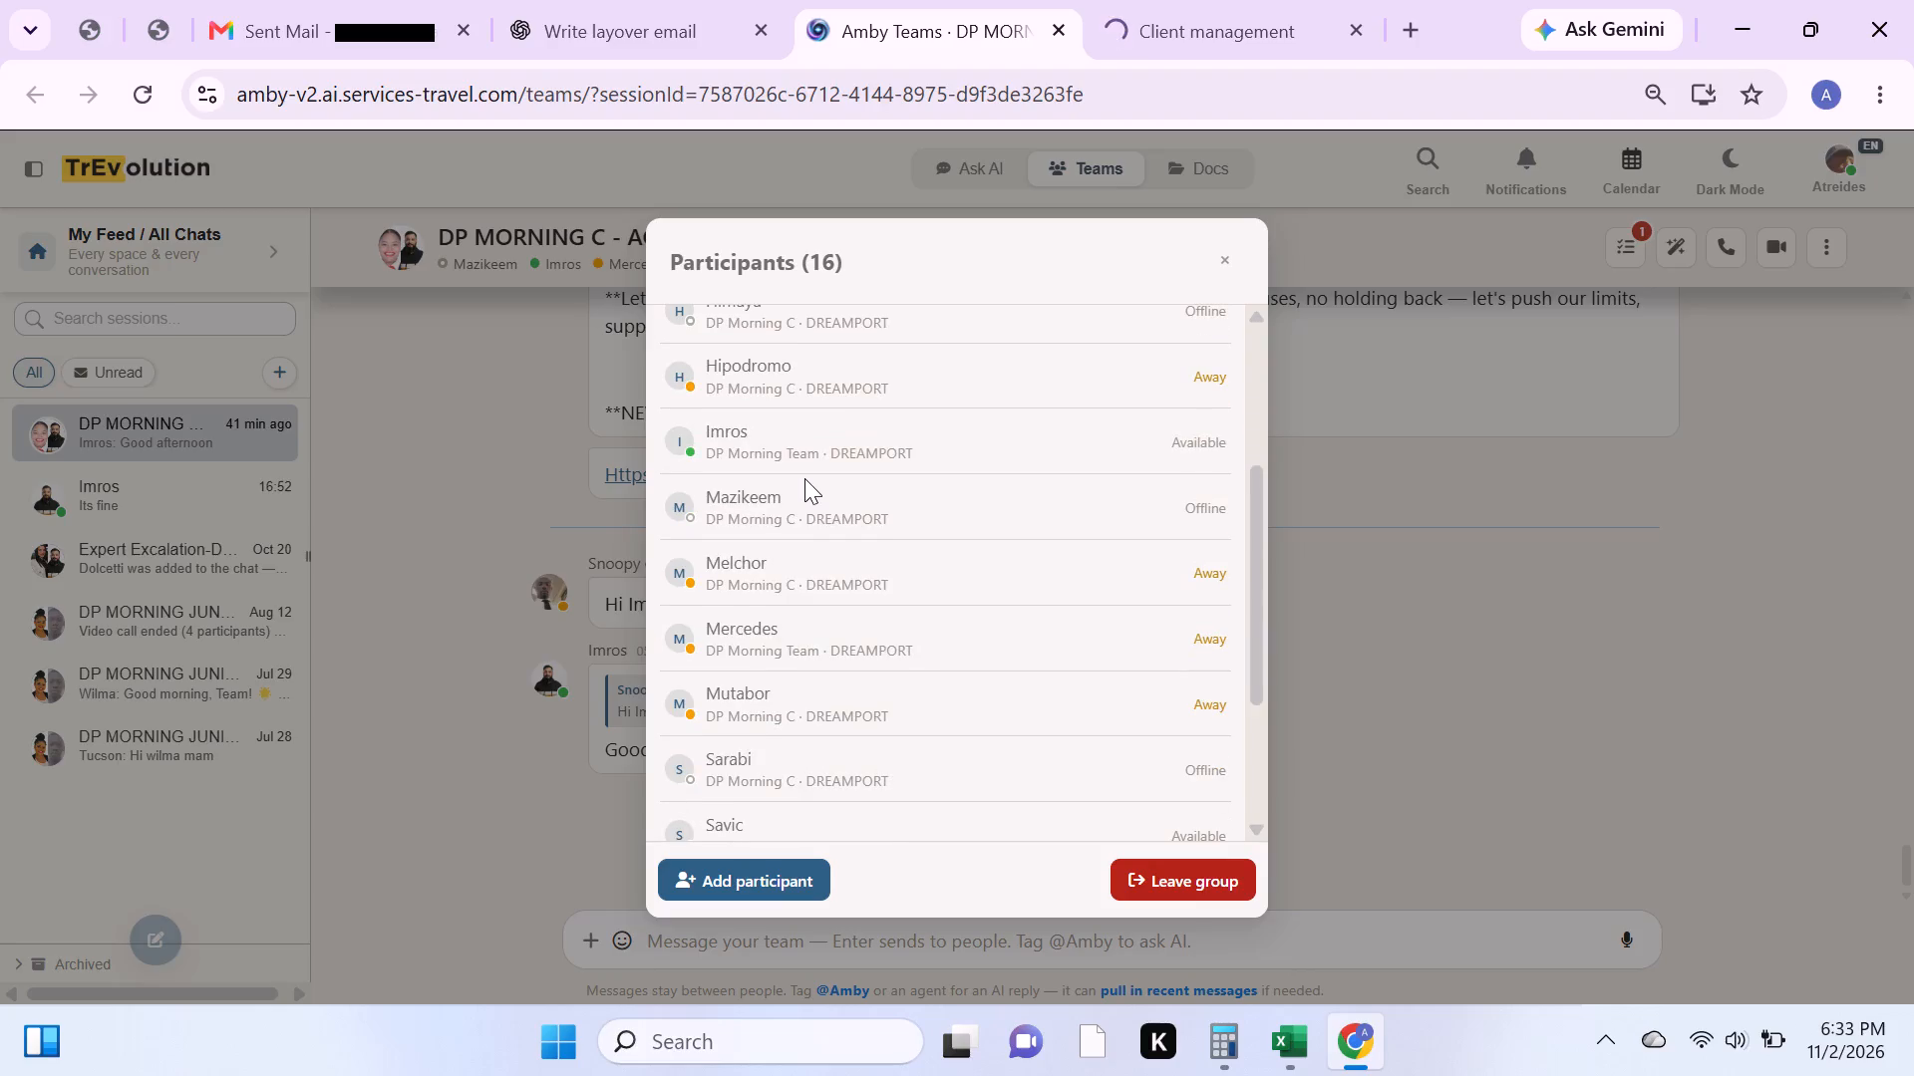
pyautogui.scroll(-1, 804, 478)
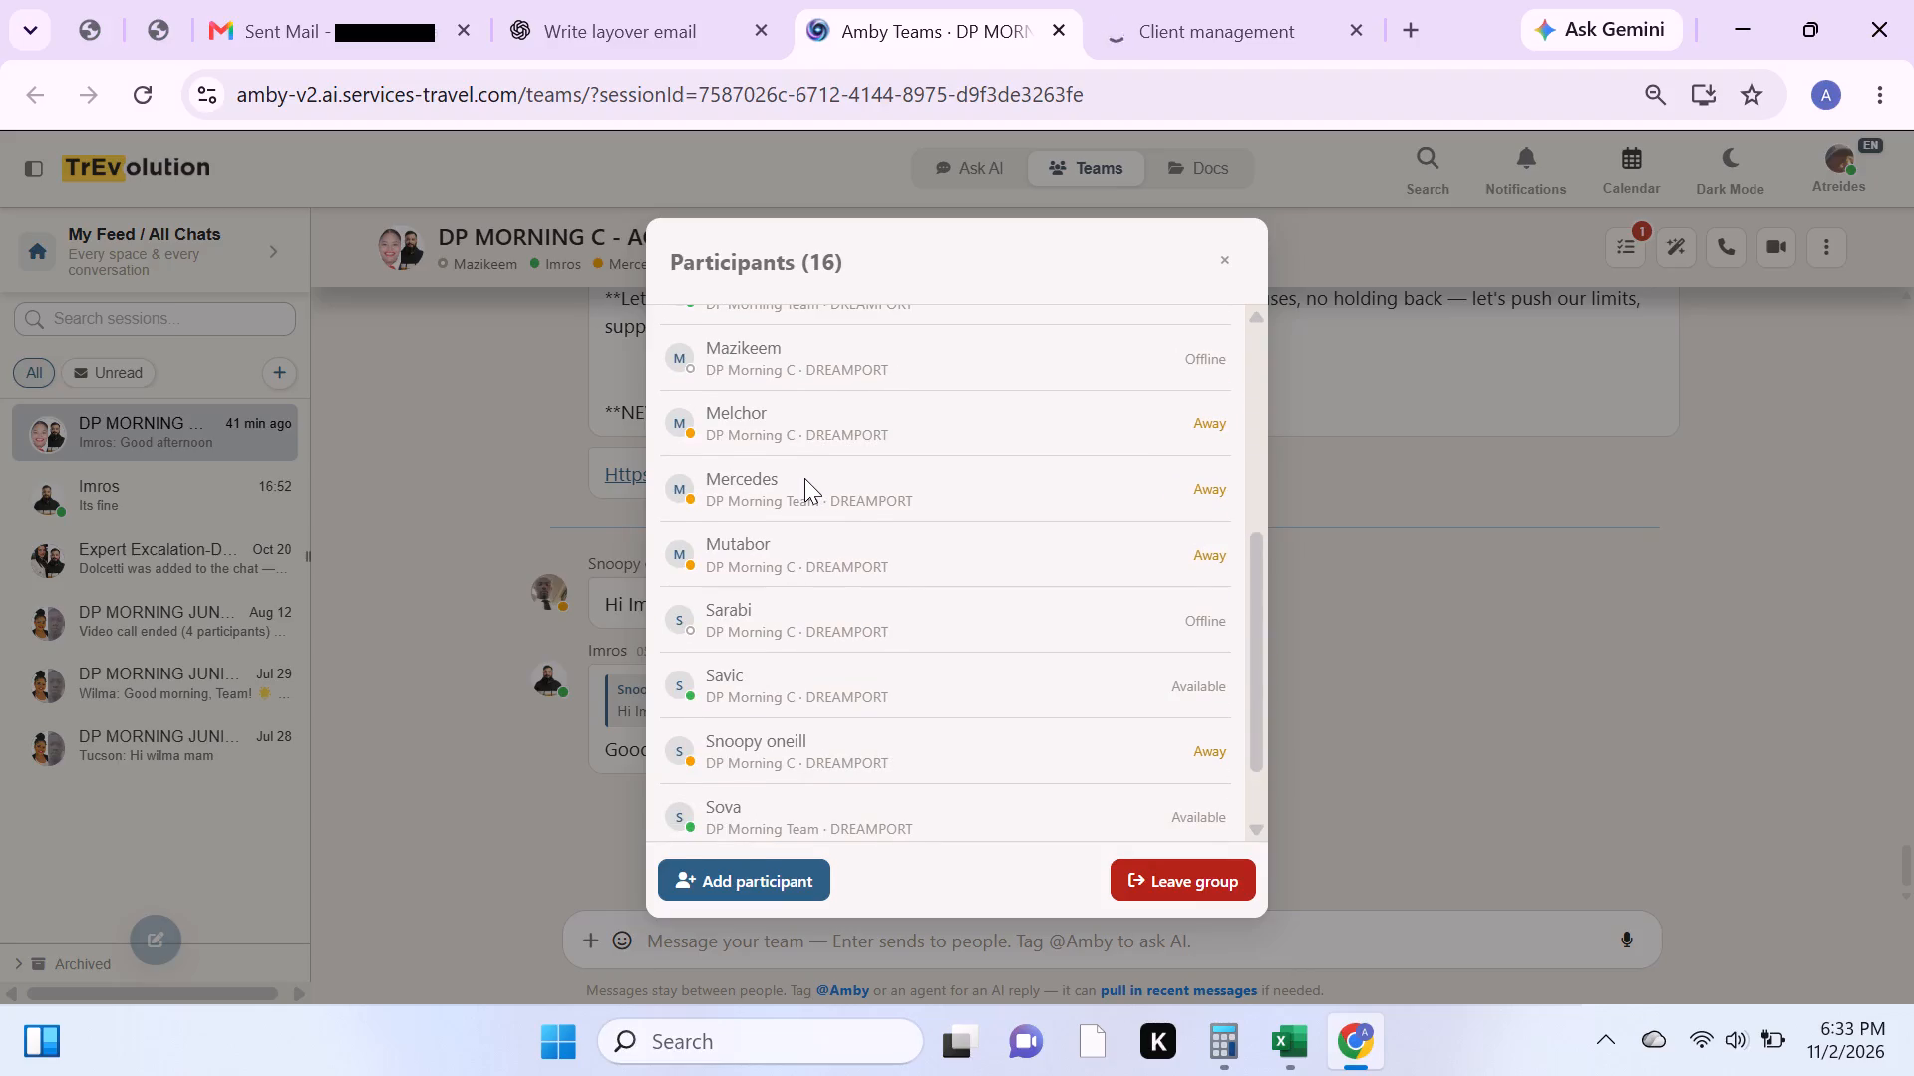
pyautogui.scroll(-1, 804, 478)
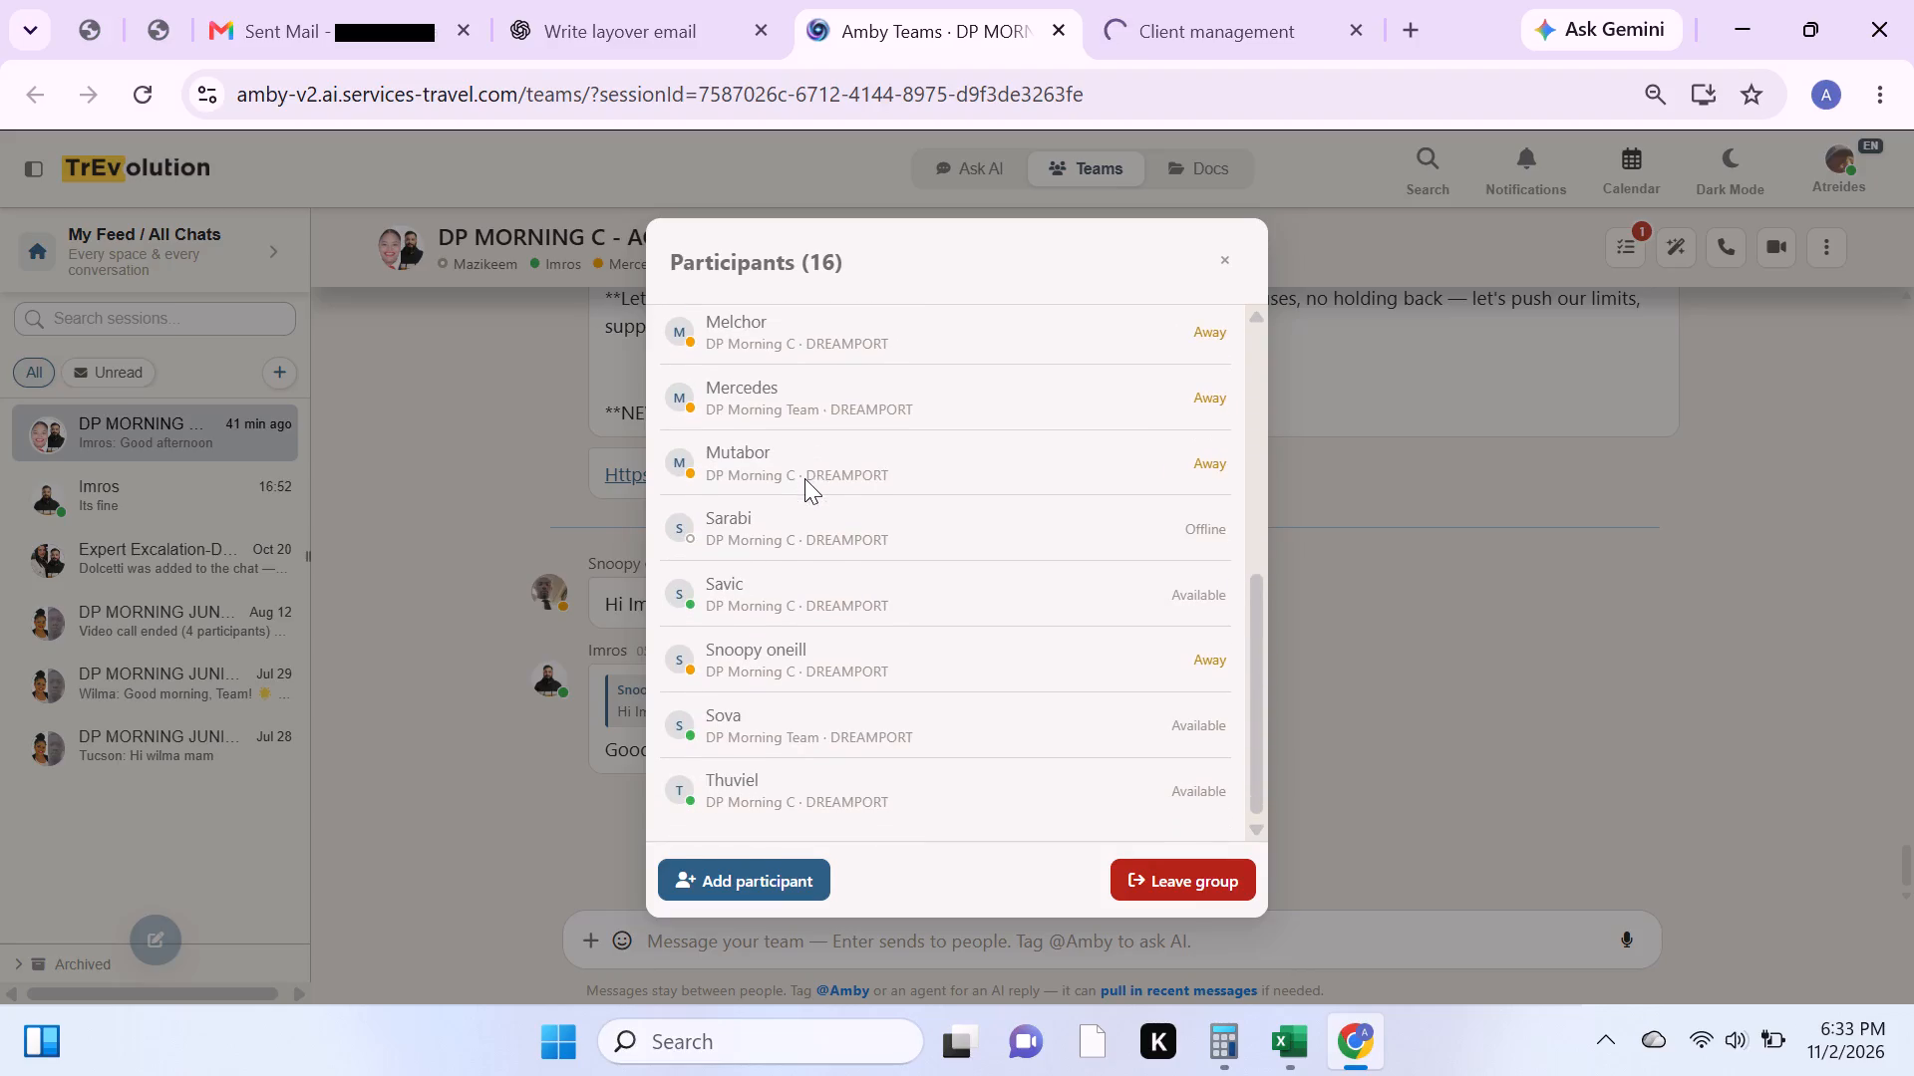
pyautogui.scroll(-1, 804, 478)
pyautogui.click(1227, 251)
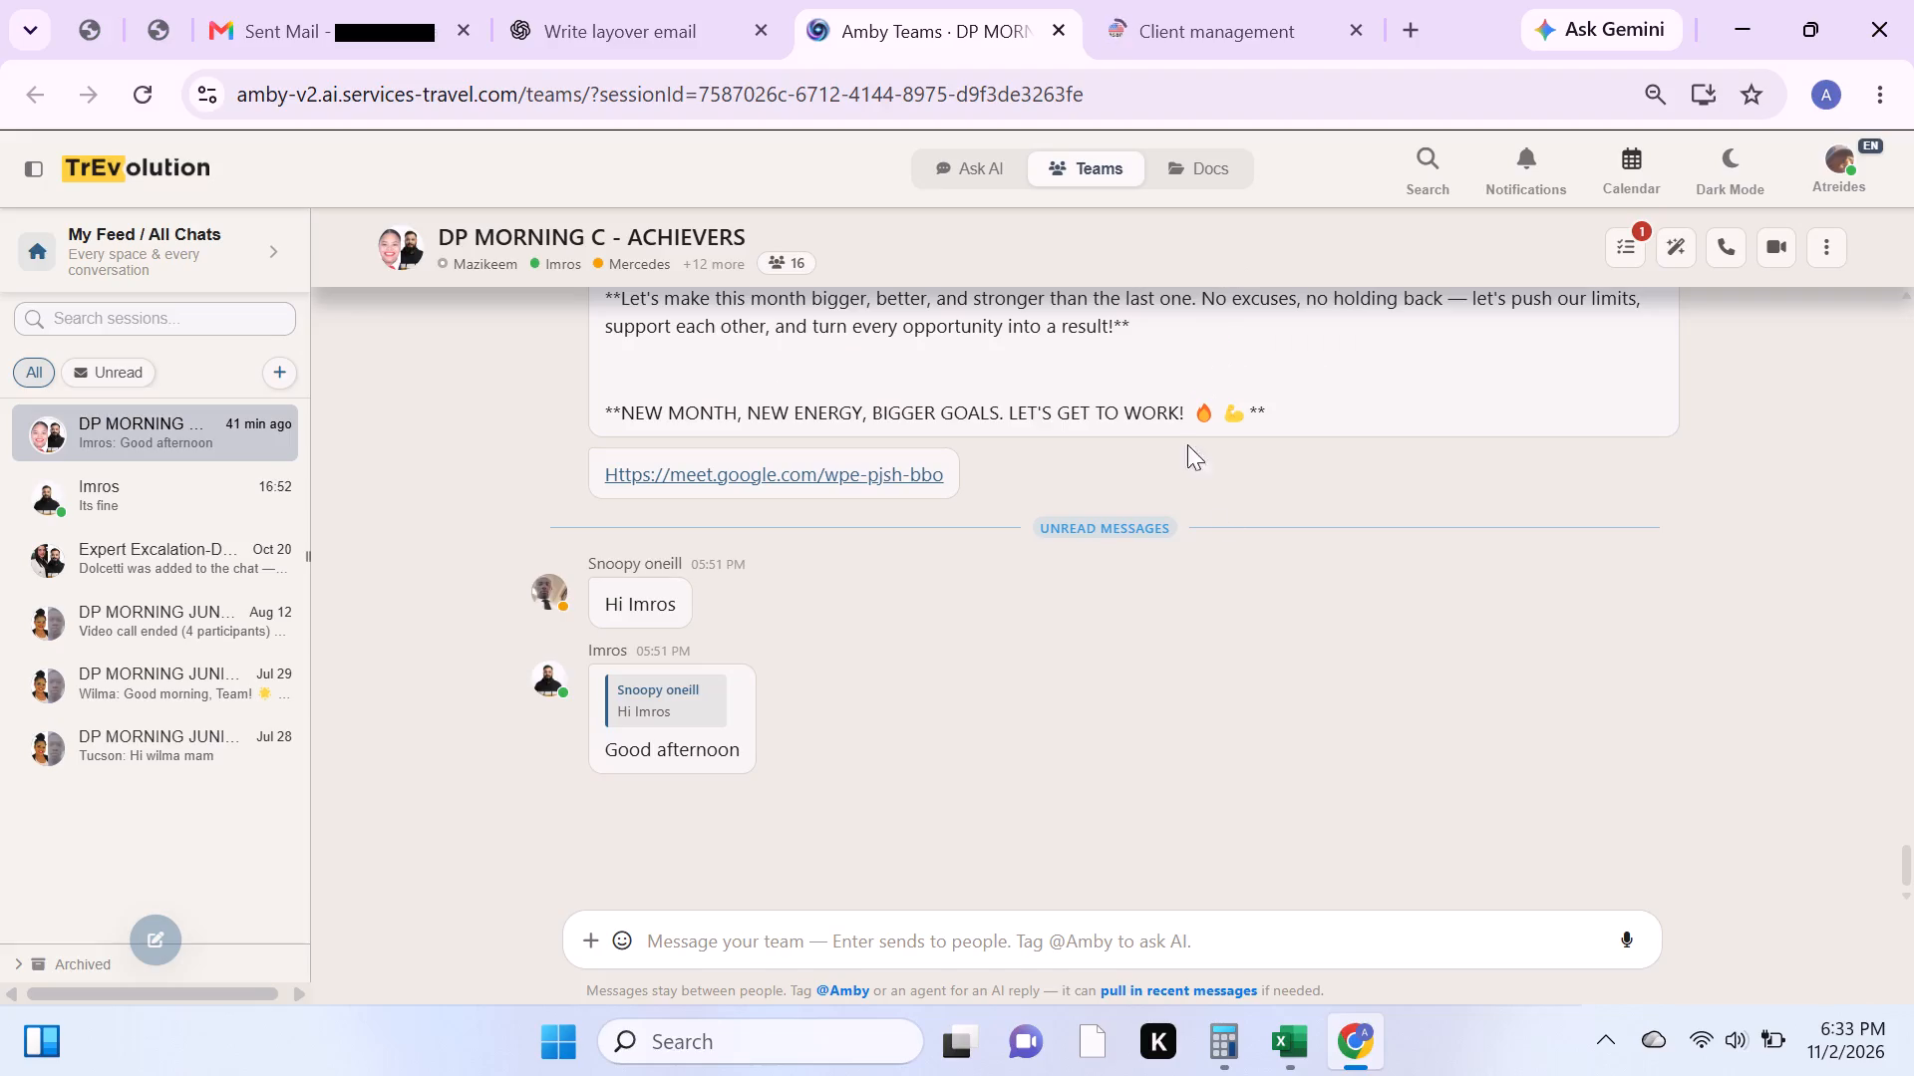
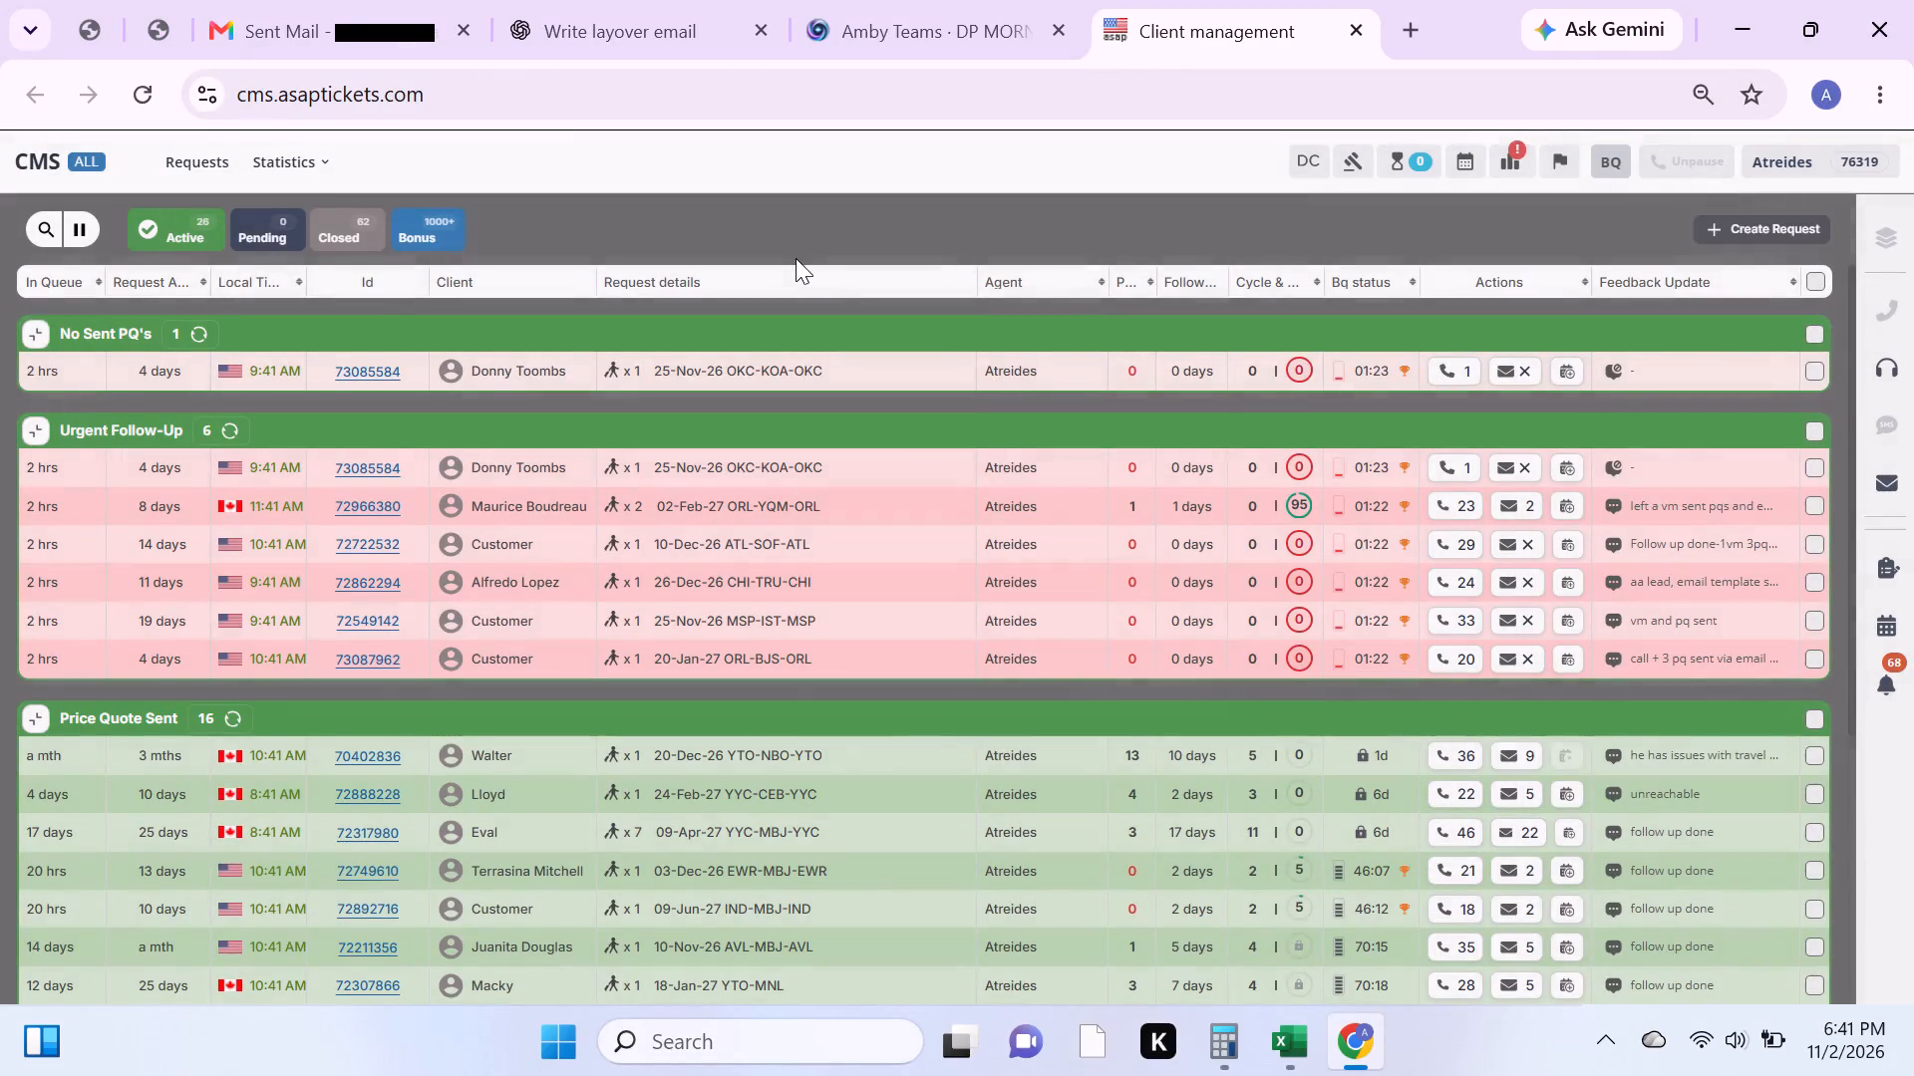
# Open all six requests of the Urgent Follow-Up group in separate tabs, working from the bottom row up to the OKC-KOA-OKC request.
pyautogui.keyDown('ctrl'); pyautogui.click(364, 656); pyautogui.keyUp('ctrl')
pyautogui.keyDown('ctrl'); pyautogui.click(367, 620); pyautogui.keyUp('ctrl')
pyautogui.keyDown('ctrl'); pyautogui.click(372, 582); pyautogui.keyUp('ctrl')
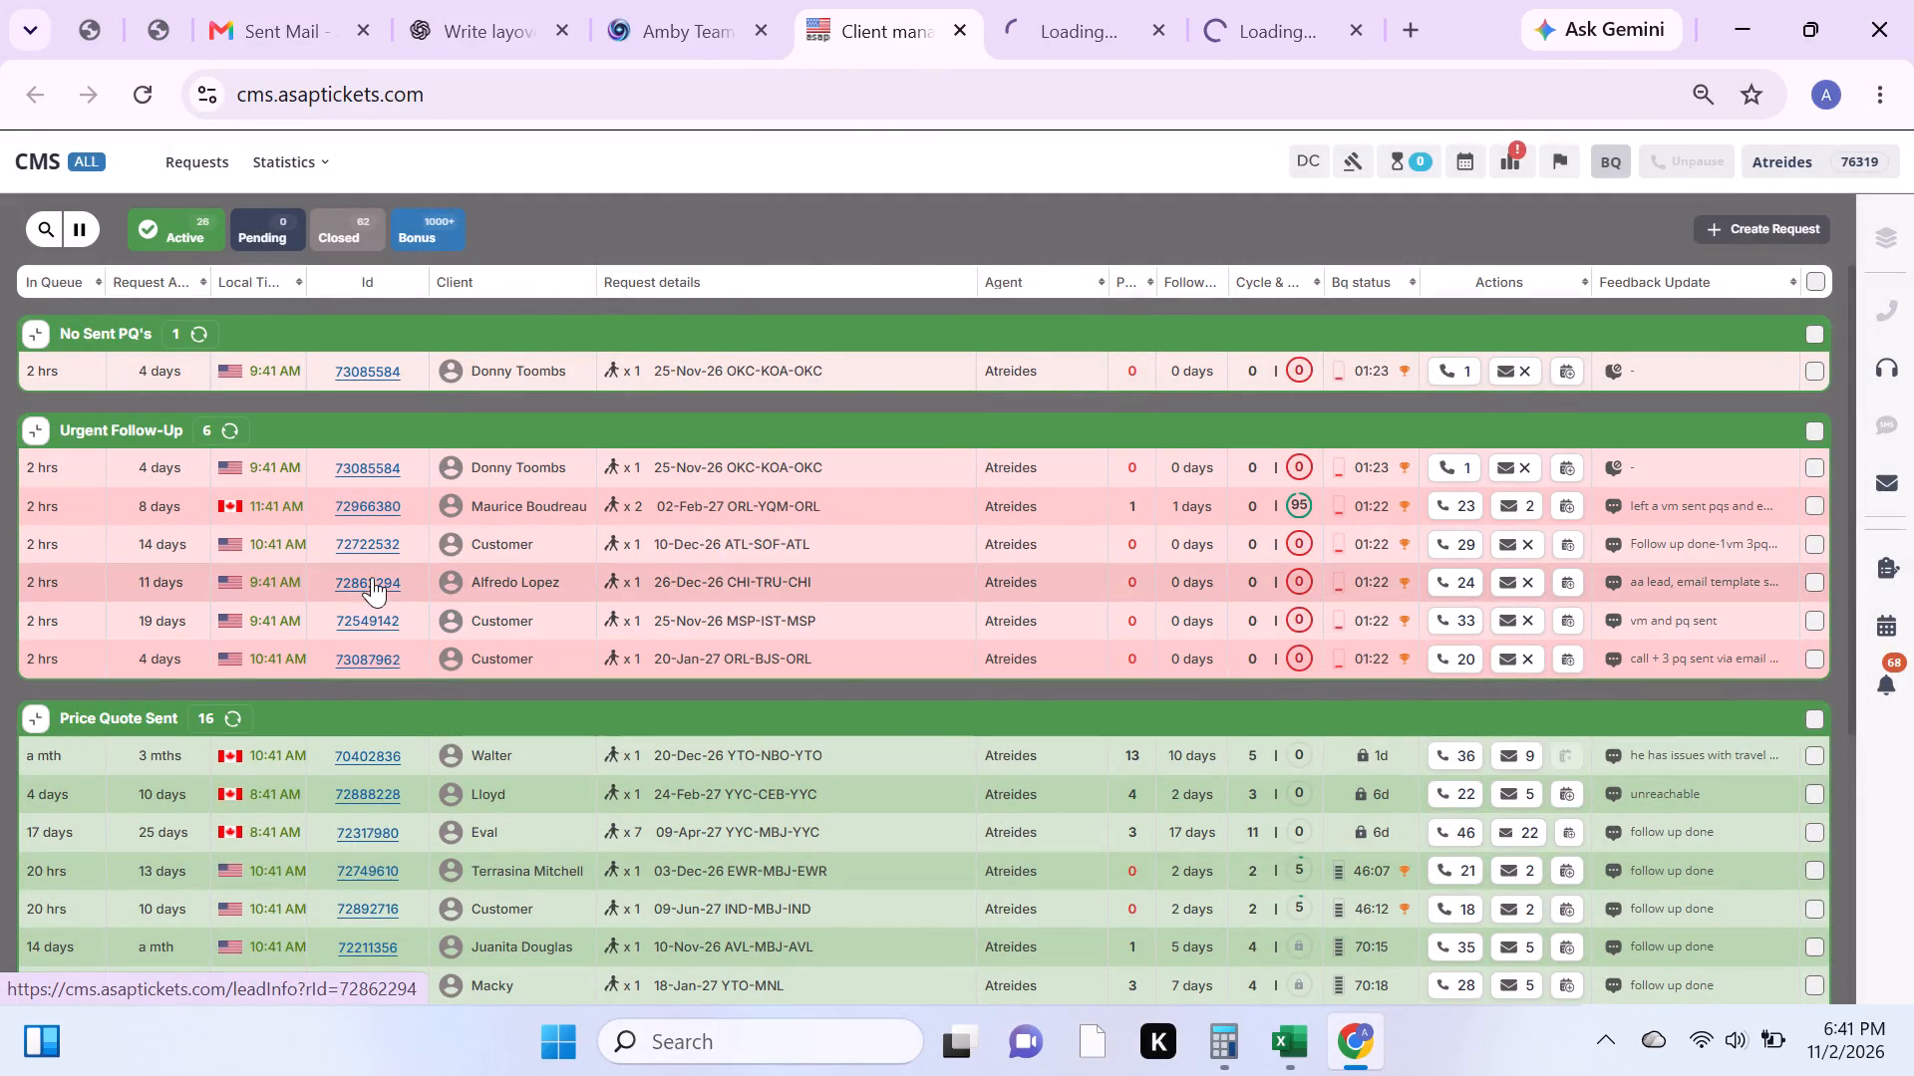
pyautogui.keyDown('ctrl'); pyautogui.click(369, 547); pyautogui.keyUp('ctrl')
pyautogui.keyDown('ctrl'); pyautogui.click(369, 501); pyautogui.keyUp('ctrl')
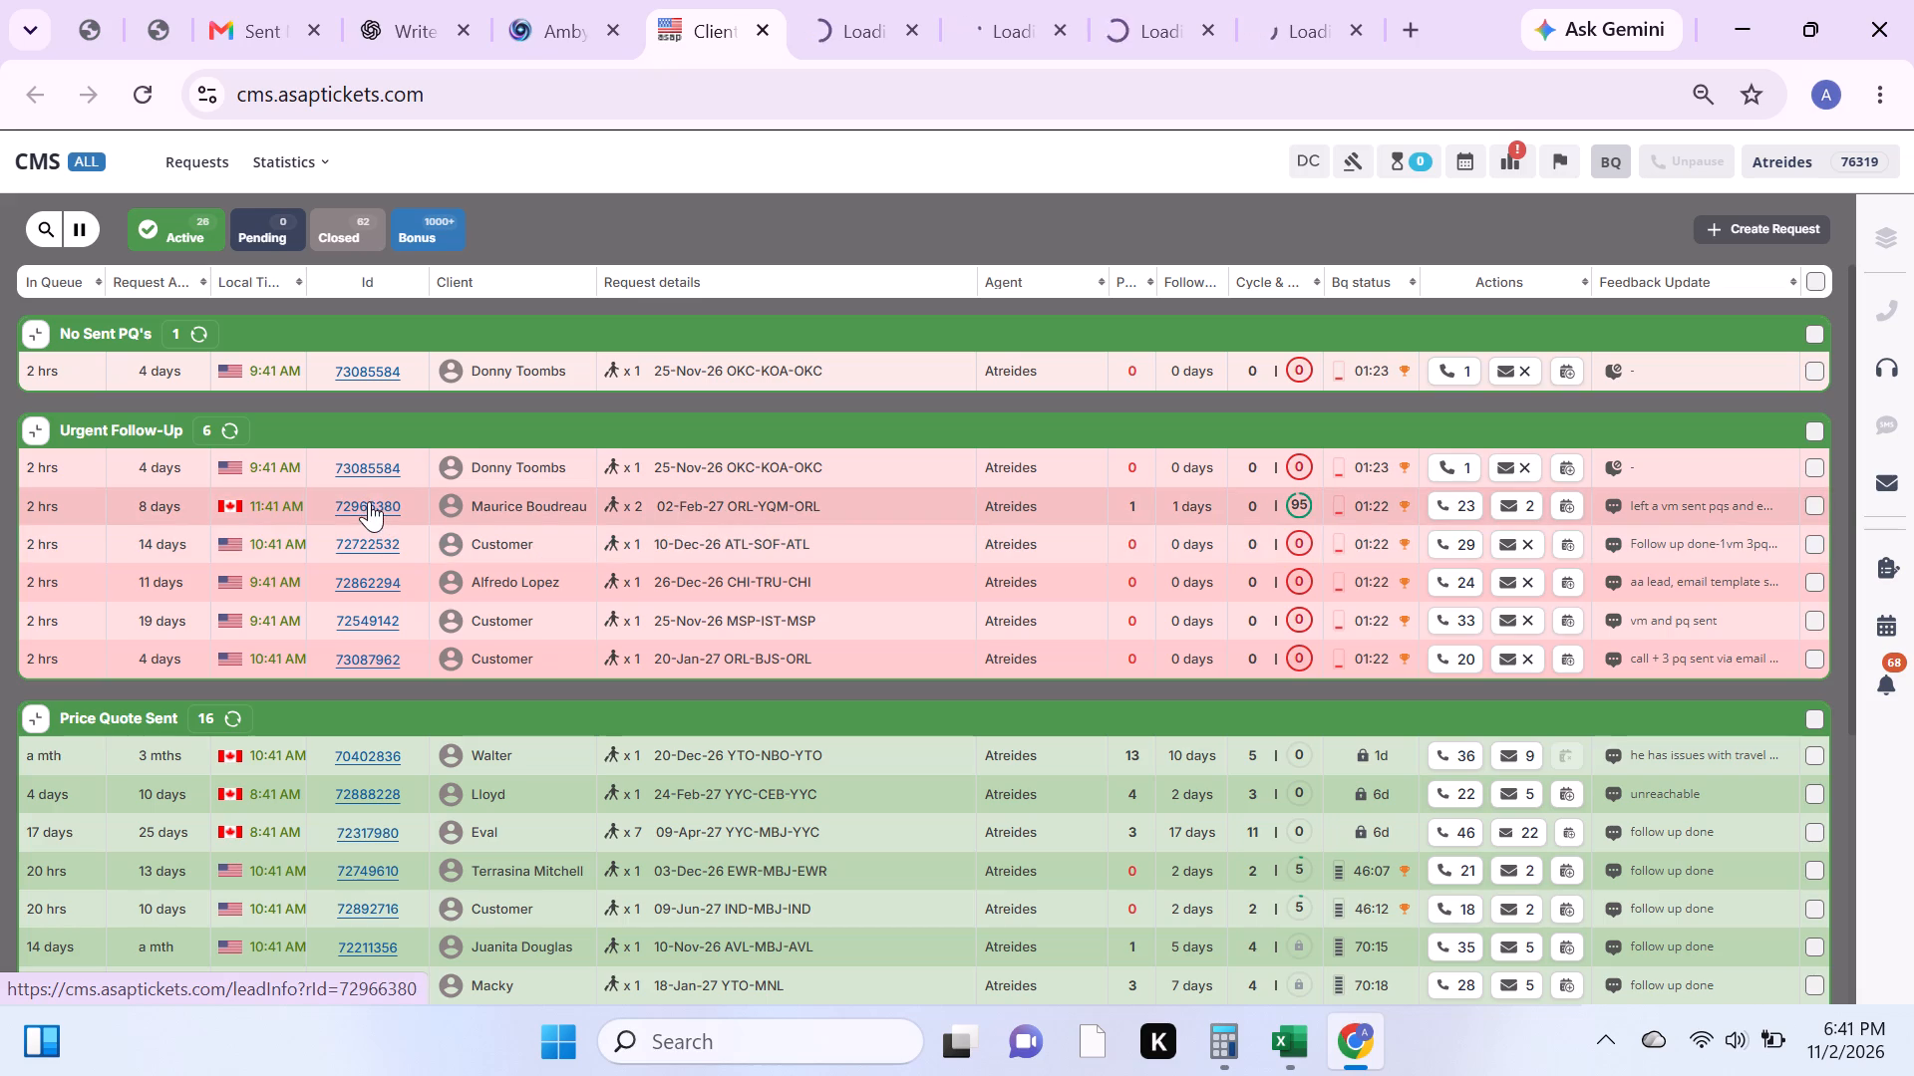
pyautogui.keyDown('ctrl'); pyautogui.click(363, 467); pyautogui.keyUp('ctrl')
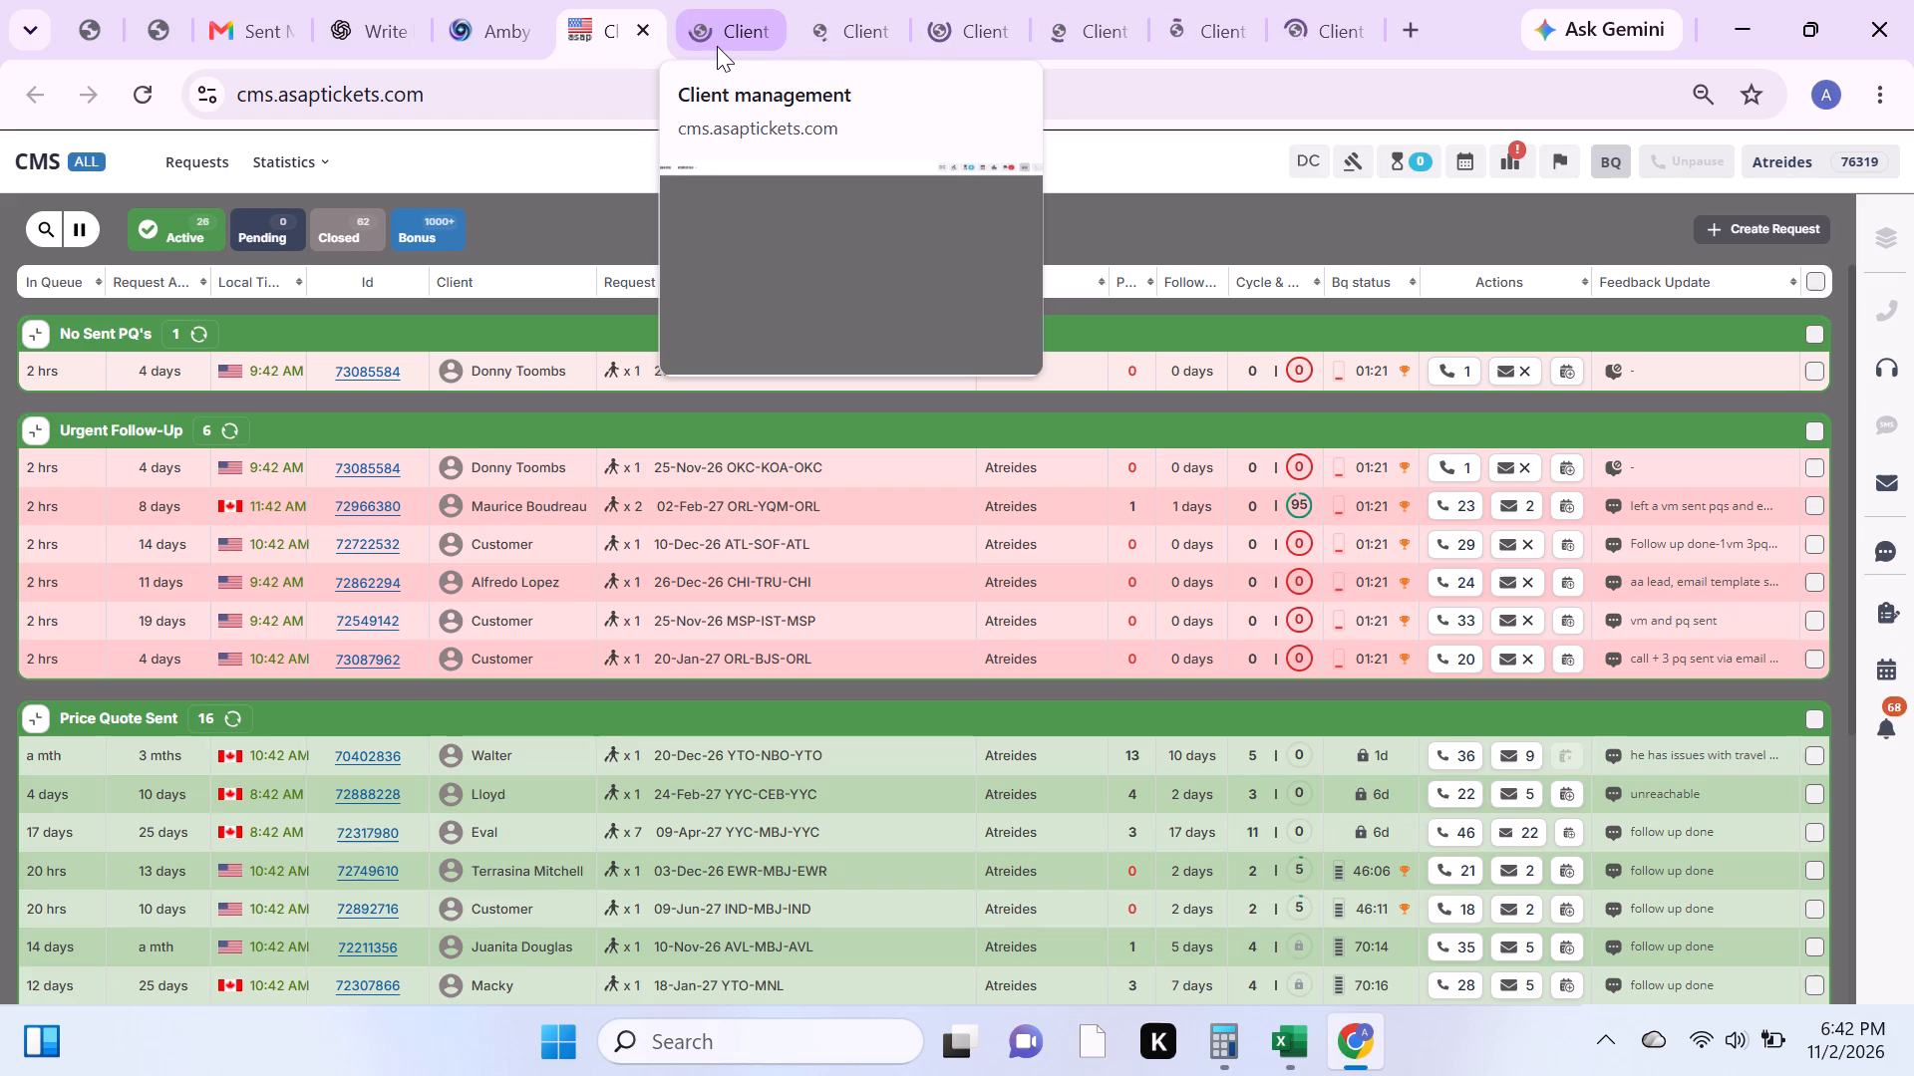
pyautogui.click(717, 46)
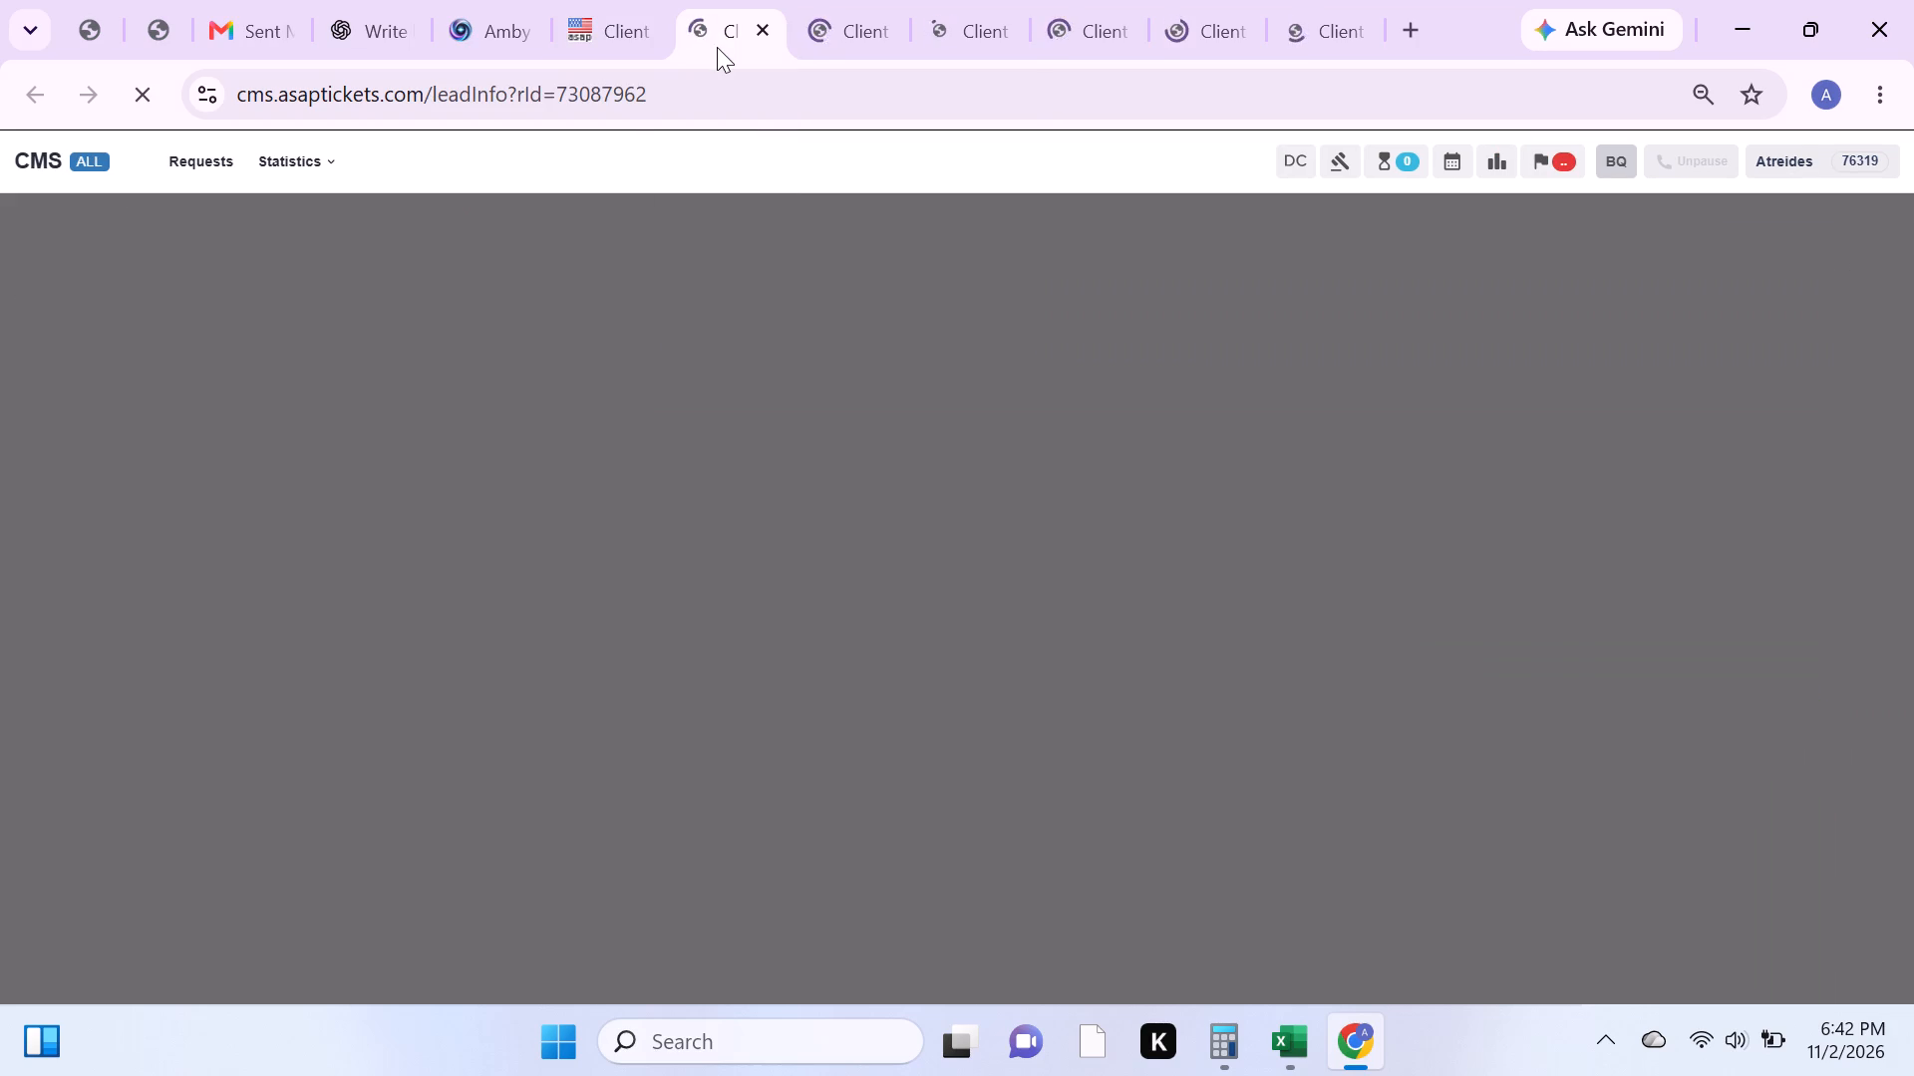
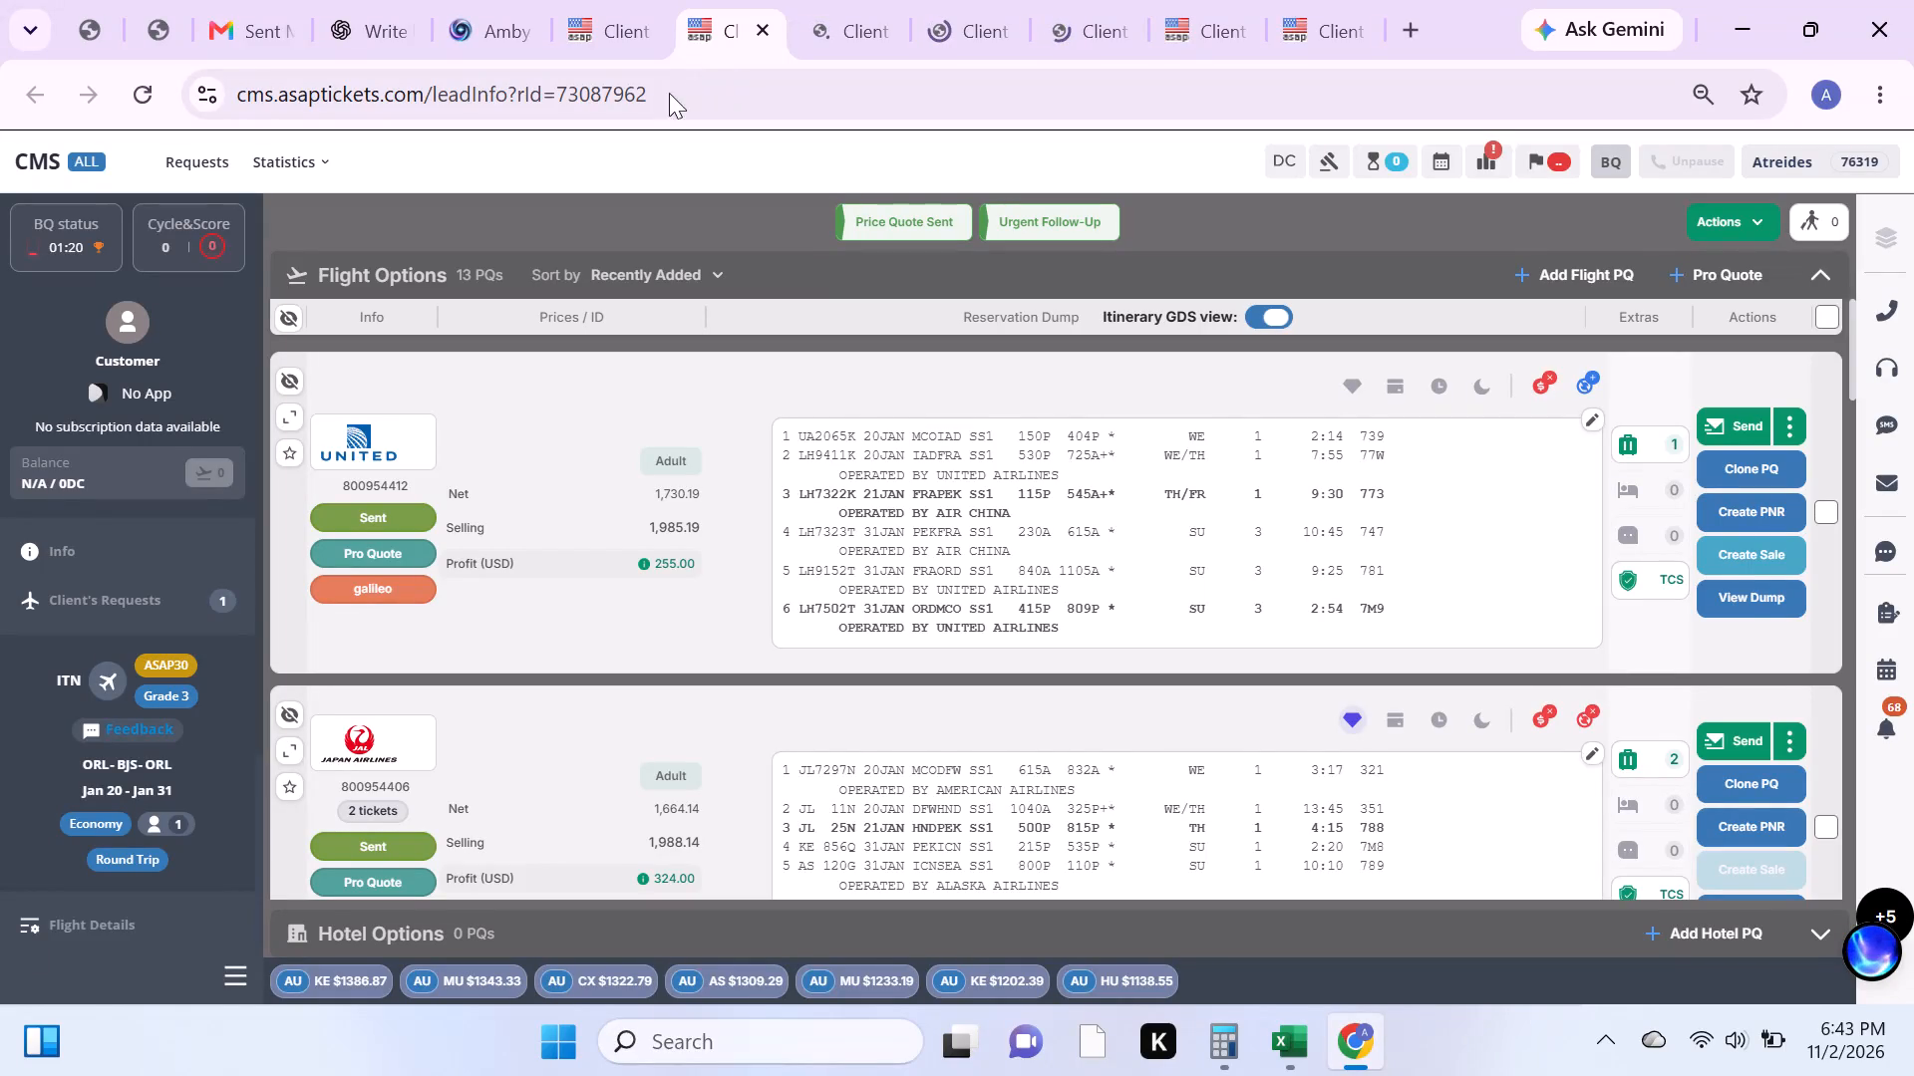
# Show the flight details of the ORL-BJS-ORL request.
pyautogui.click(113, 909)
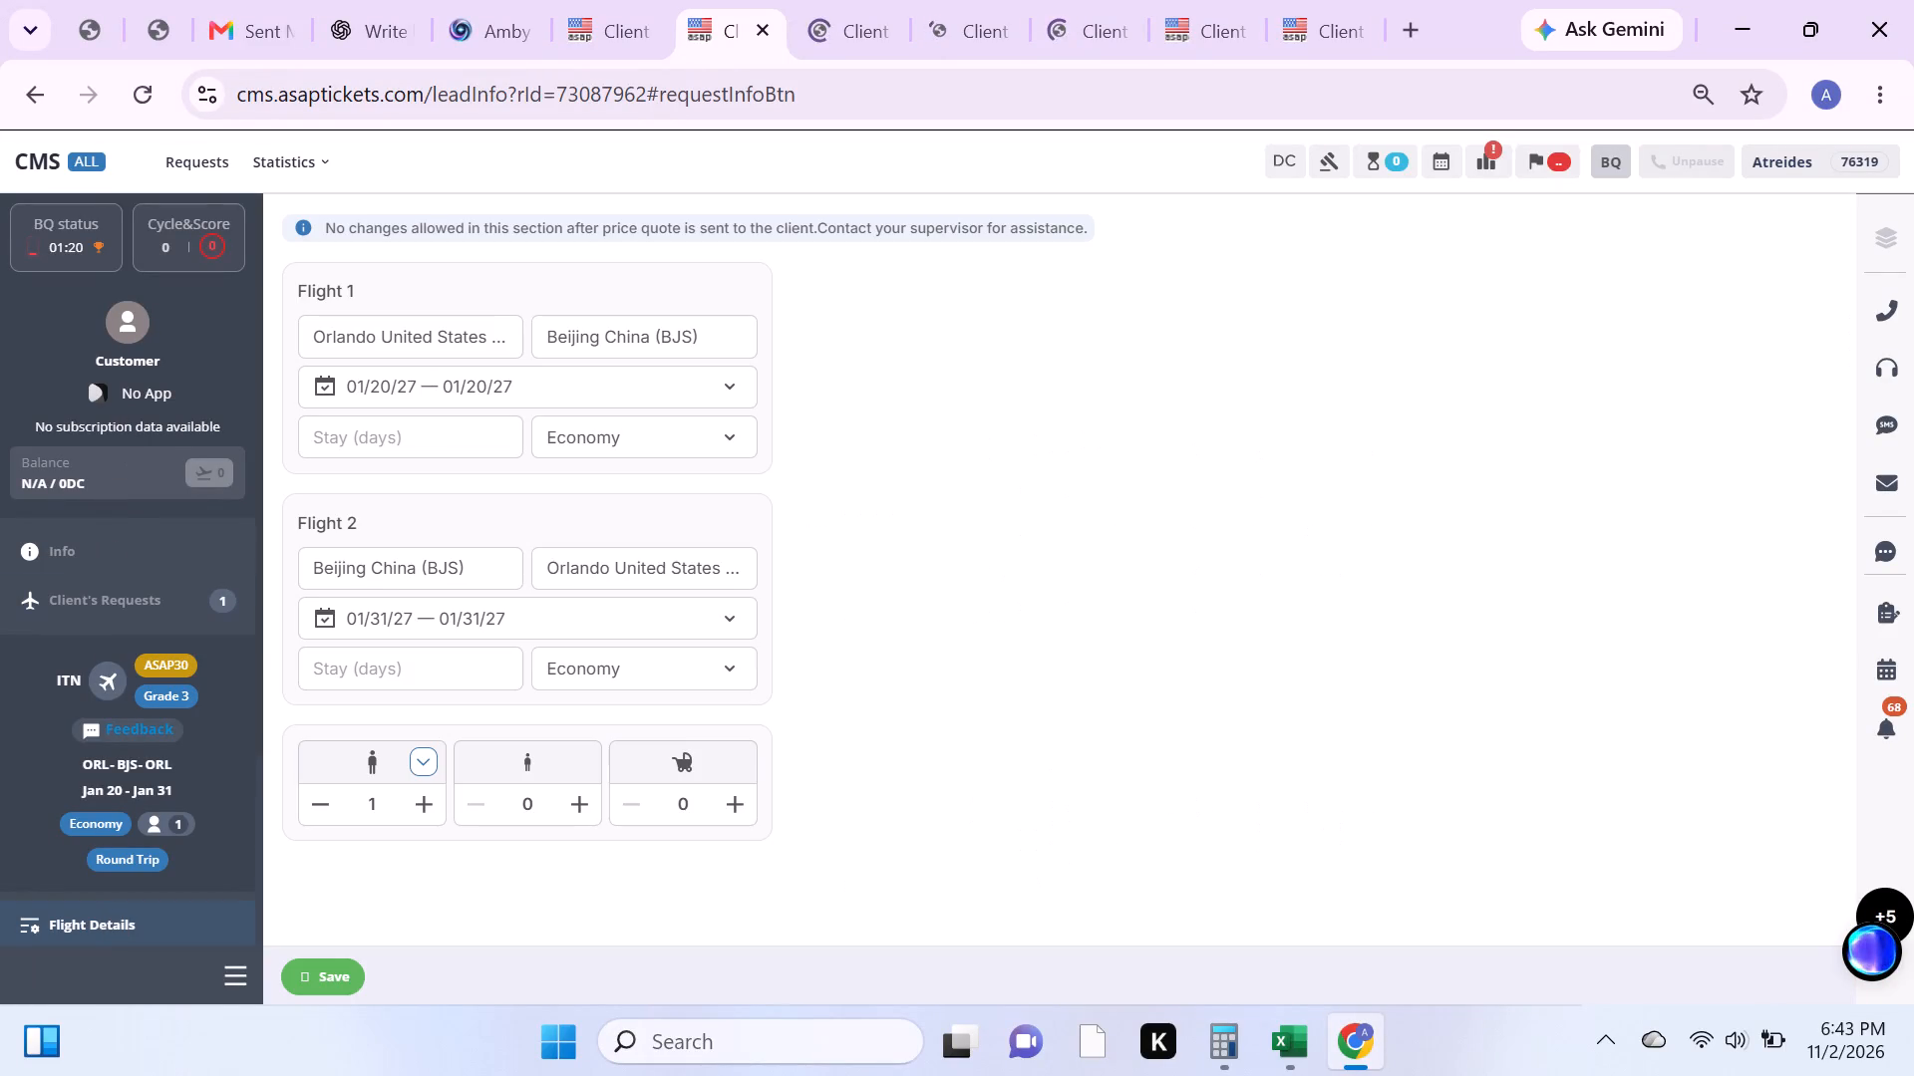
# Call the ORL-BJS-ORL customer from the call history, connect the softphone call, and close the call history.
pyautogui.click(188, 609)
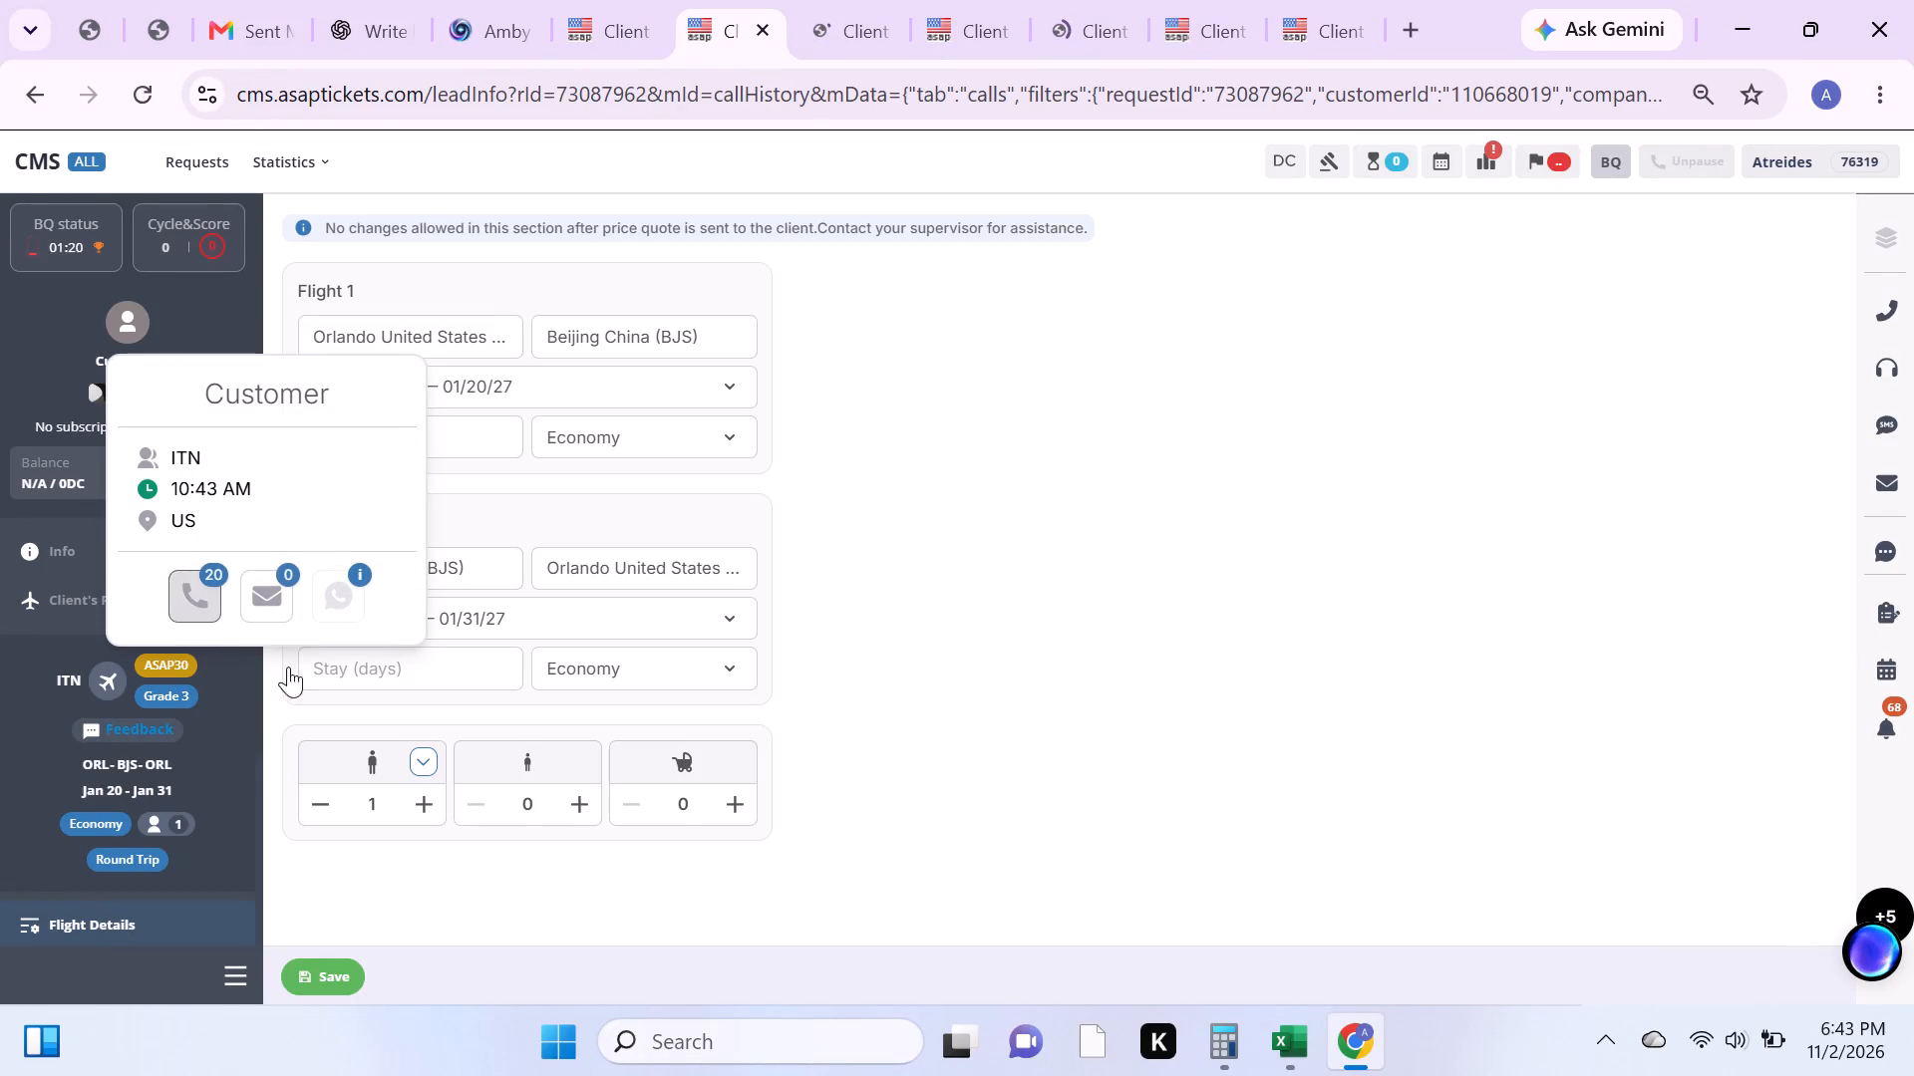
pyautogui.click(1047, 294)
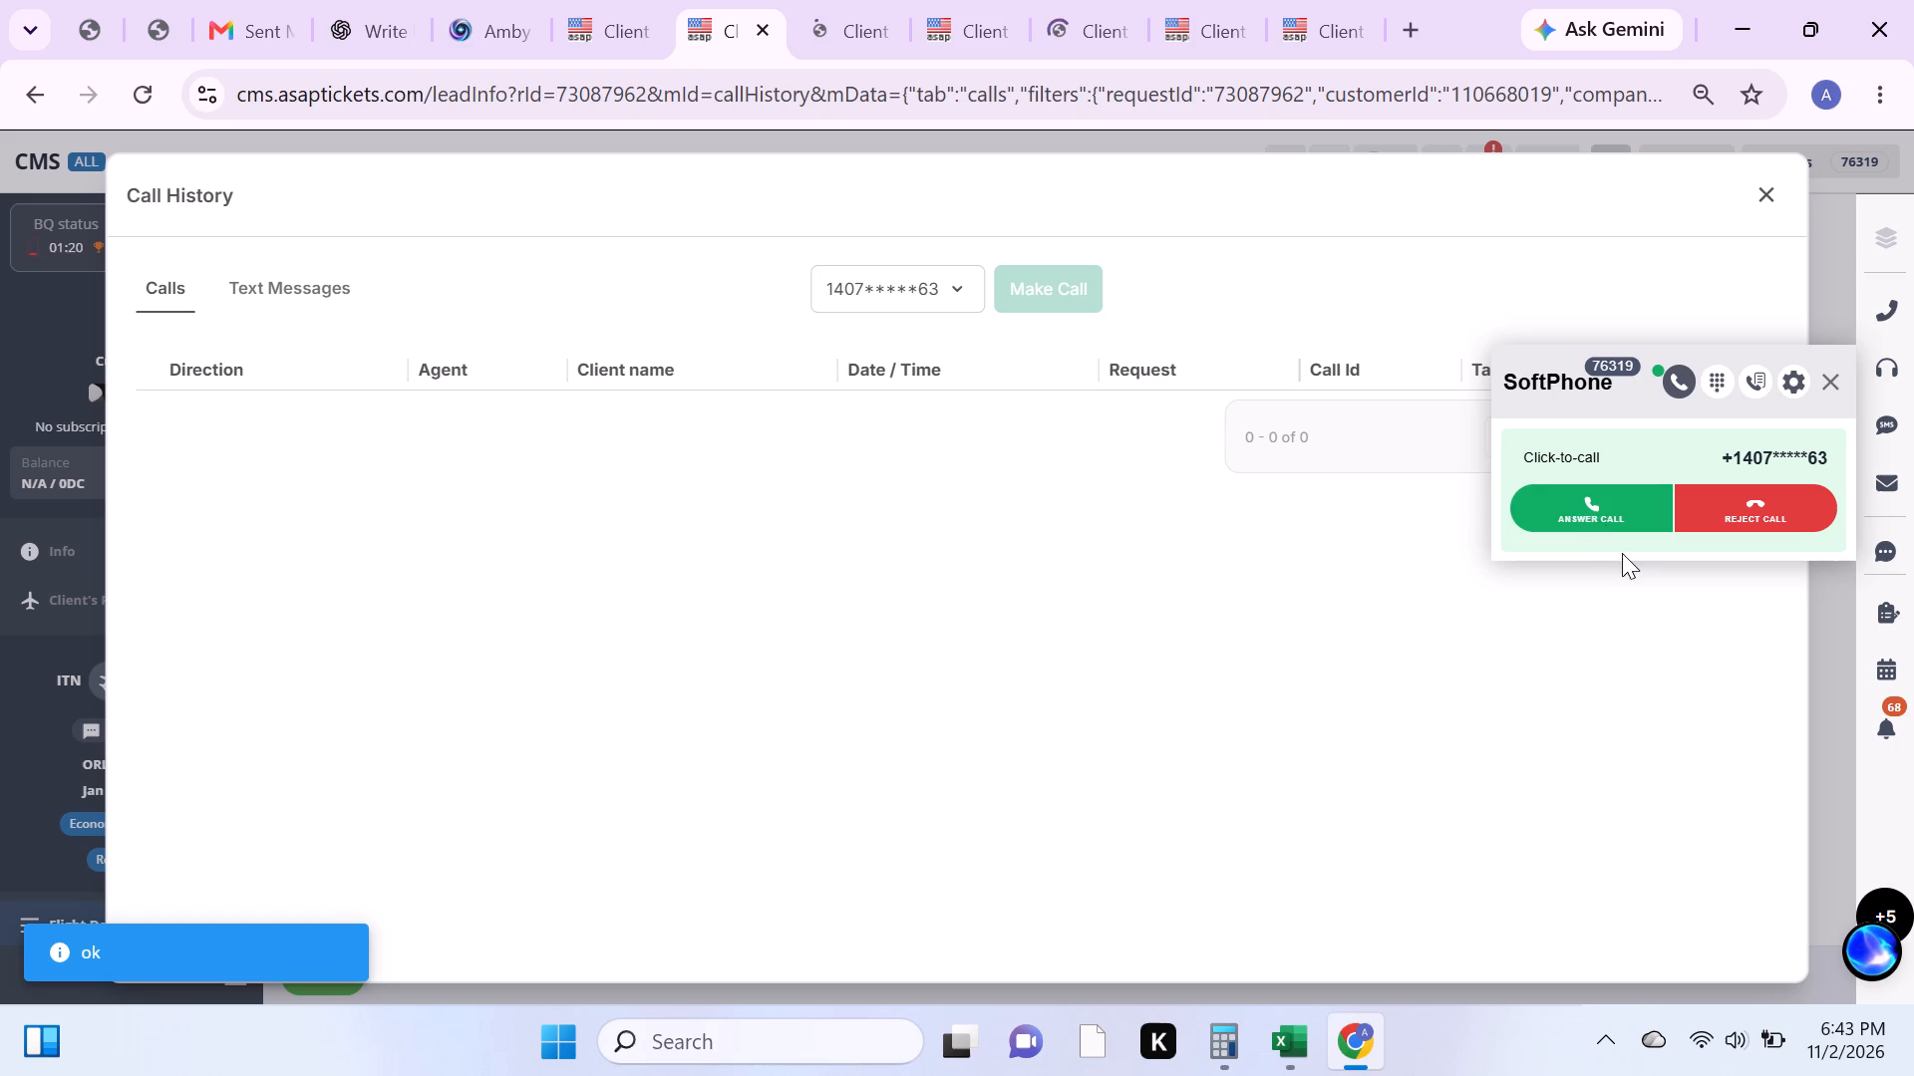
pyautogui.click(1593, 504)
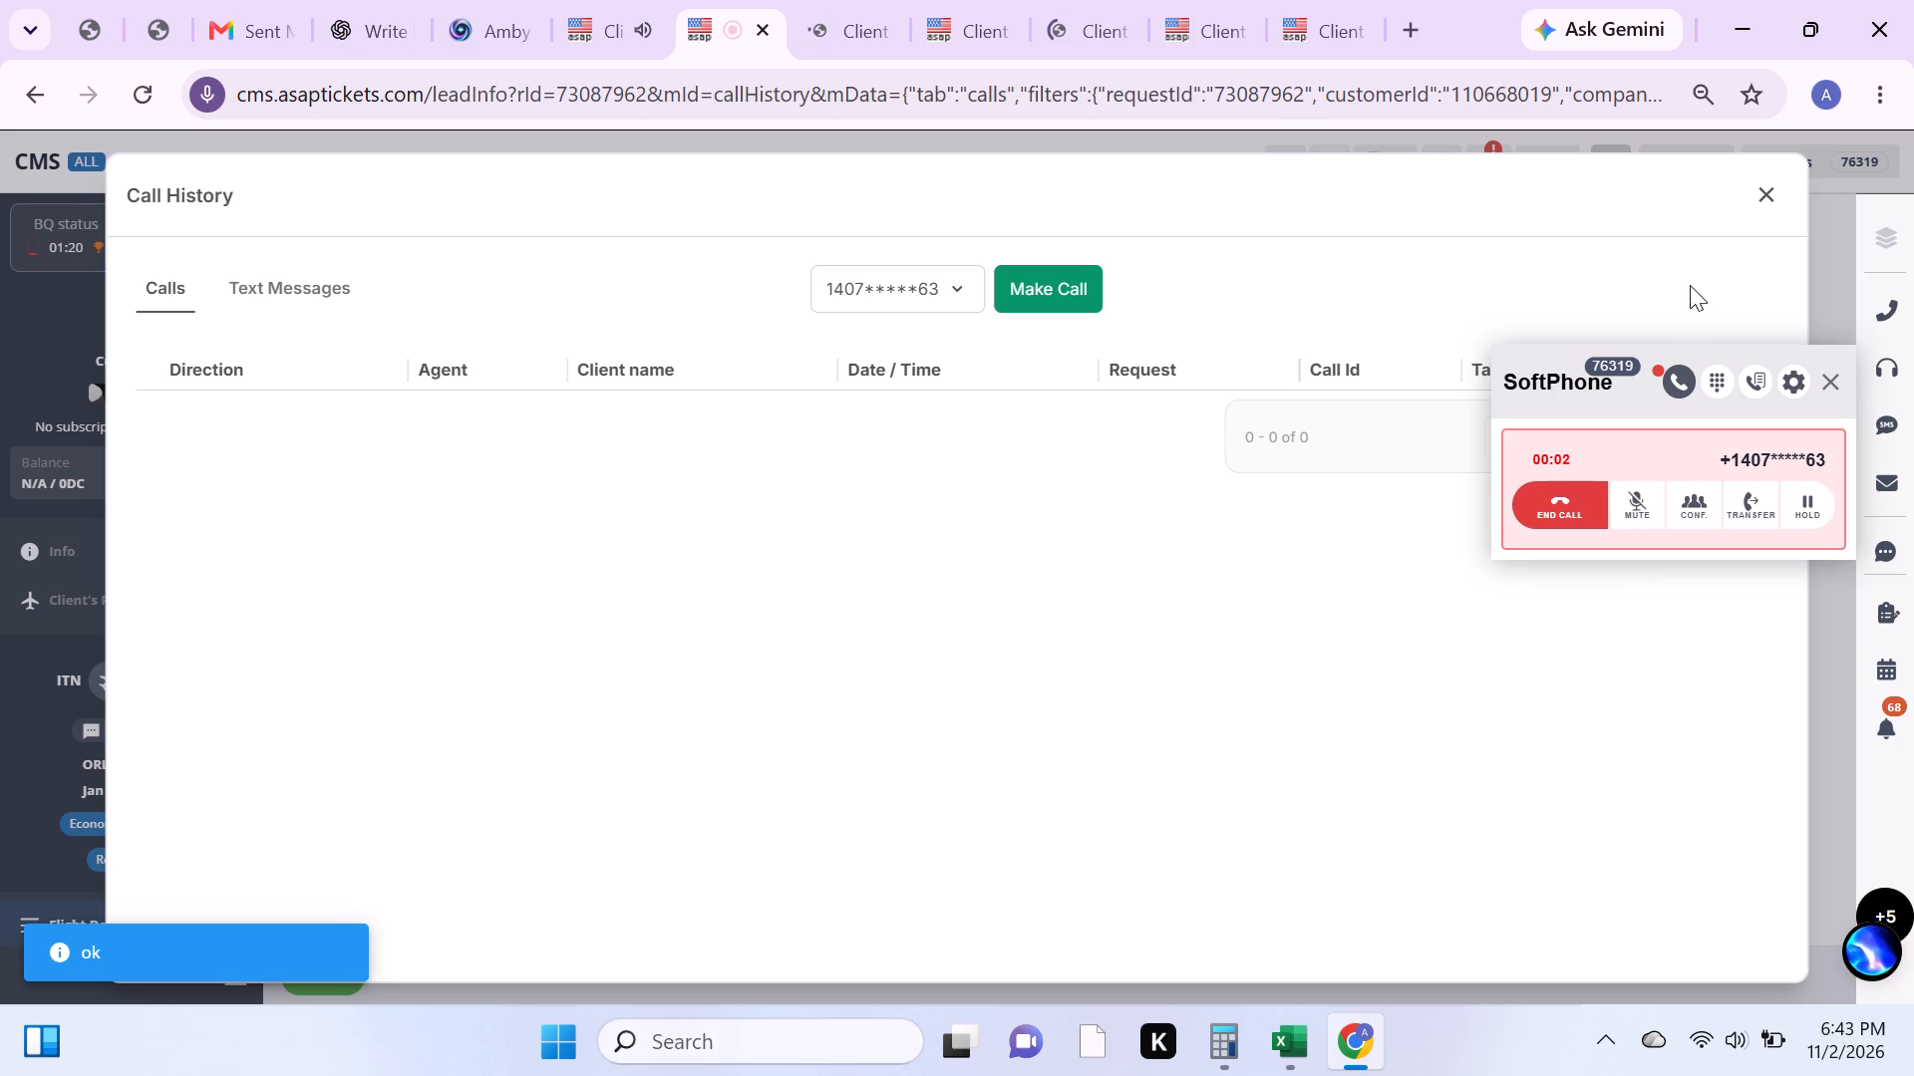
pyautogui.click(1772, 189)
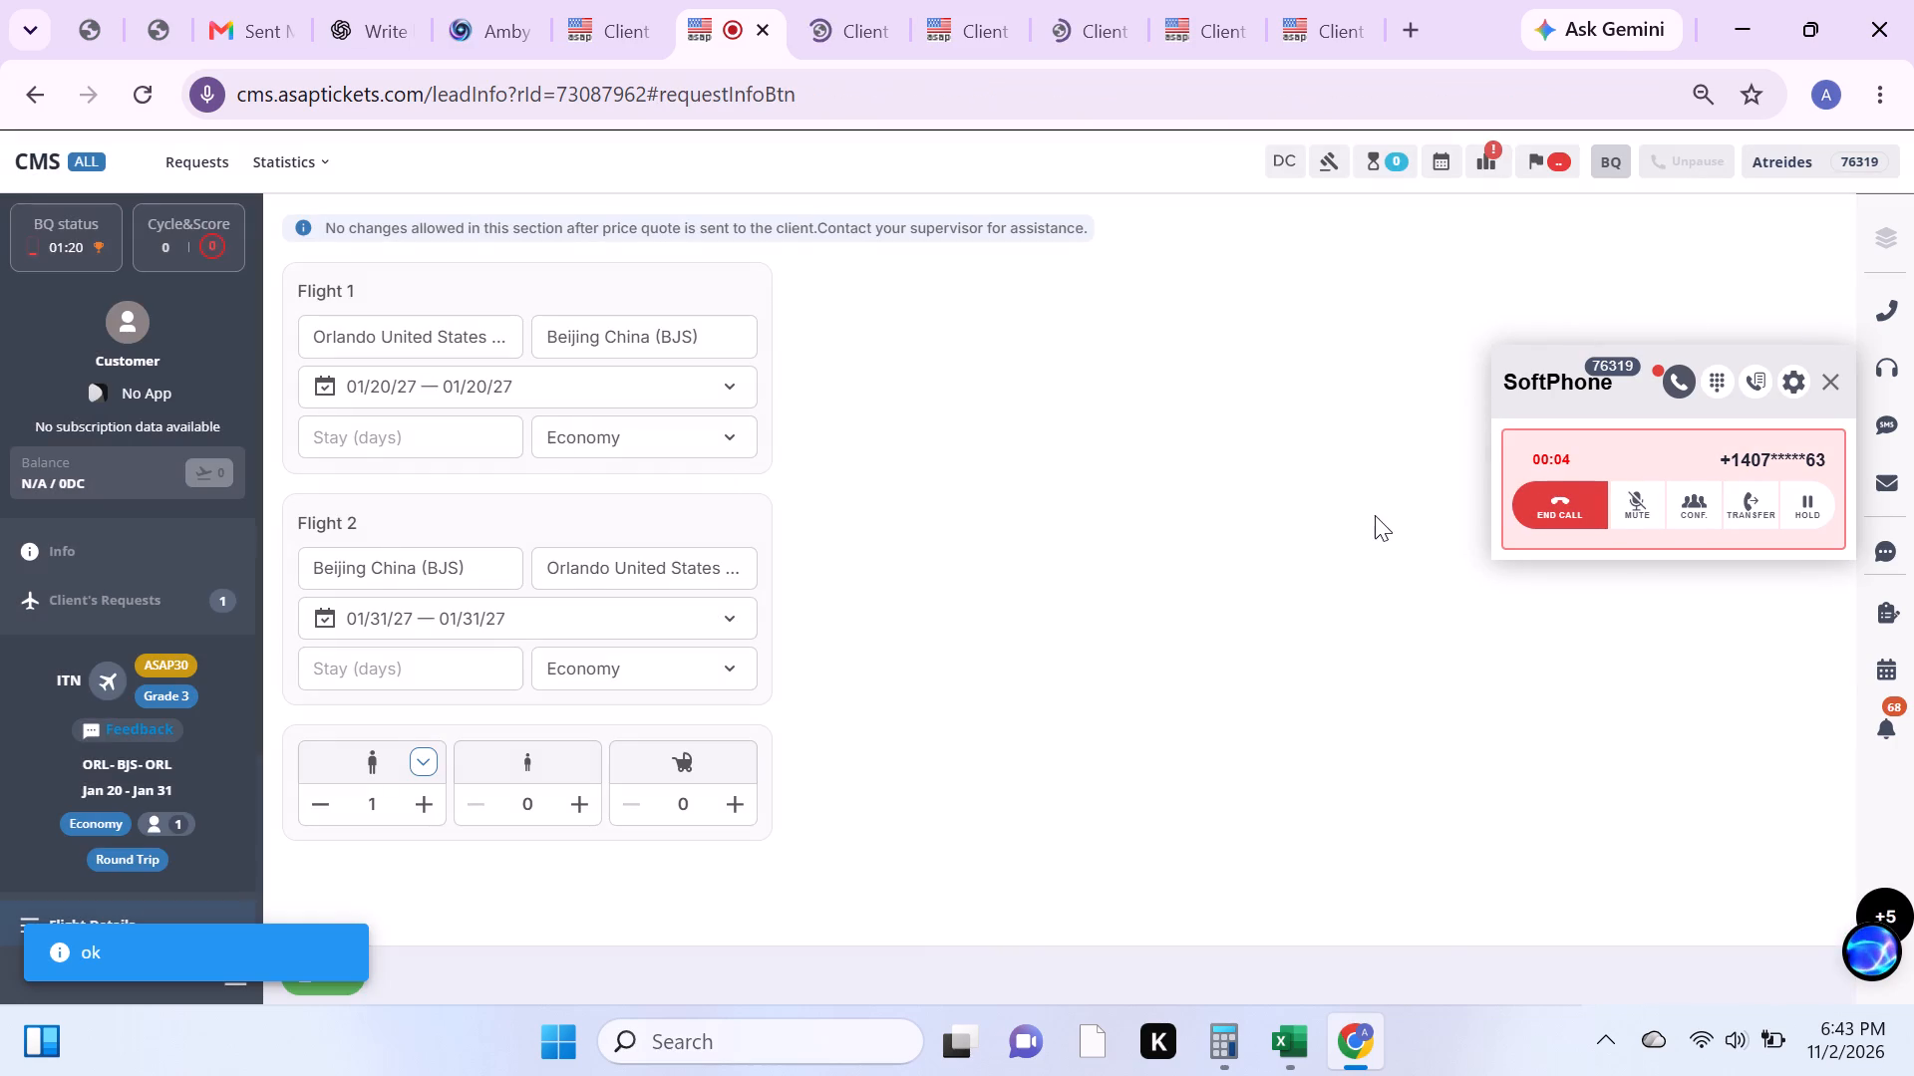
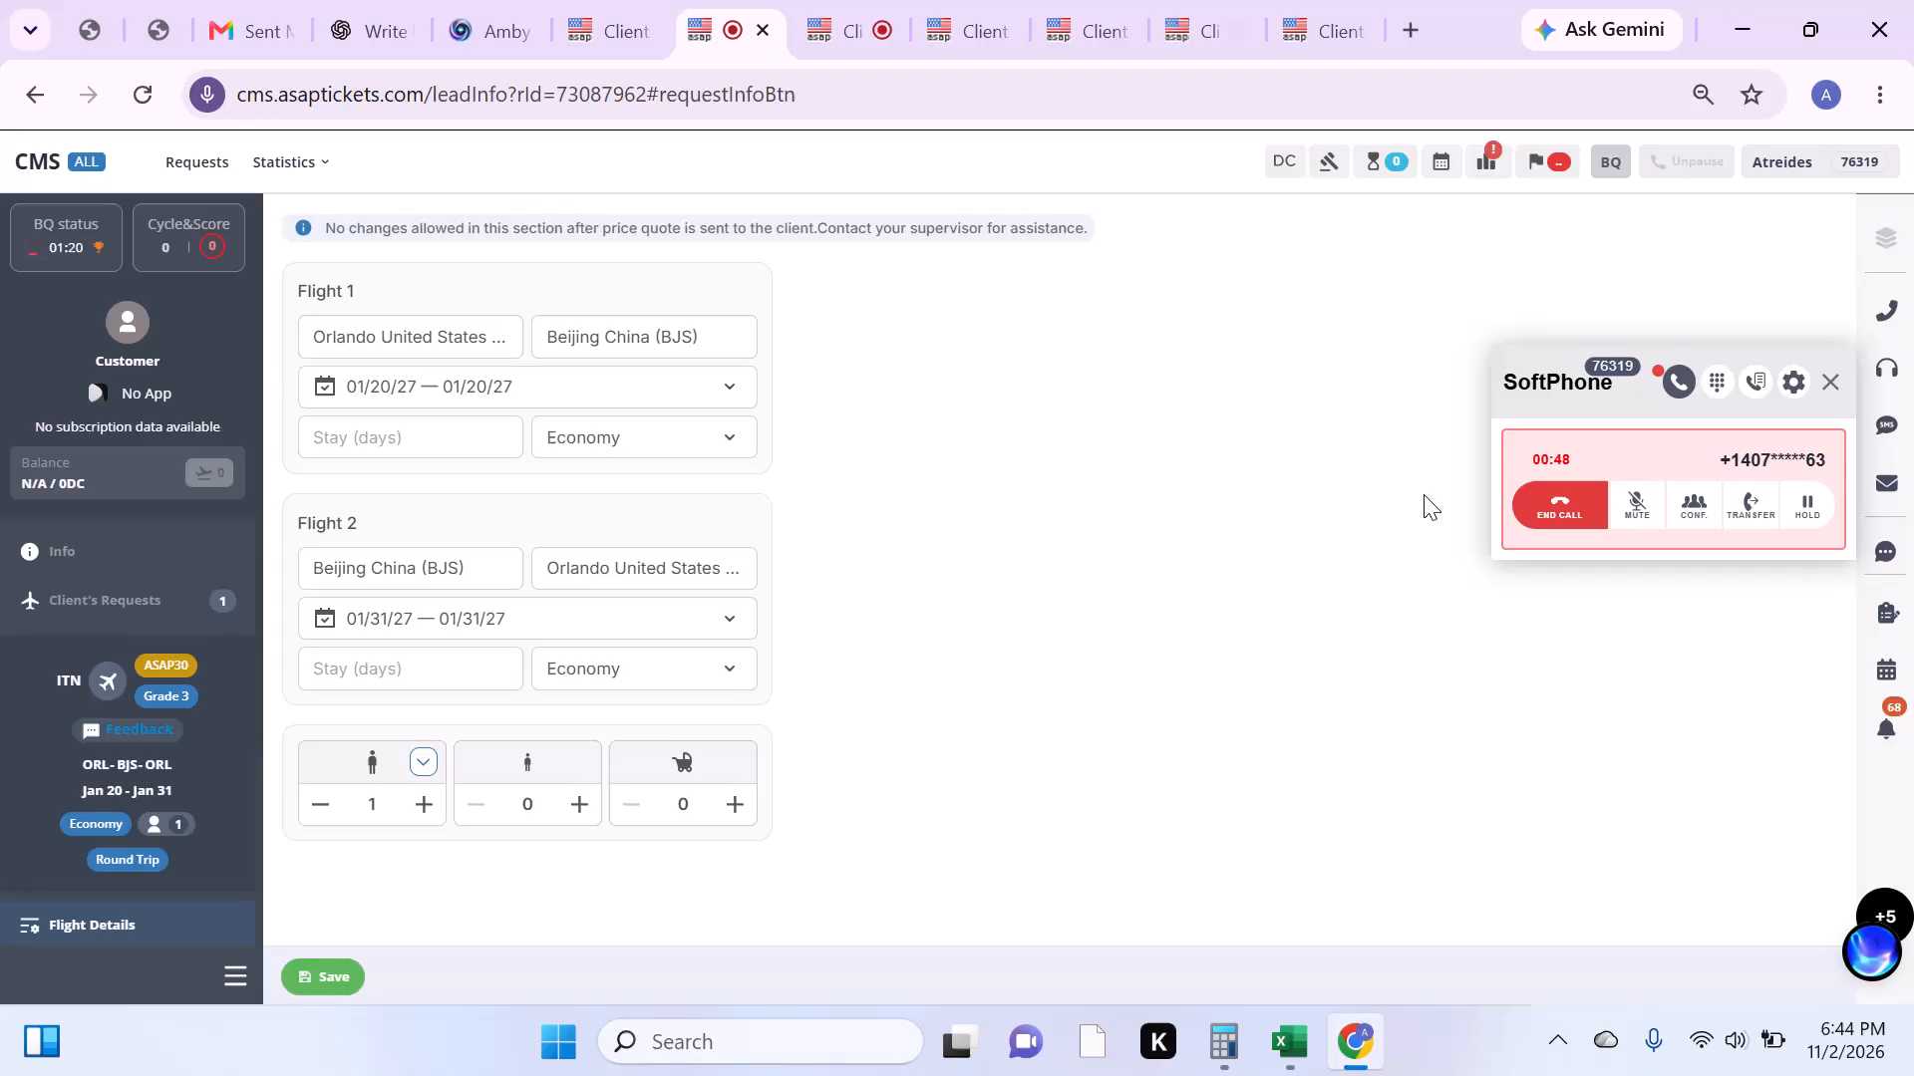
# Mute the microphone on the ongoing softphone call with the ORL-BJS-ORL customer.
pyautogui.click(1634, 508)
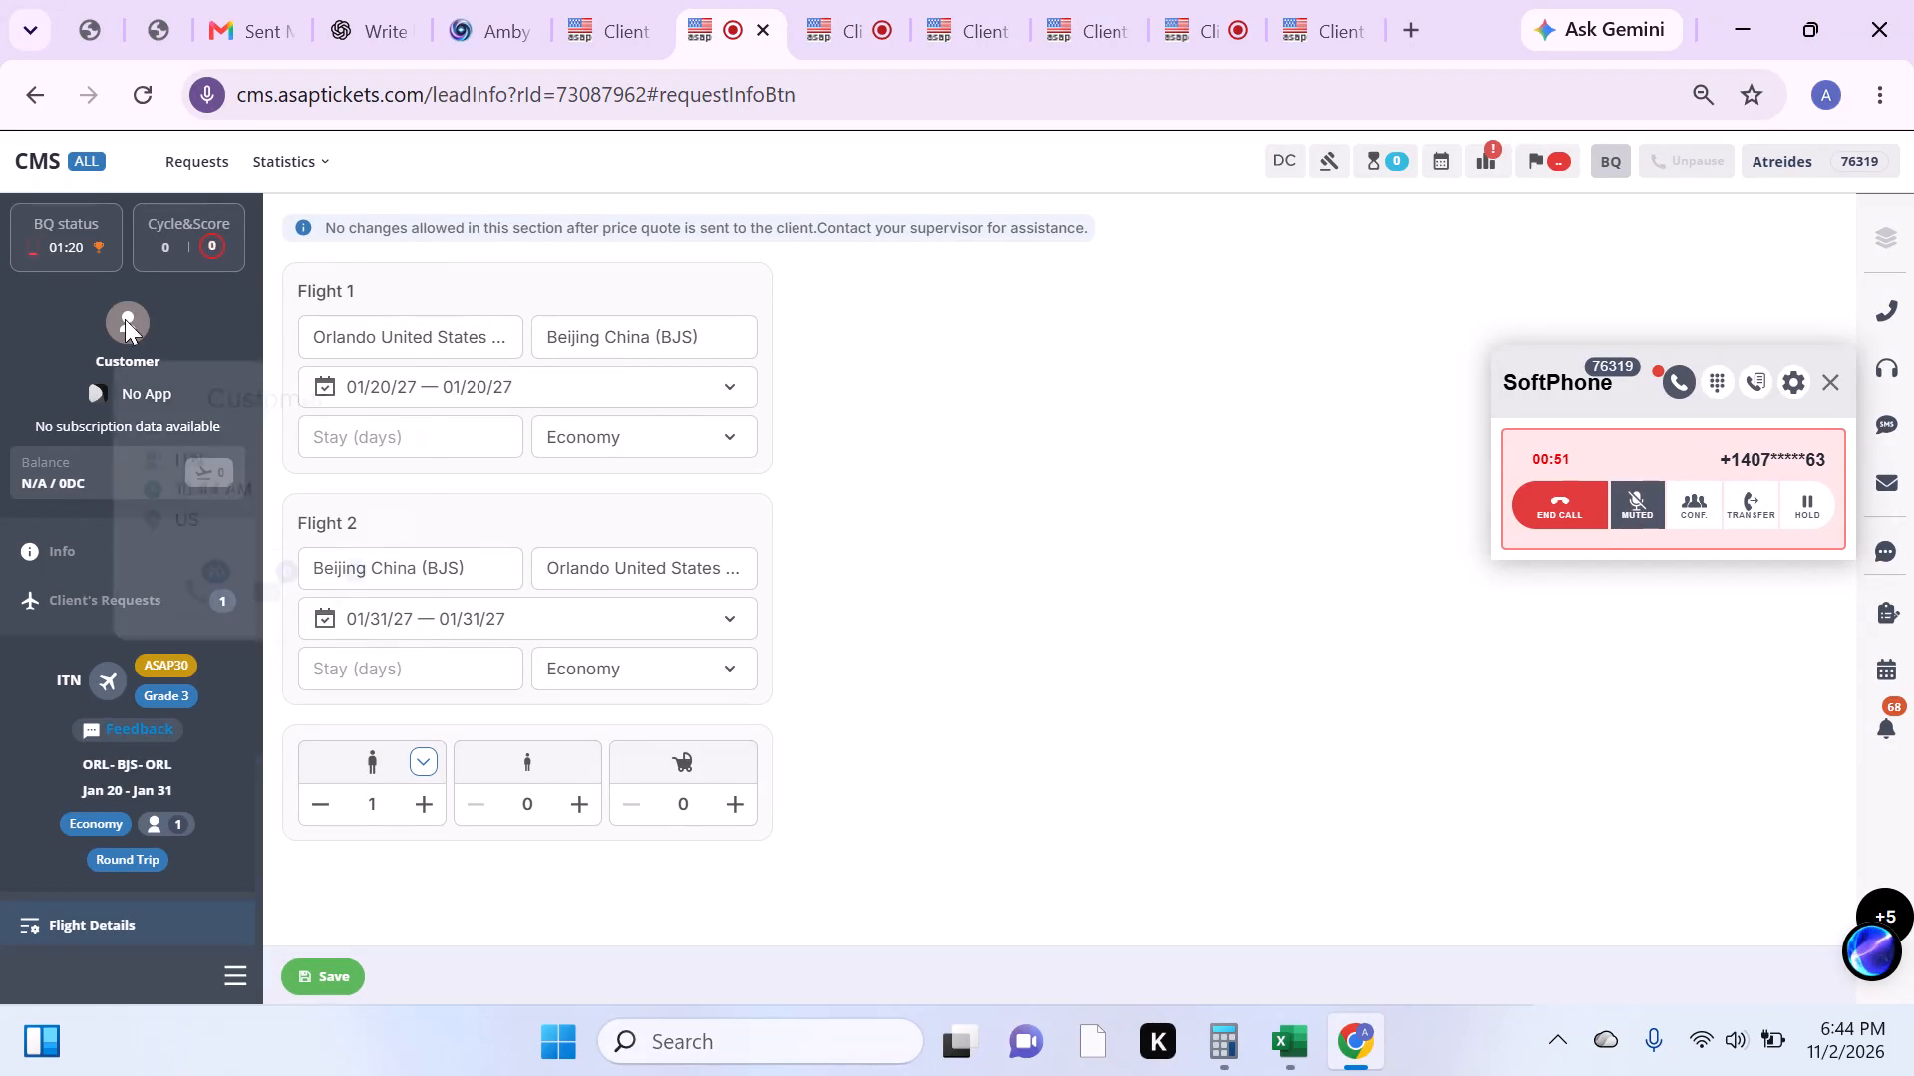
# Start a new email to the ORL-BJS-ORL customer with ITN as the company.
pyautogui.click(247, 595)
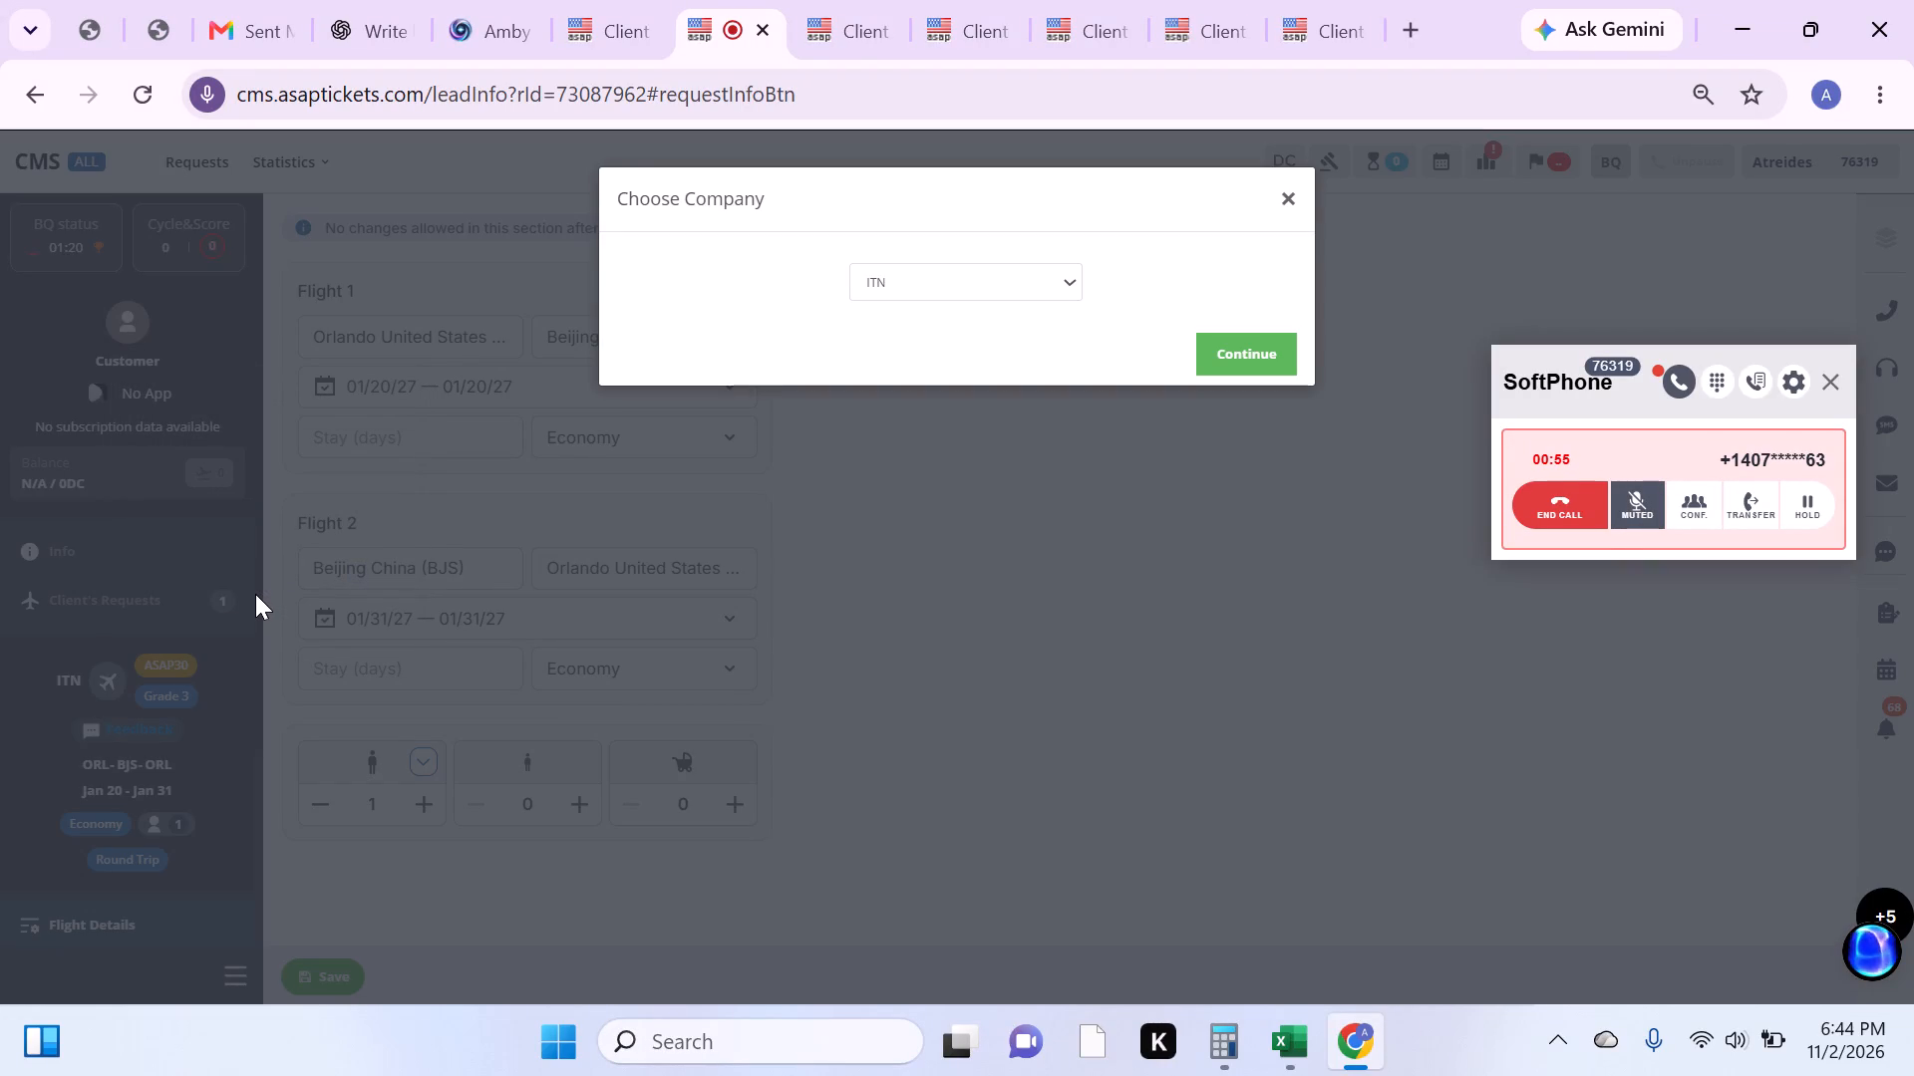
pyautogui.click(1228, 347)
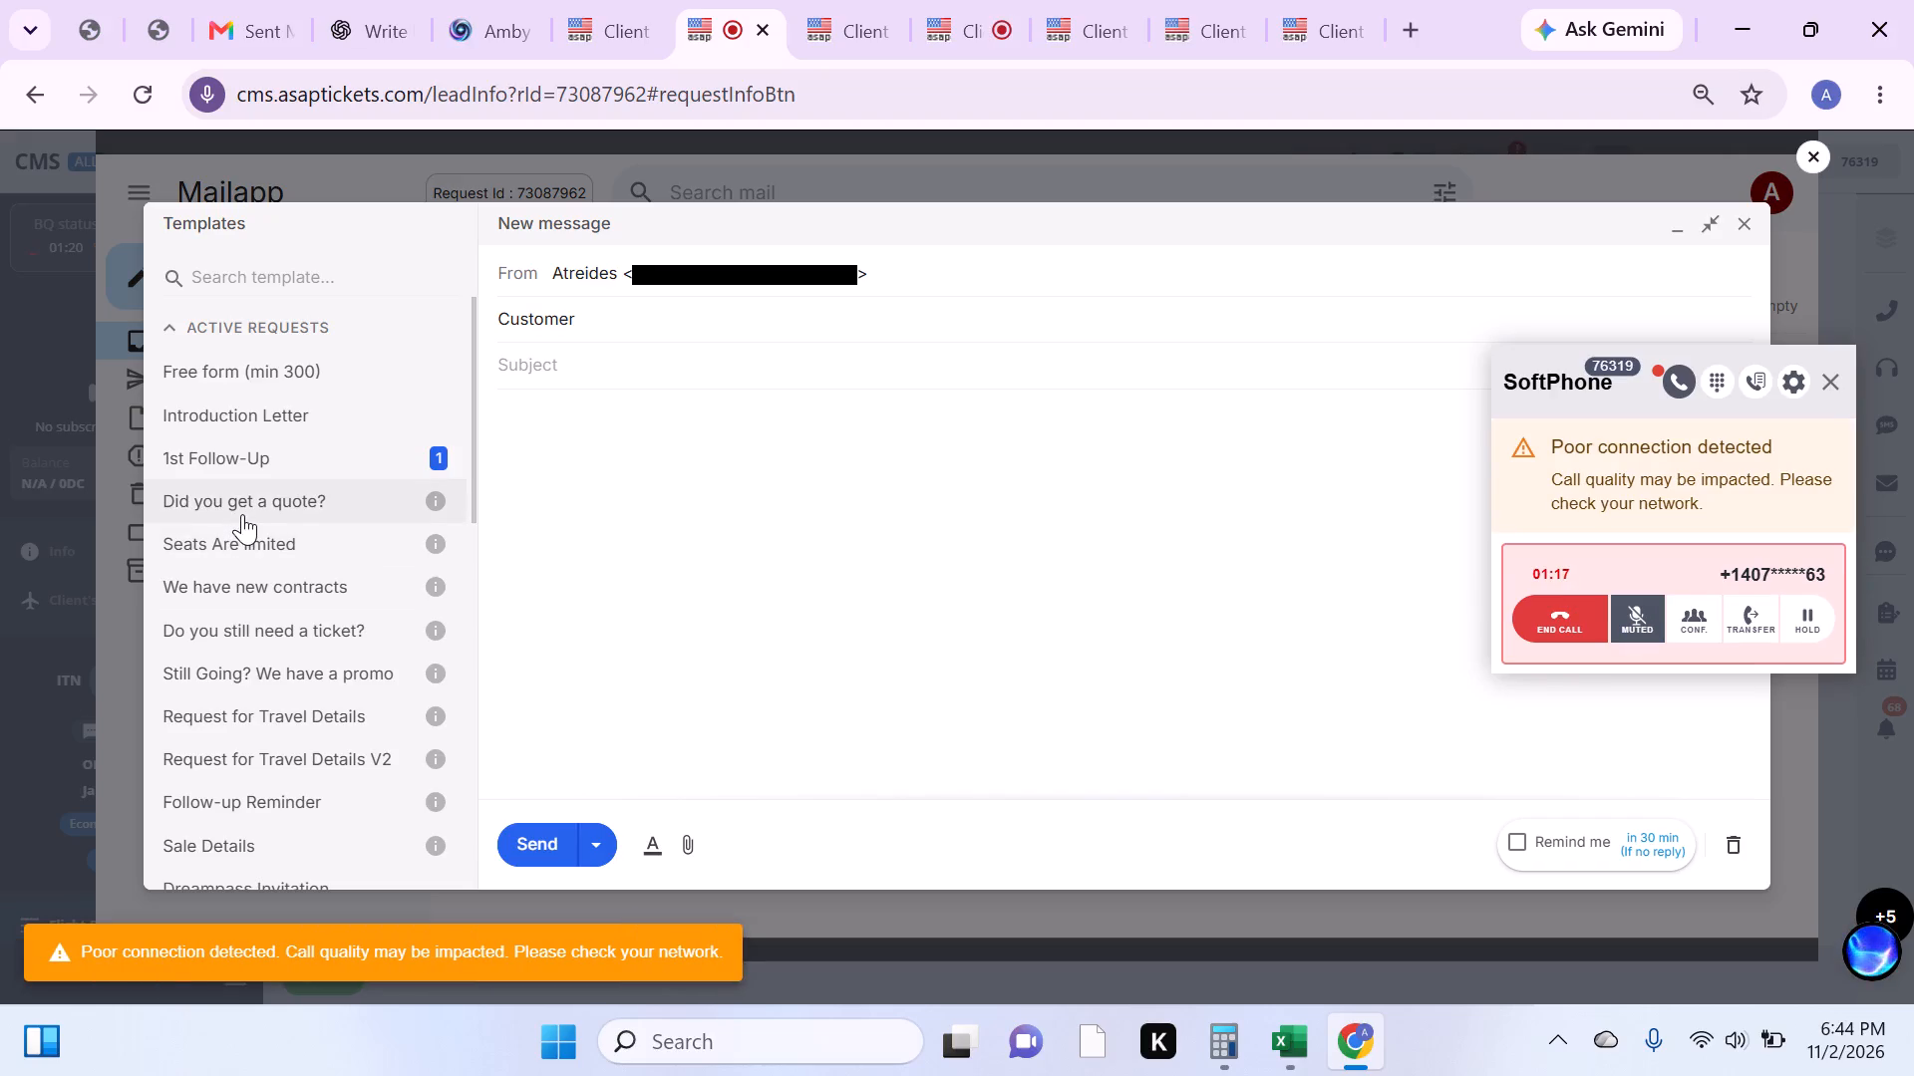
# Send the customer the "Still Going? We have a promo" template email and close the mail window.
pyautogui.click(316, 674)
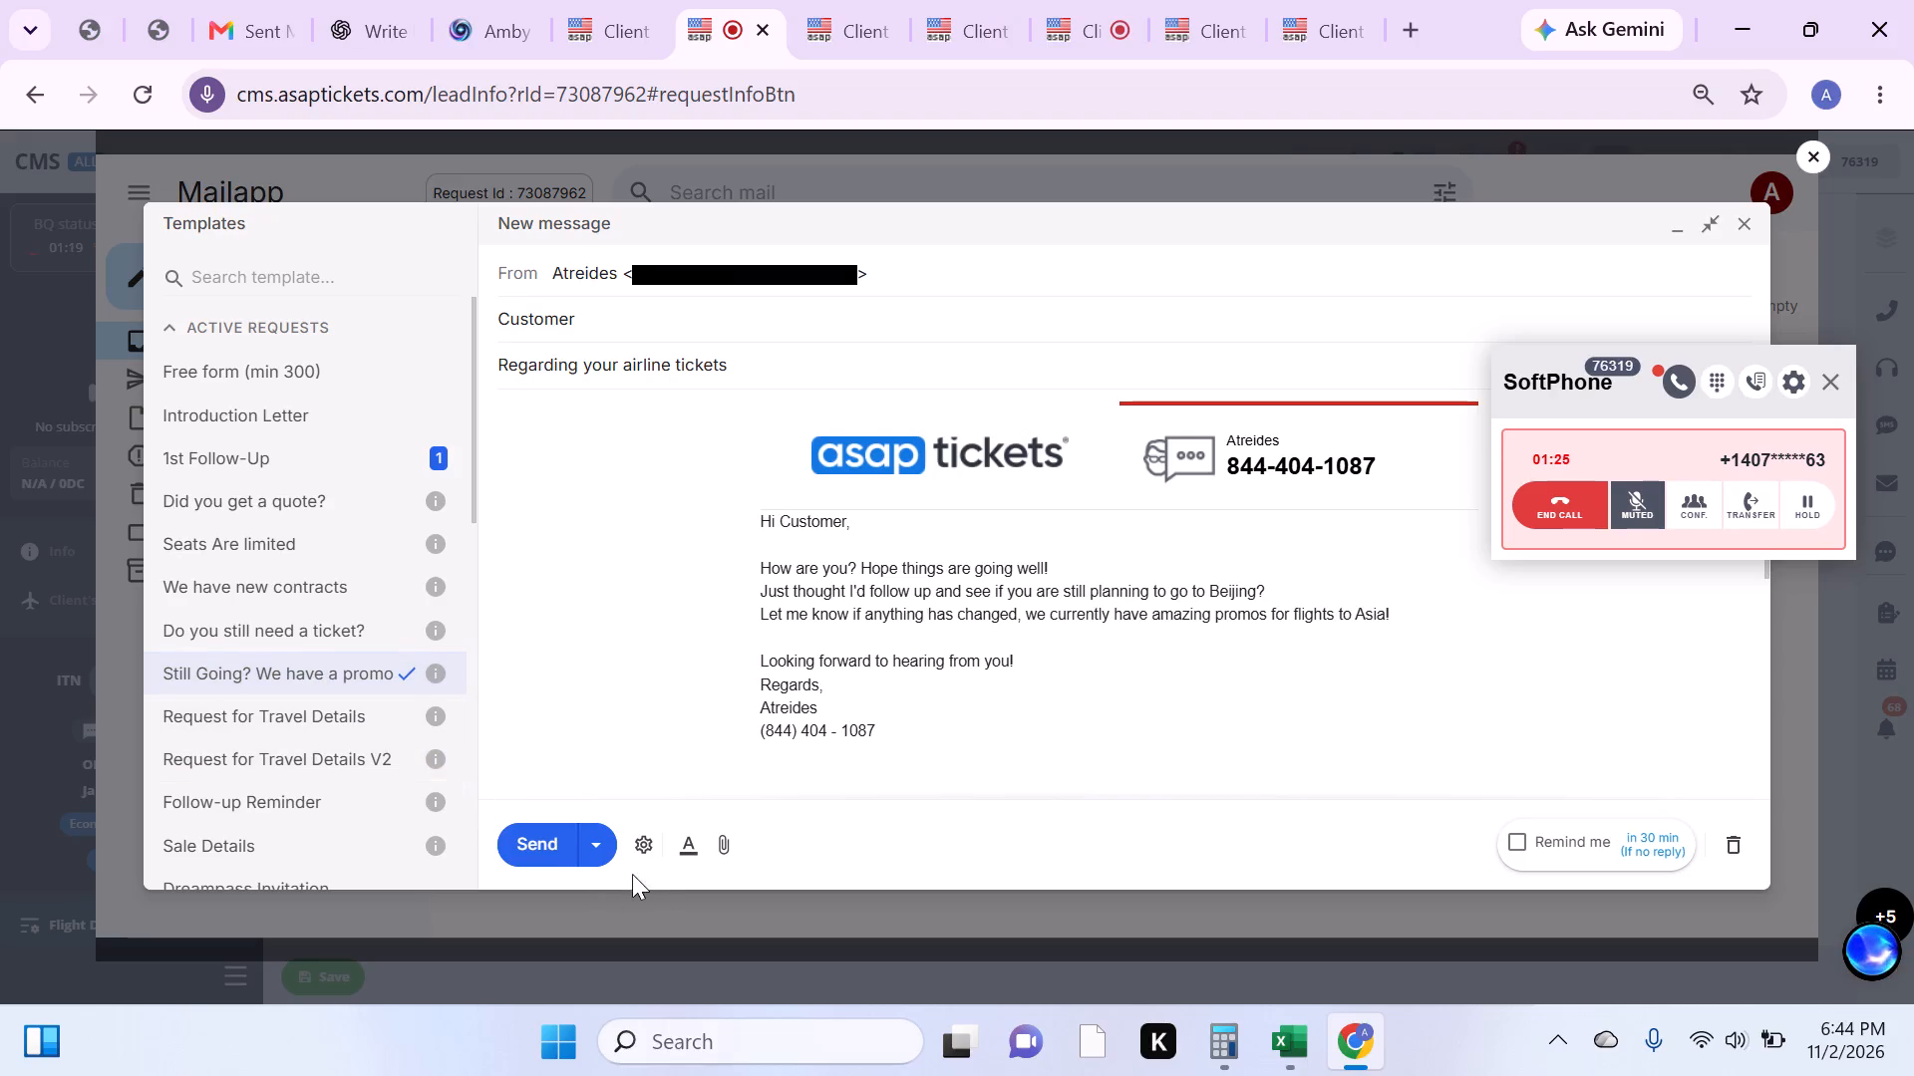
pyautogui.click(542, 833)
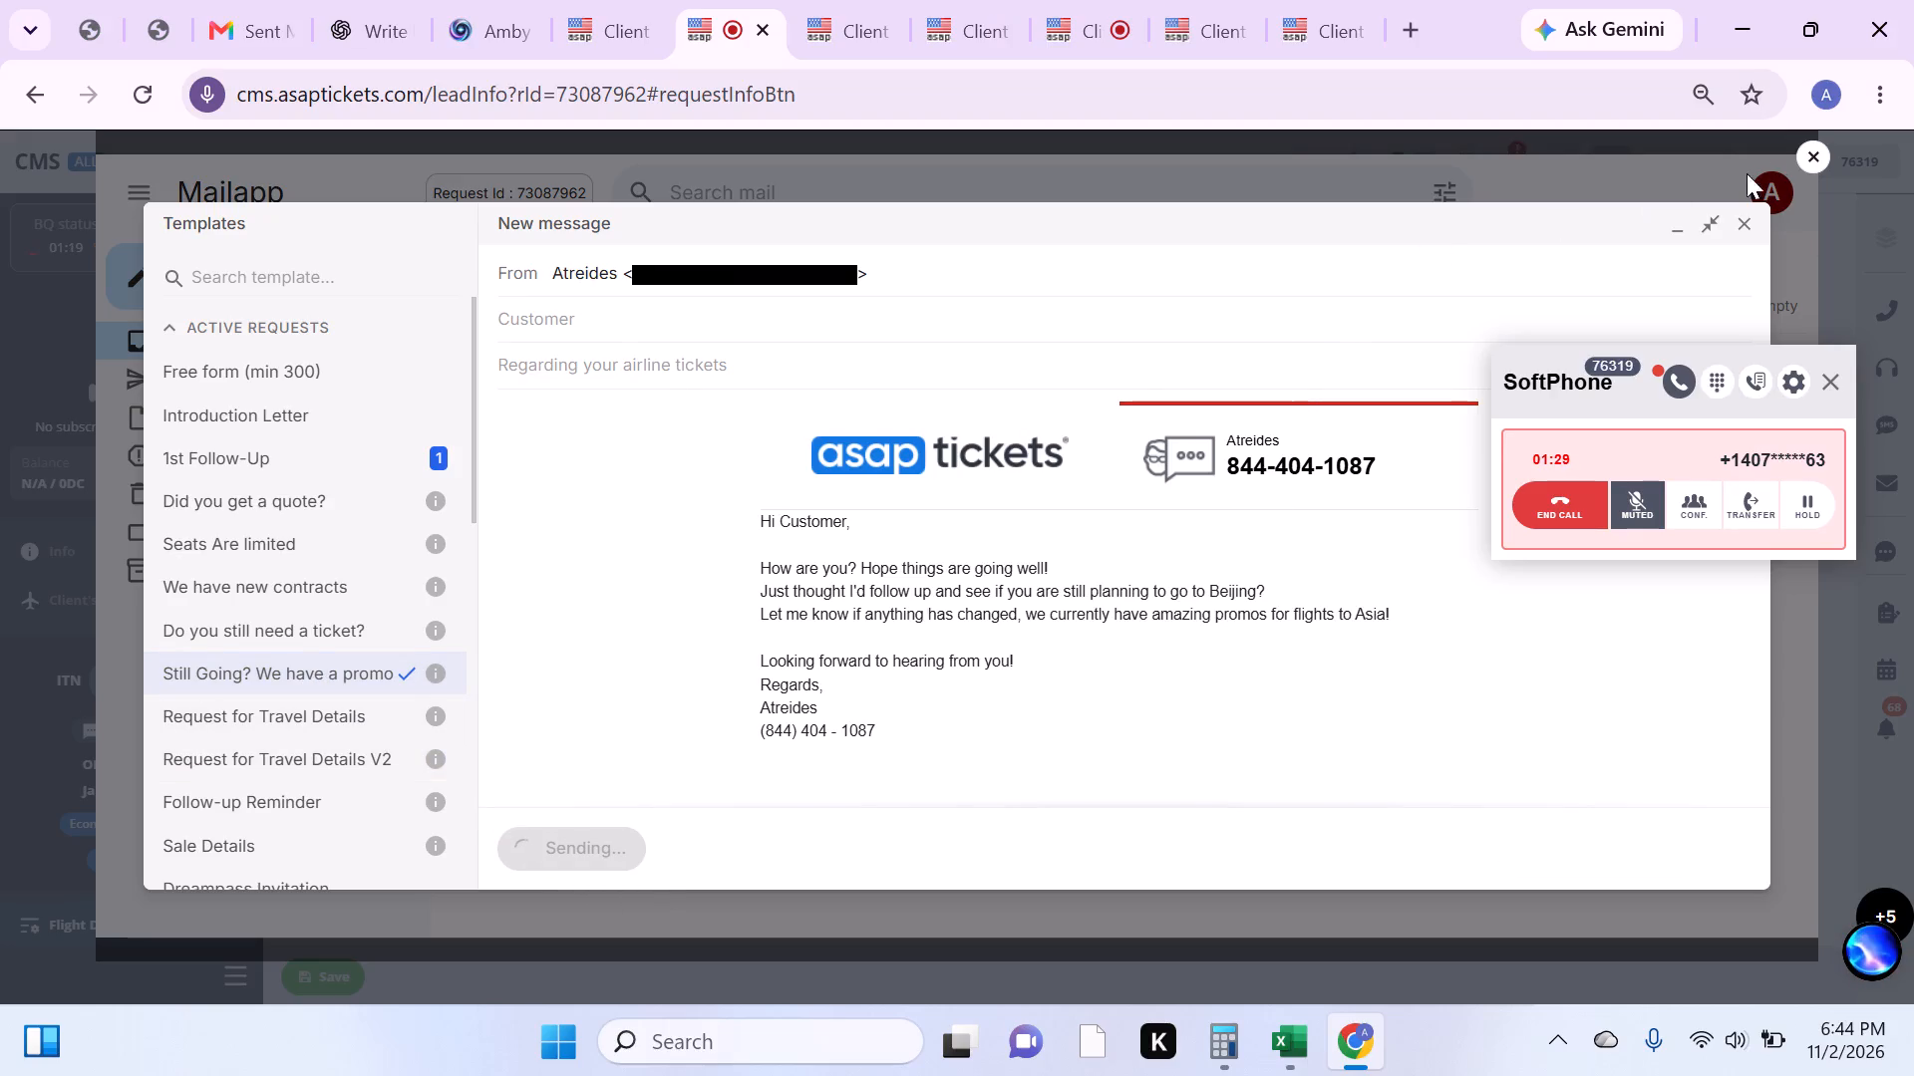
pyautogui.click(1812, 157)
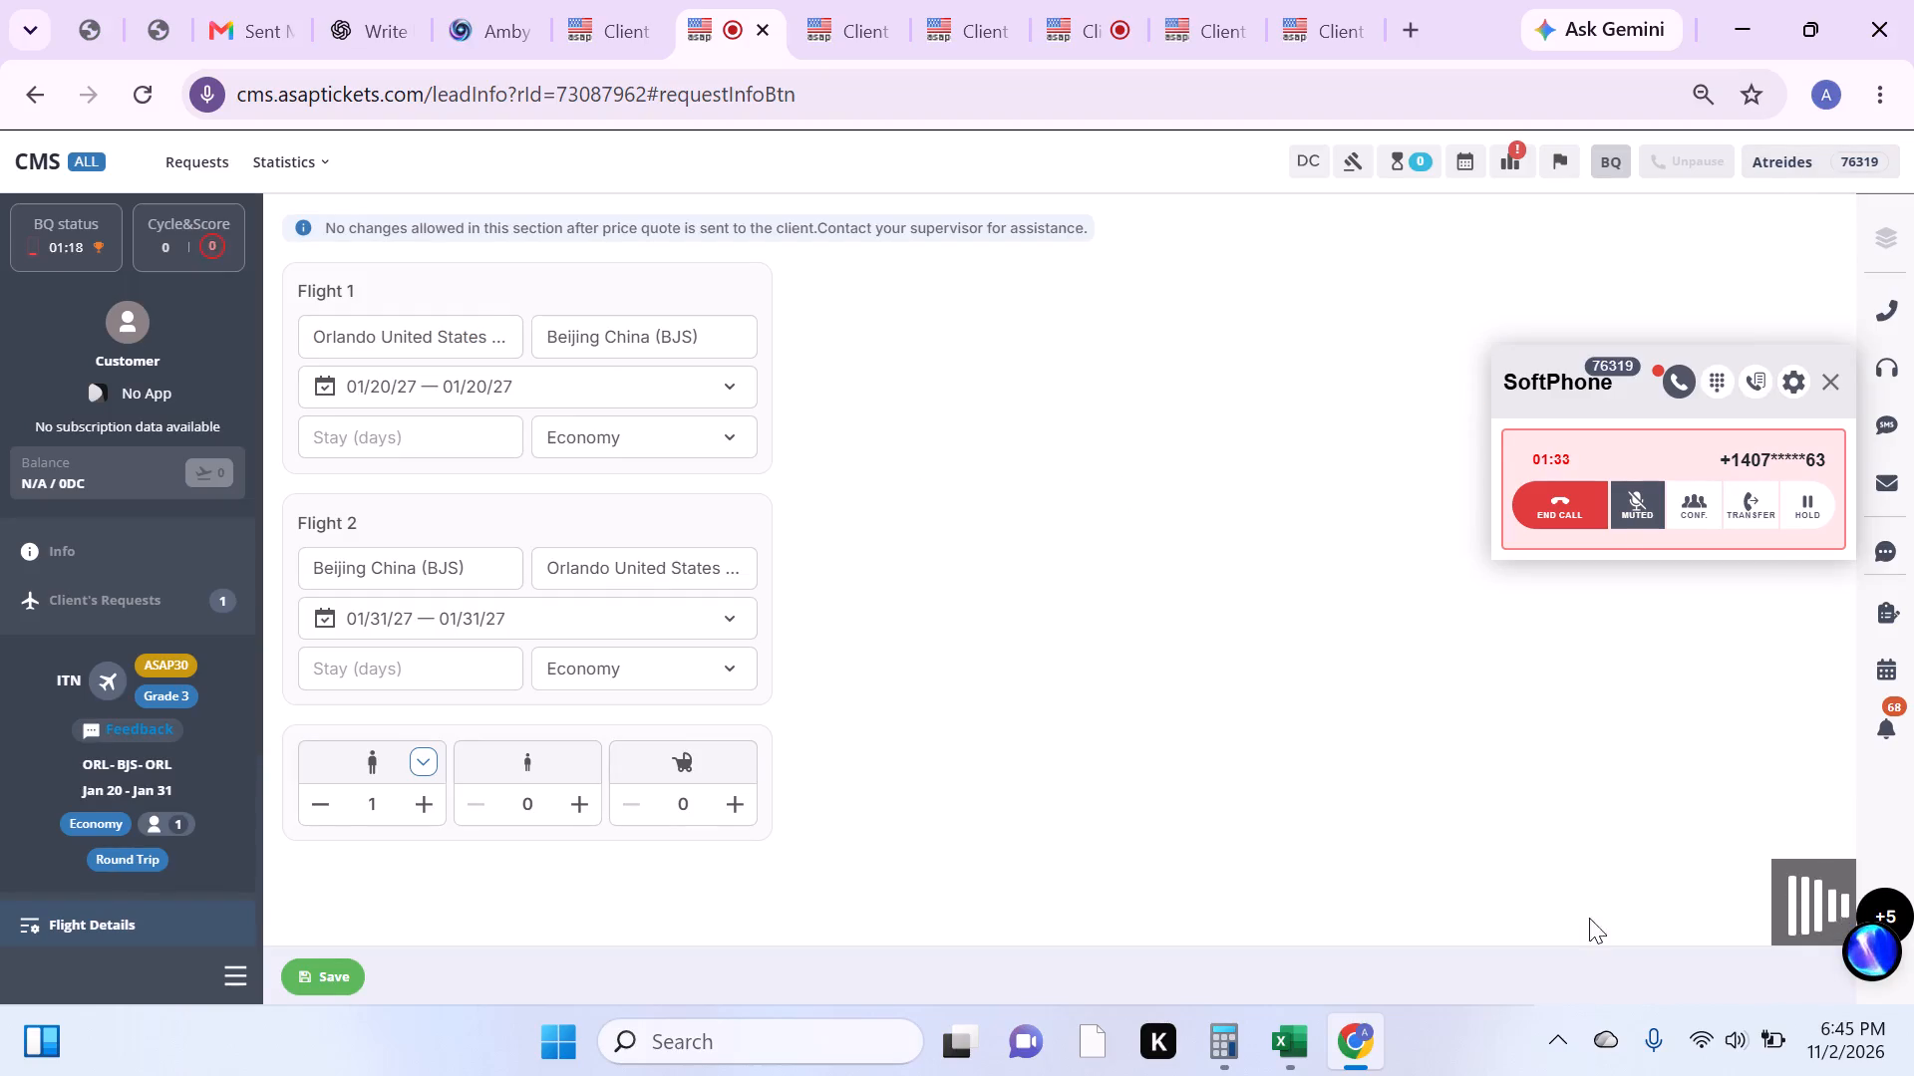
# Lower the computer's sound volume to about 15% and close the system quick settings.
pyautogui.click(1710, 1026)
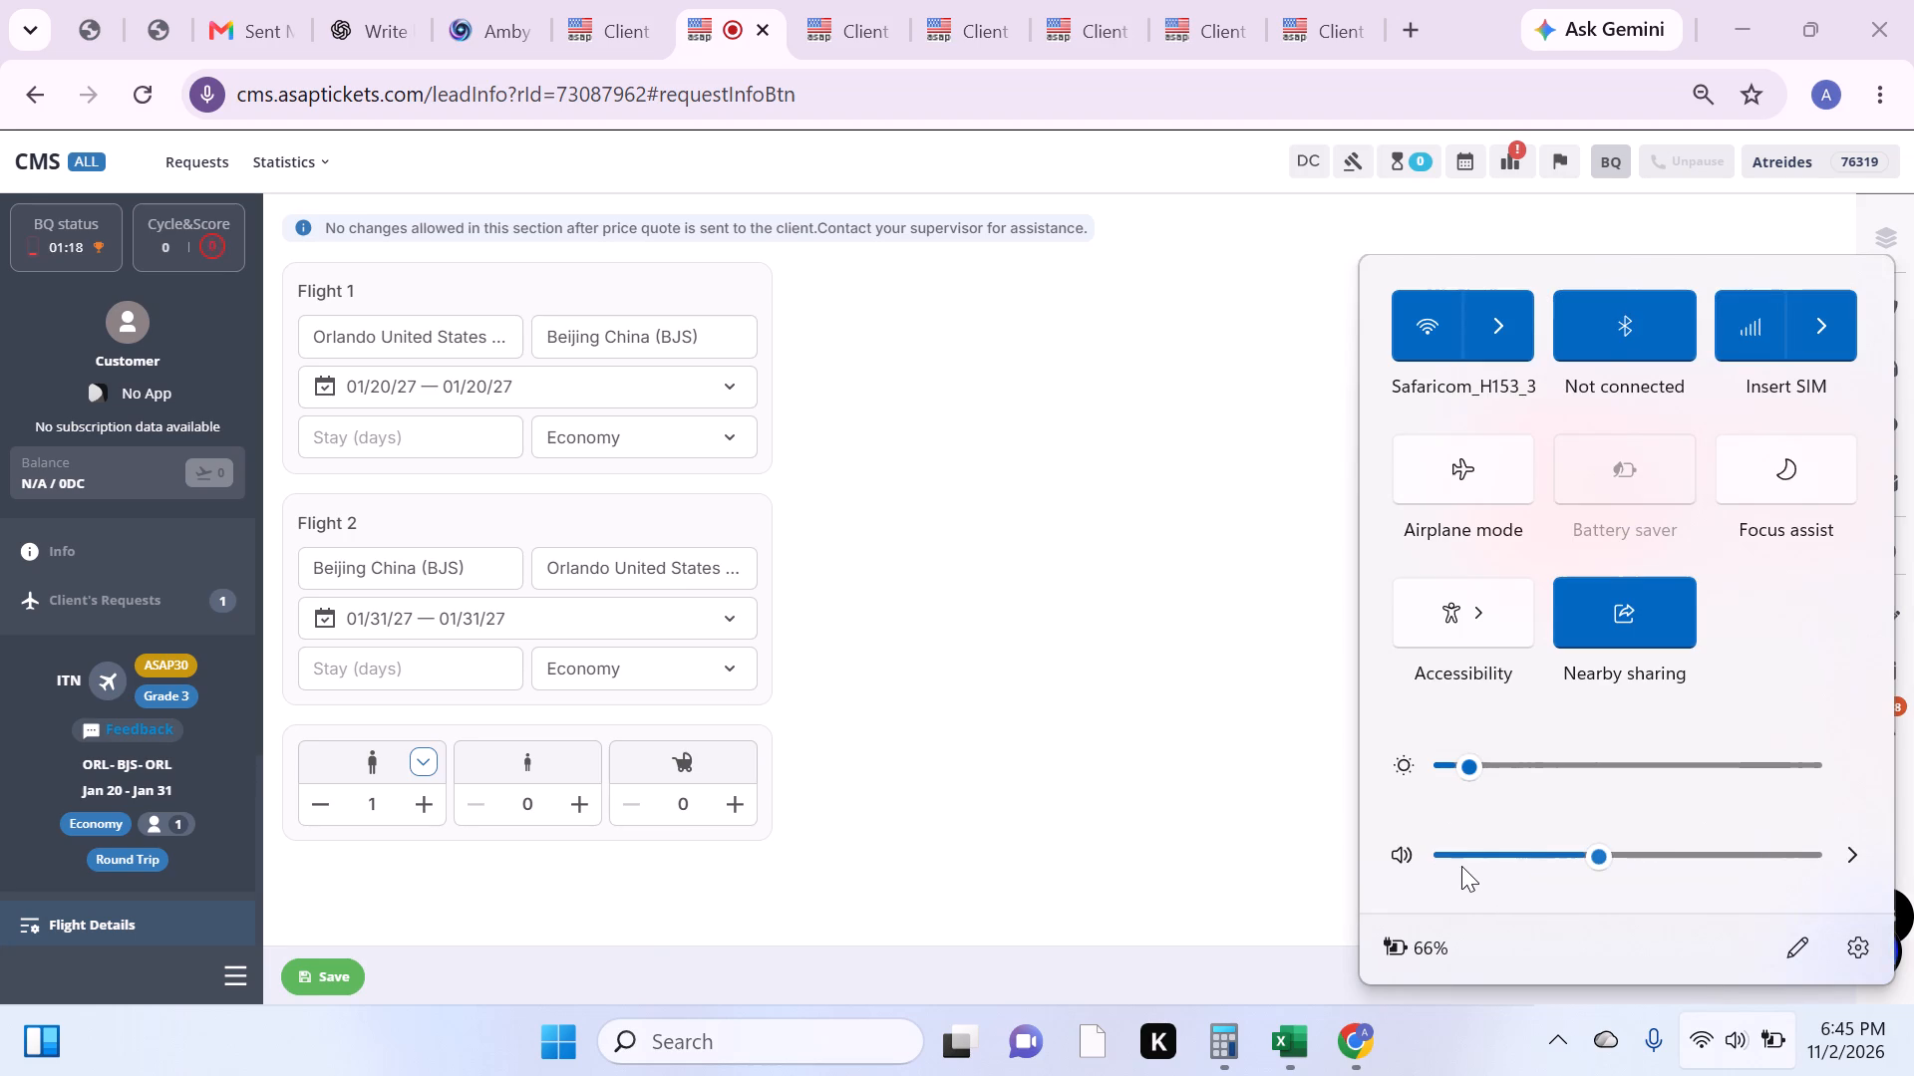
pyautogui.click(1489, 859)
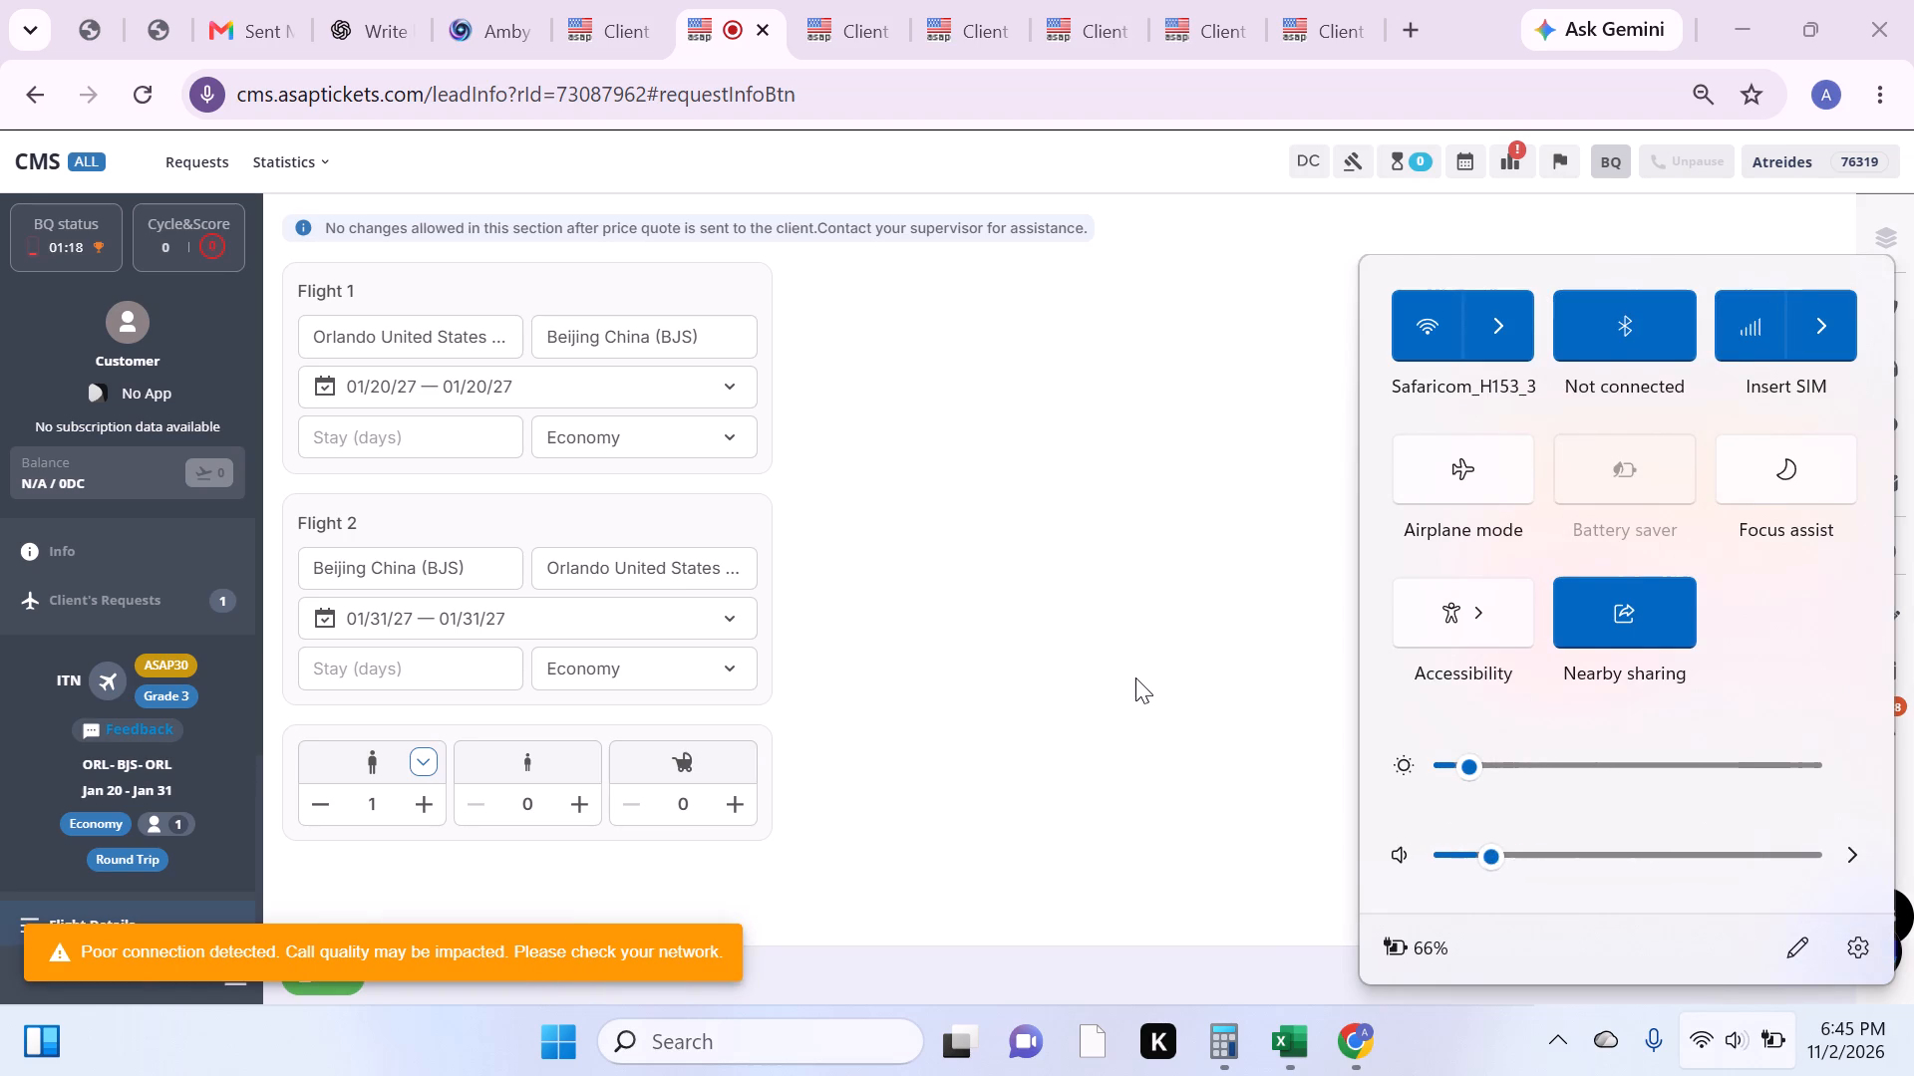
pyautogui.click(1135, 677)
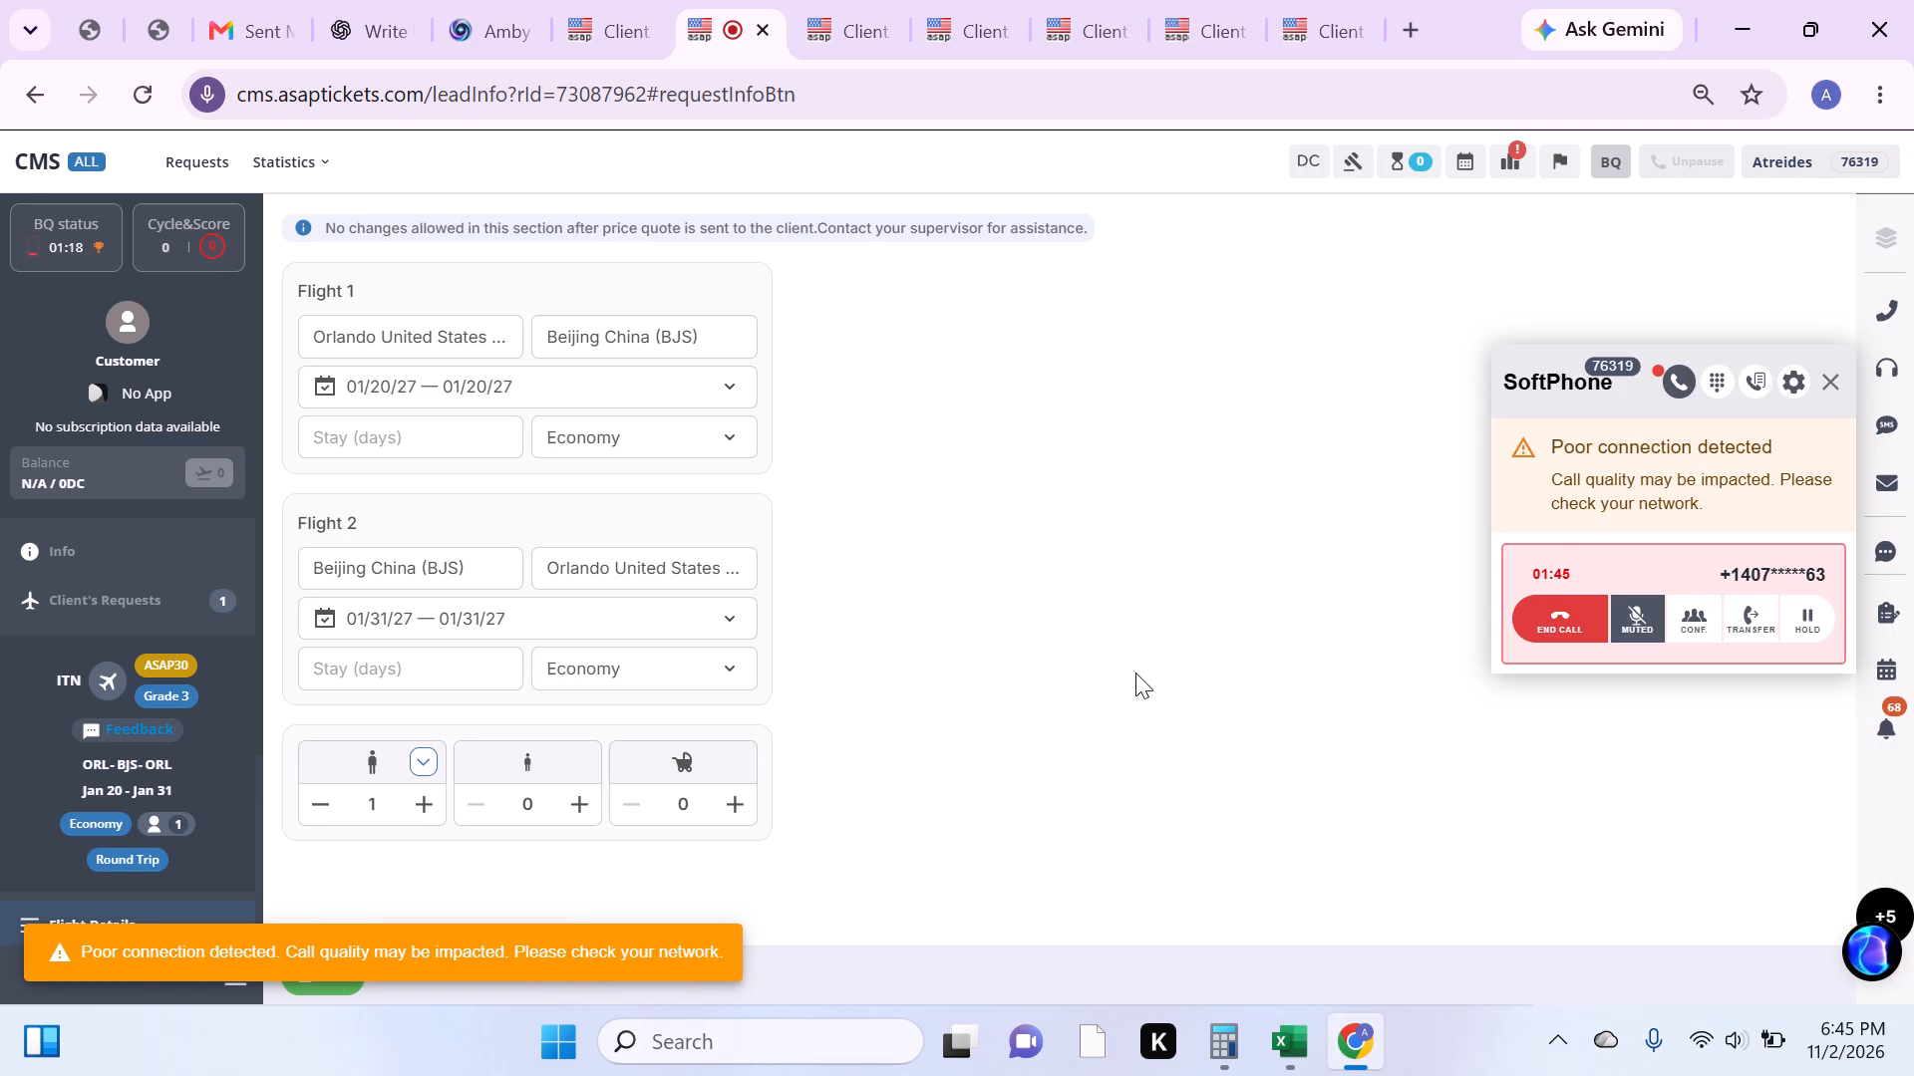
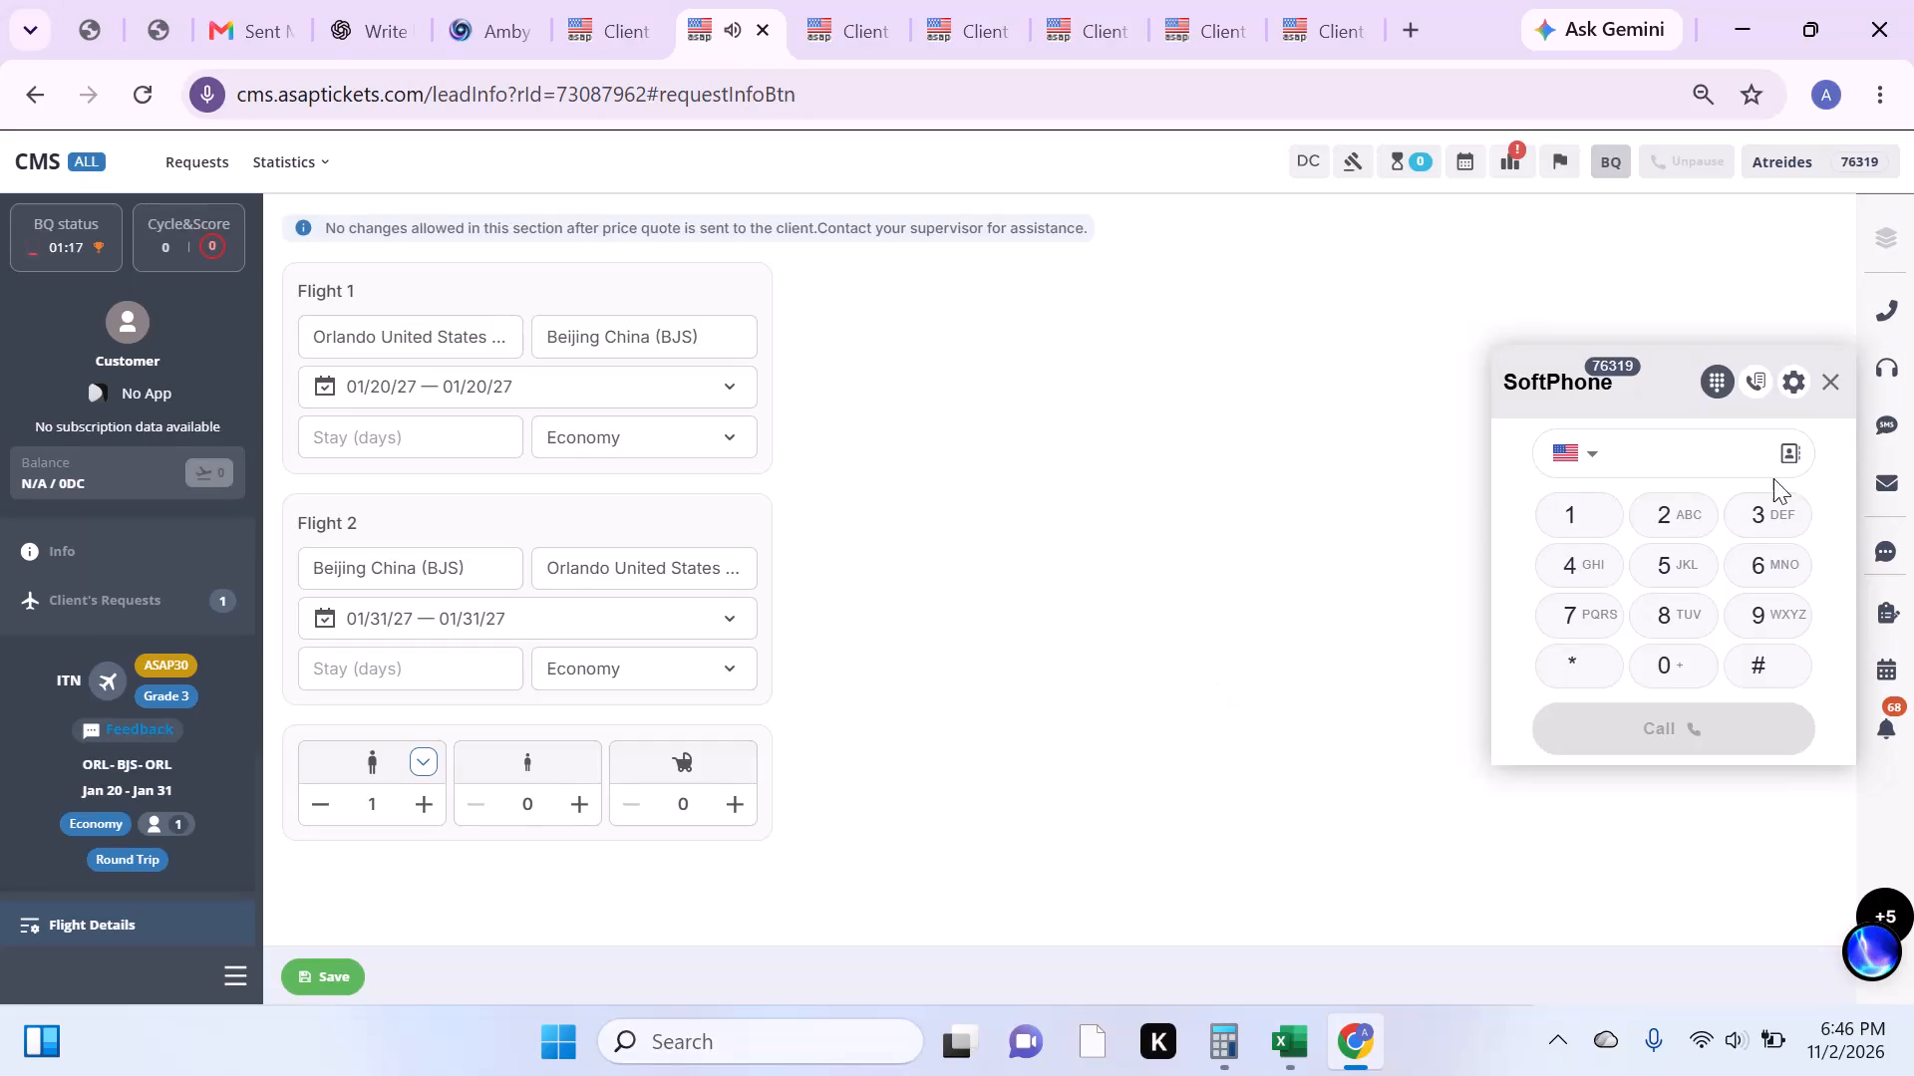
# Close the softphone on the ORL-BJS-ORL request page.
pyautogui.click(1823, 388)
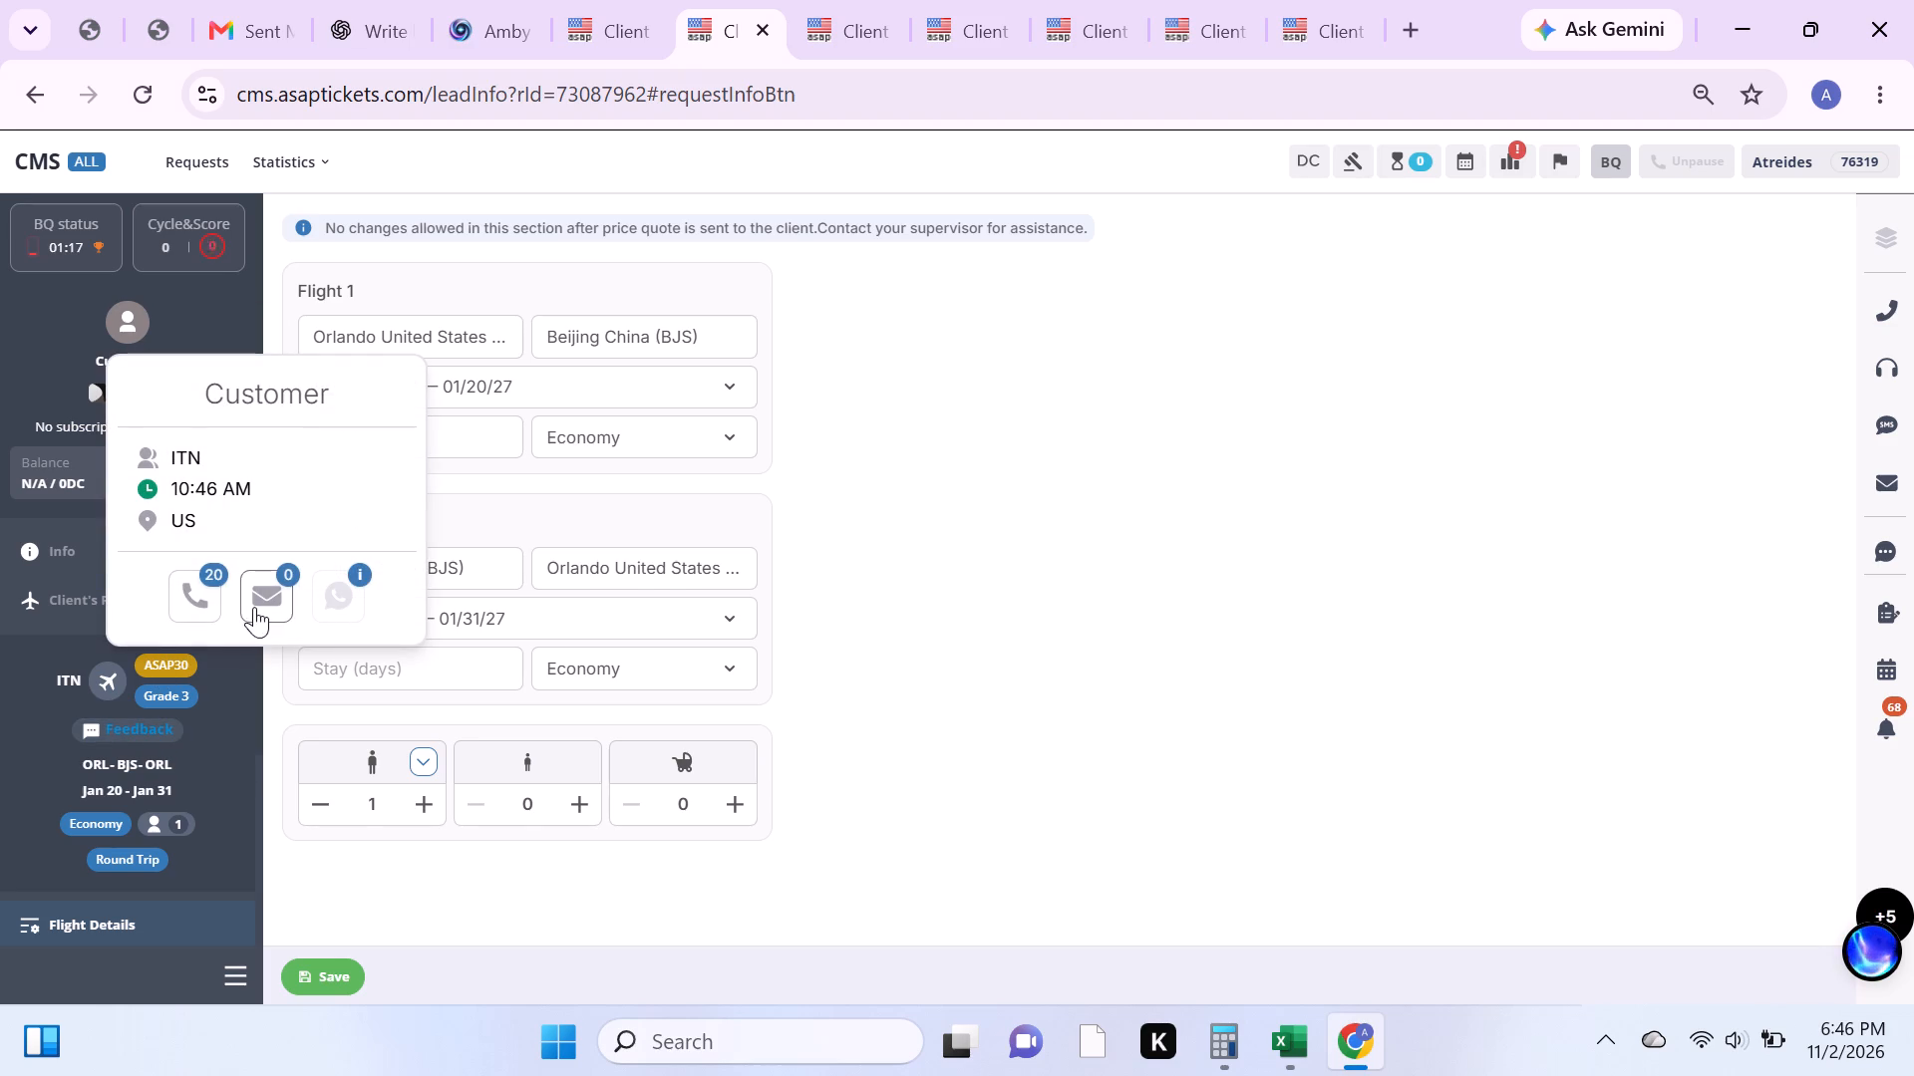
# Send the ORL-BJS-ORL customer an email using the "Do you still need a ticket?" template and close the mail window.
pyautogui.click(253, 607)
pyautogui.click(1252, 353)
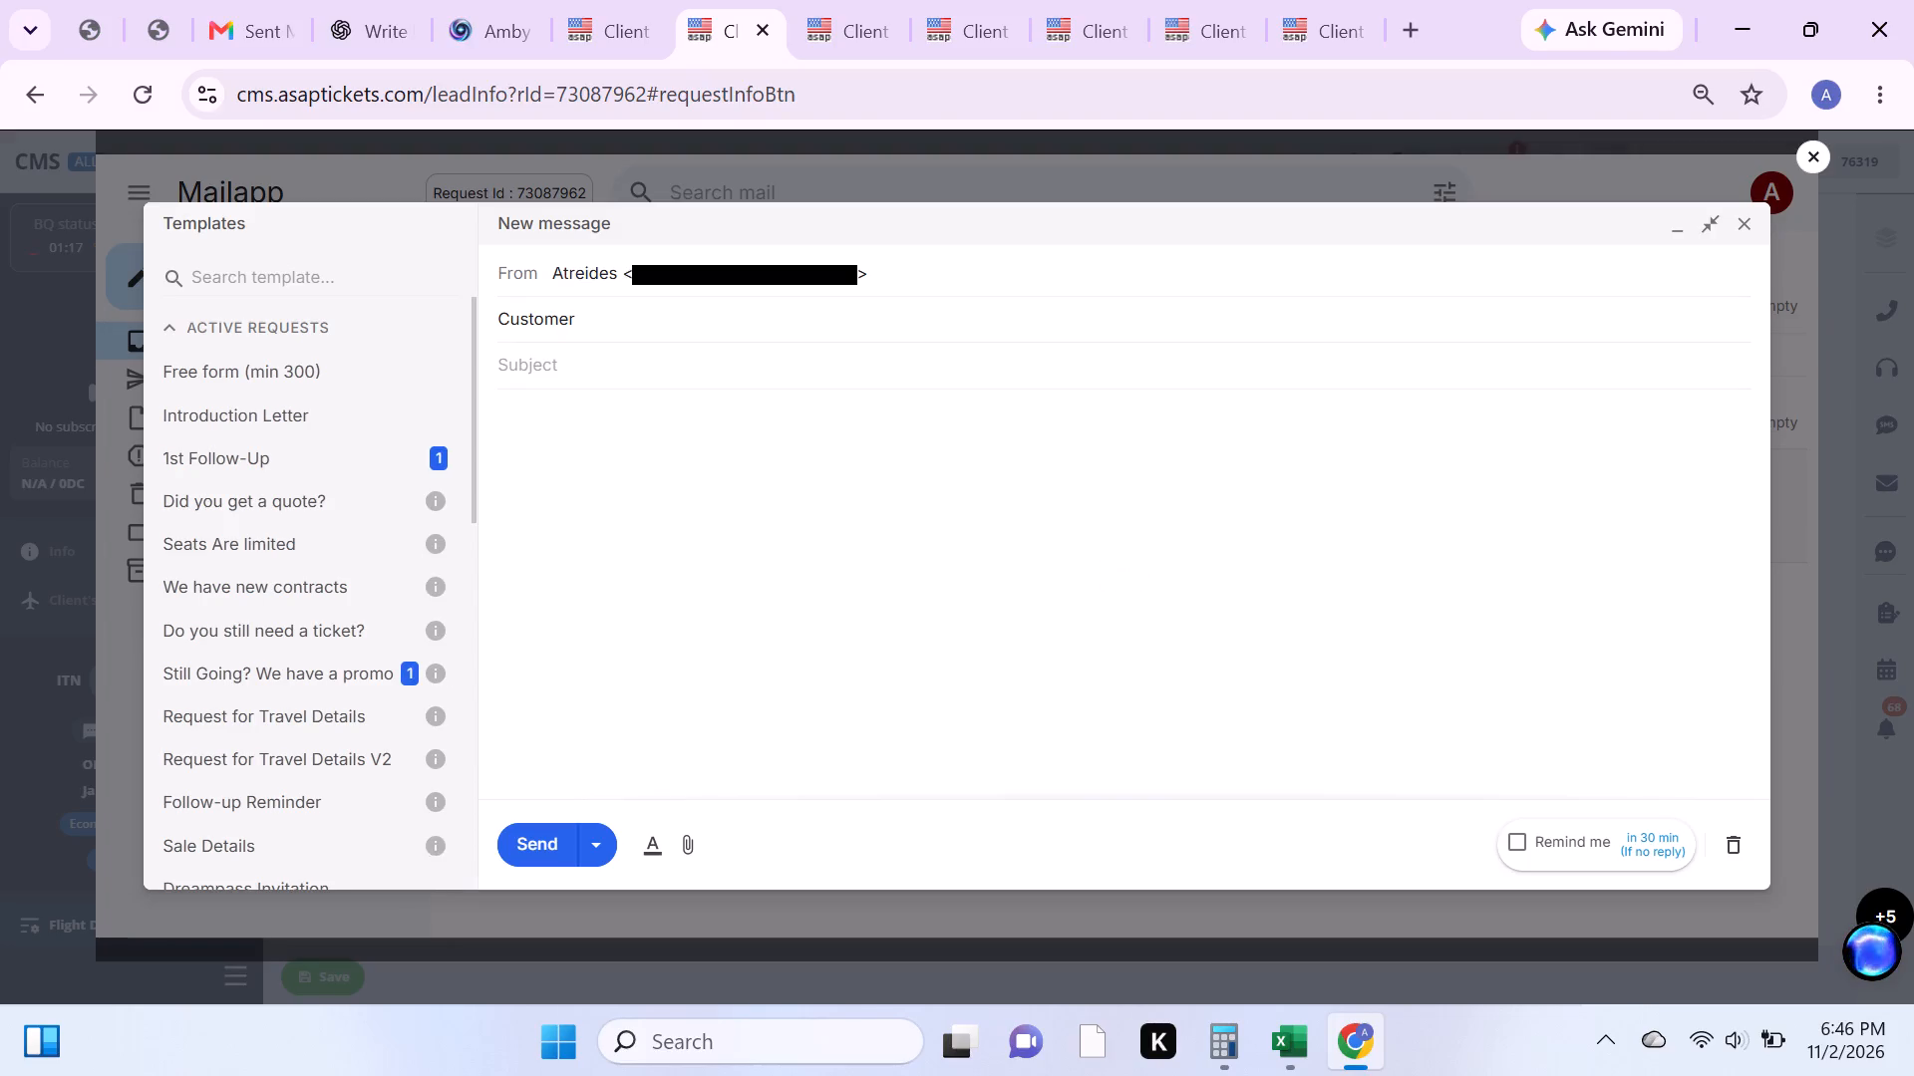
pyautogui.click(271, 625)
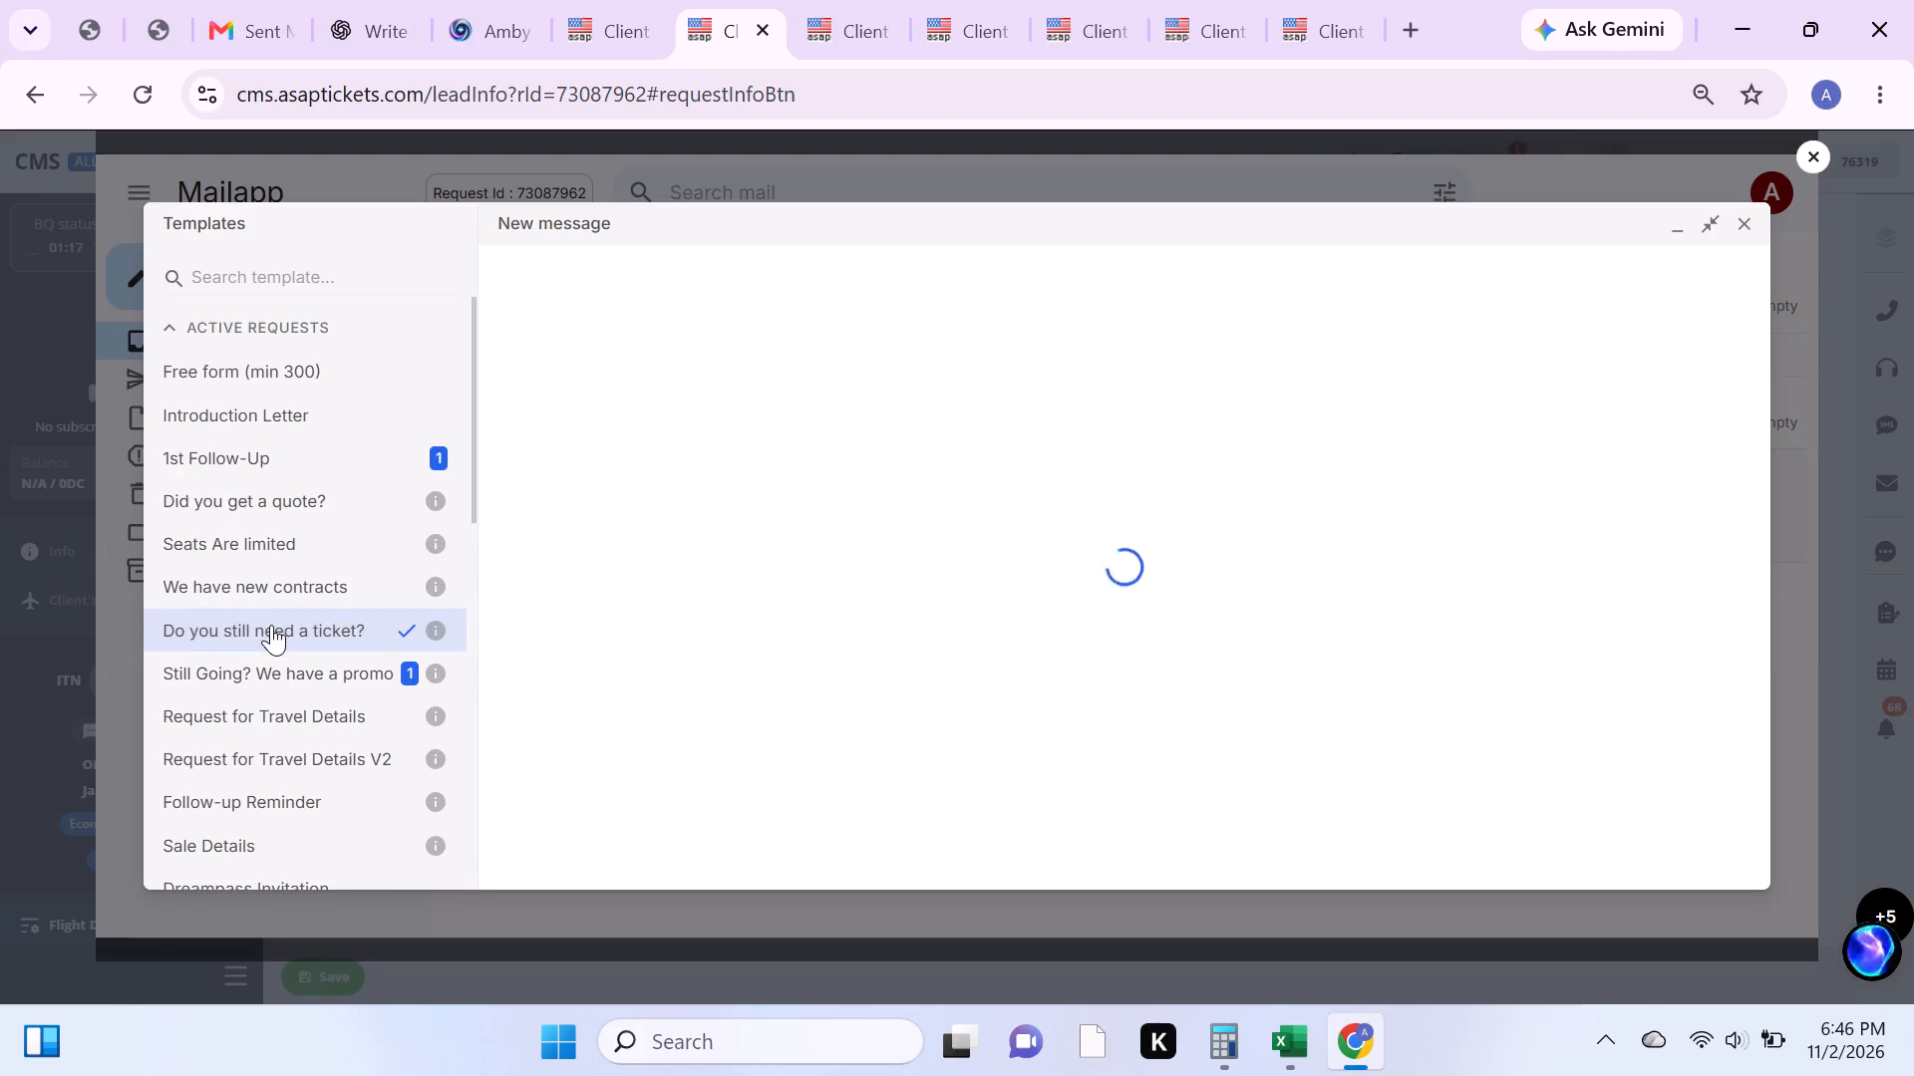
pyautogui.click(533, 845)
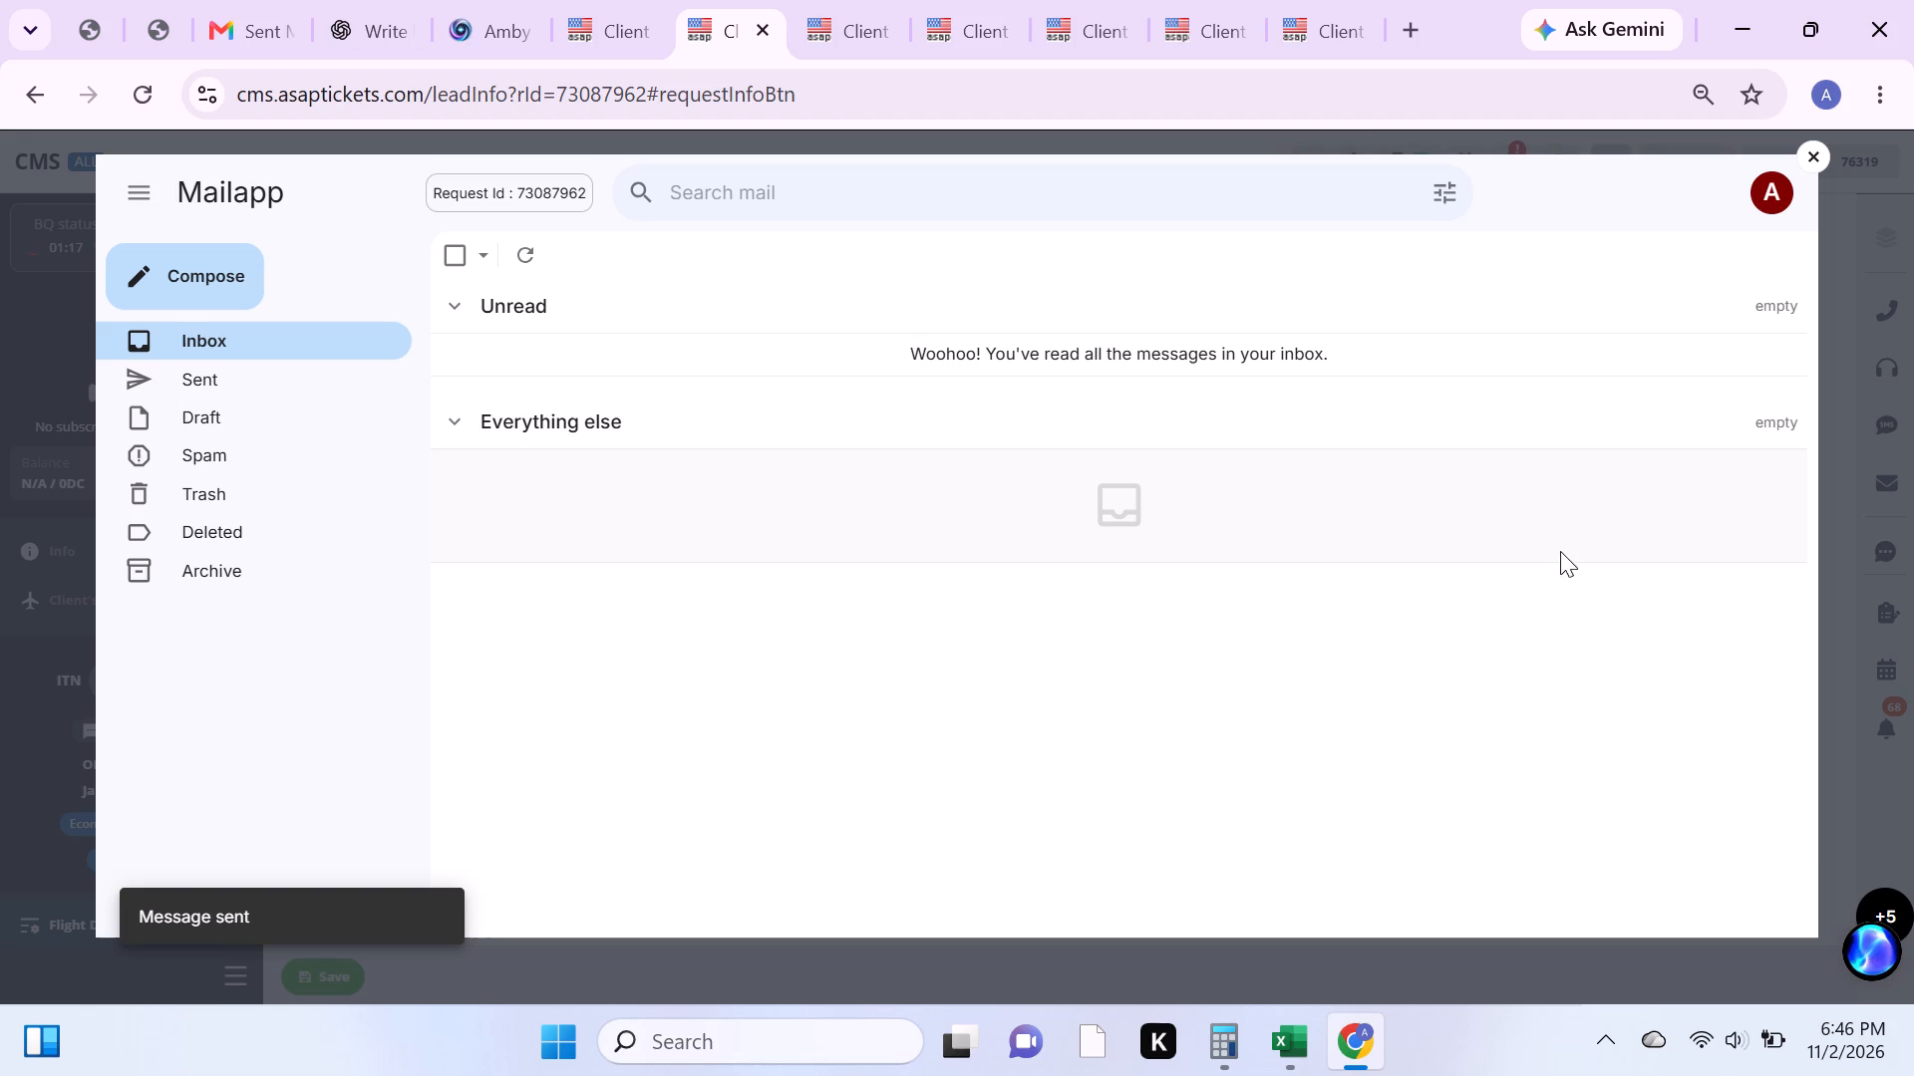
pyautogui.click(1816, 152)
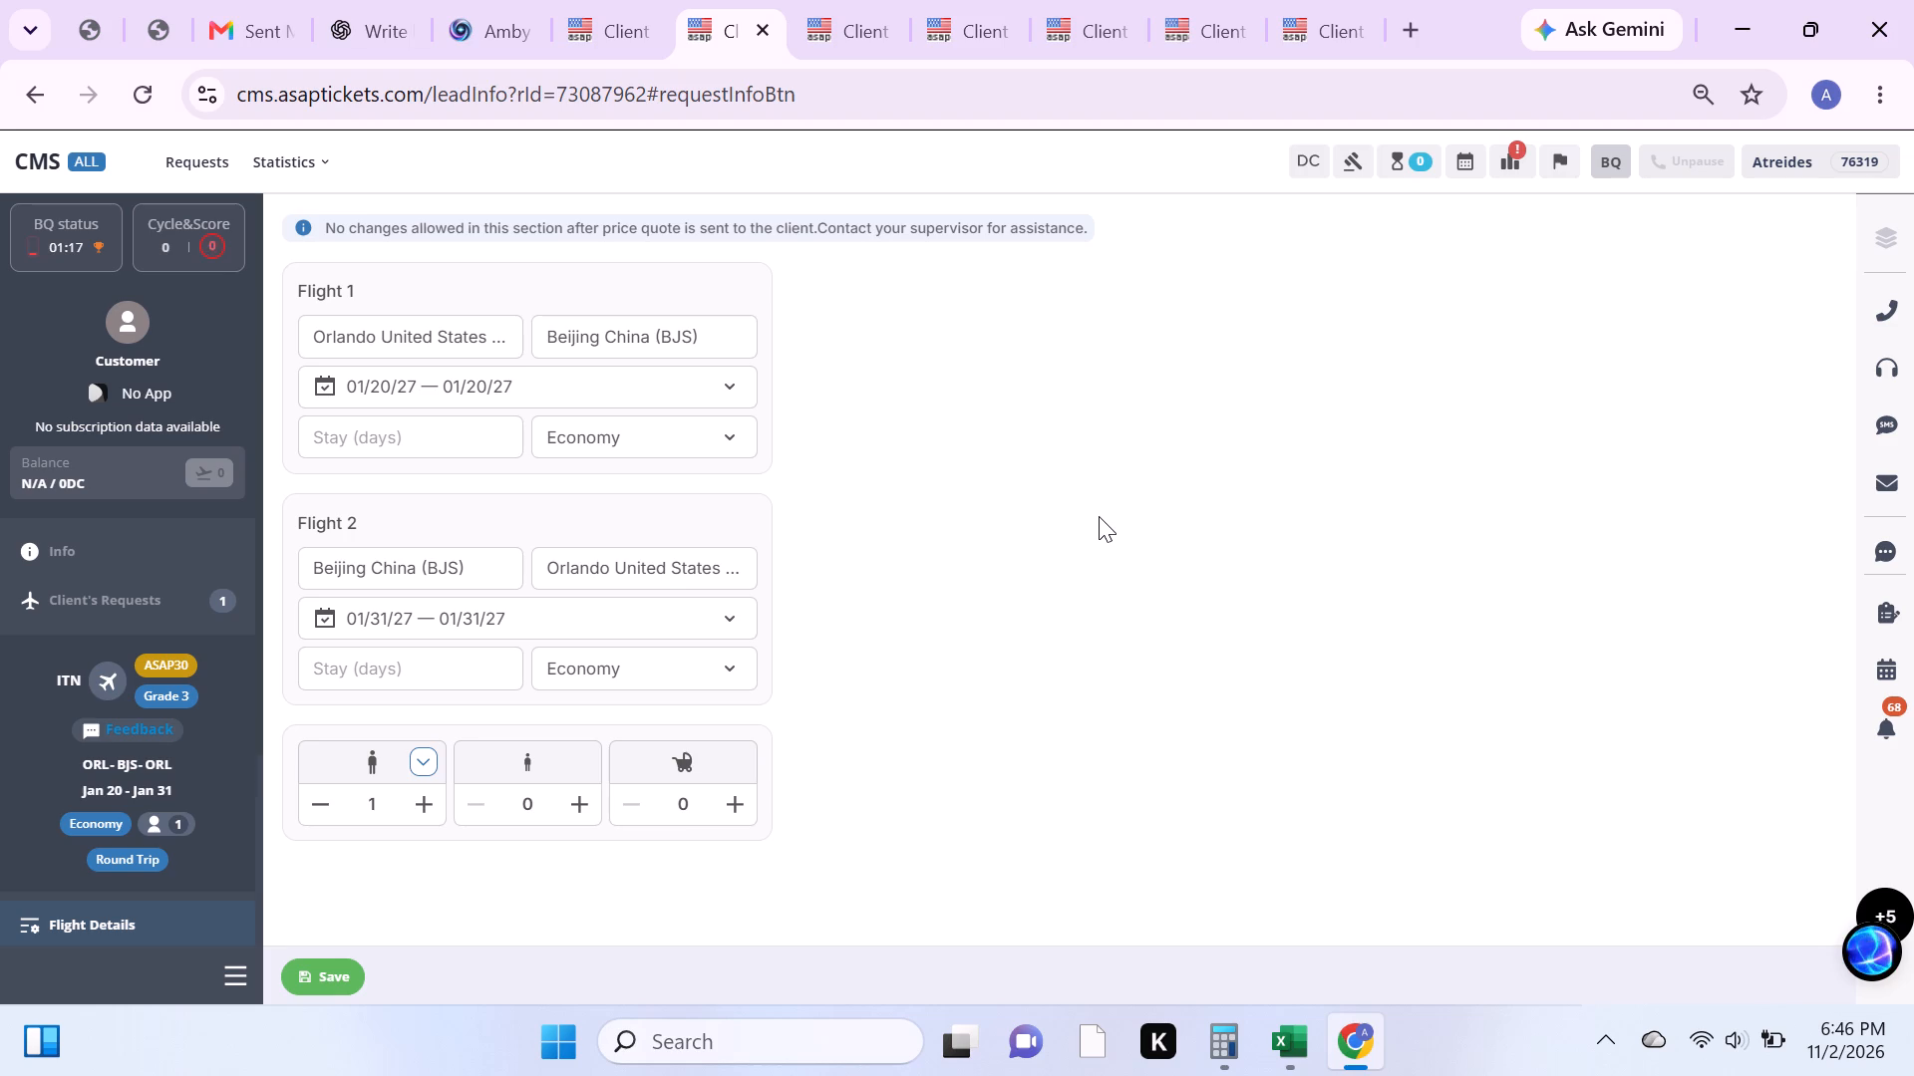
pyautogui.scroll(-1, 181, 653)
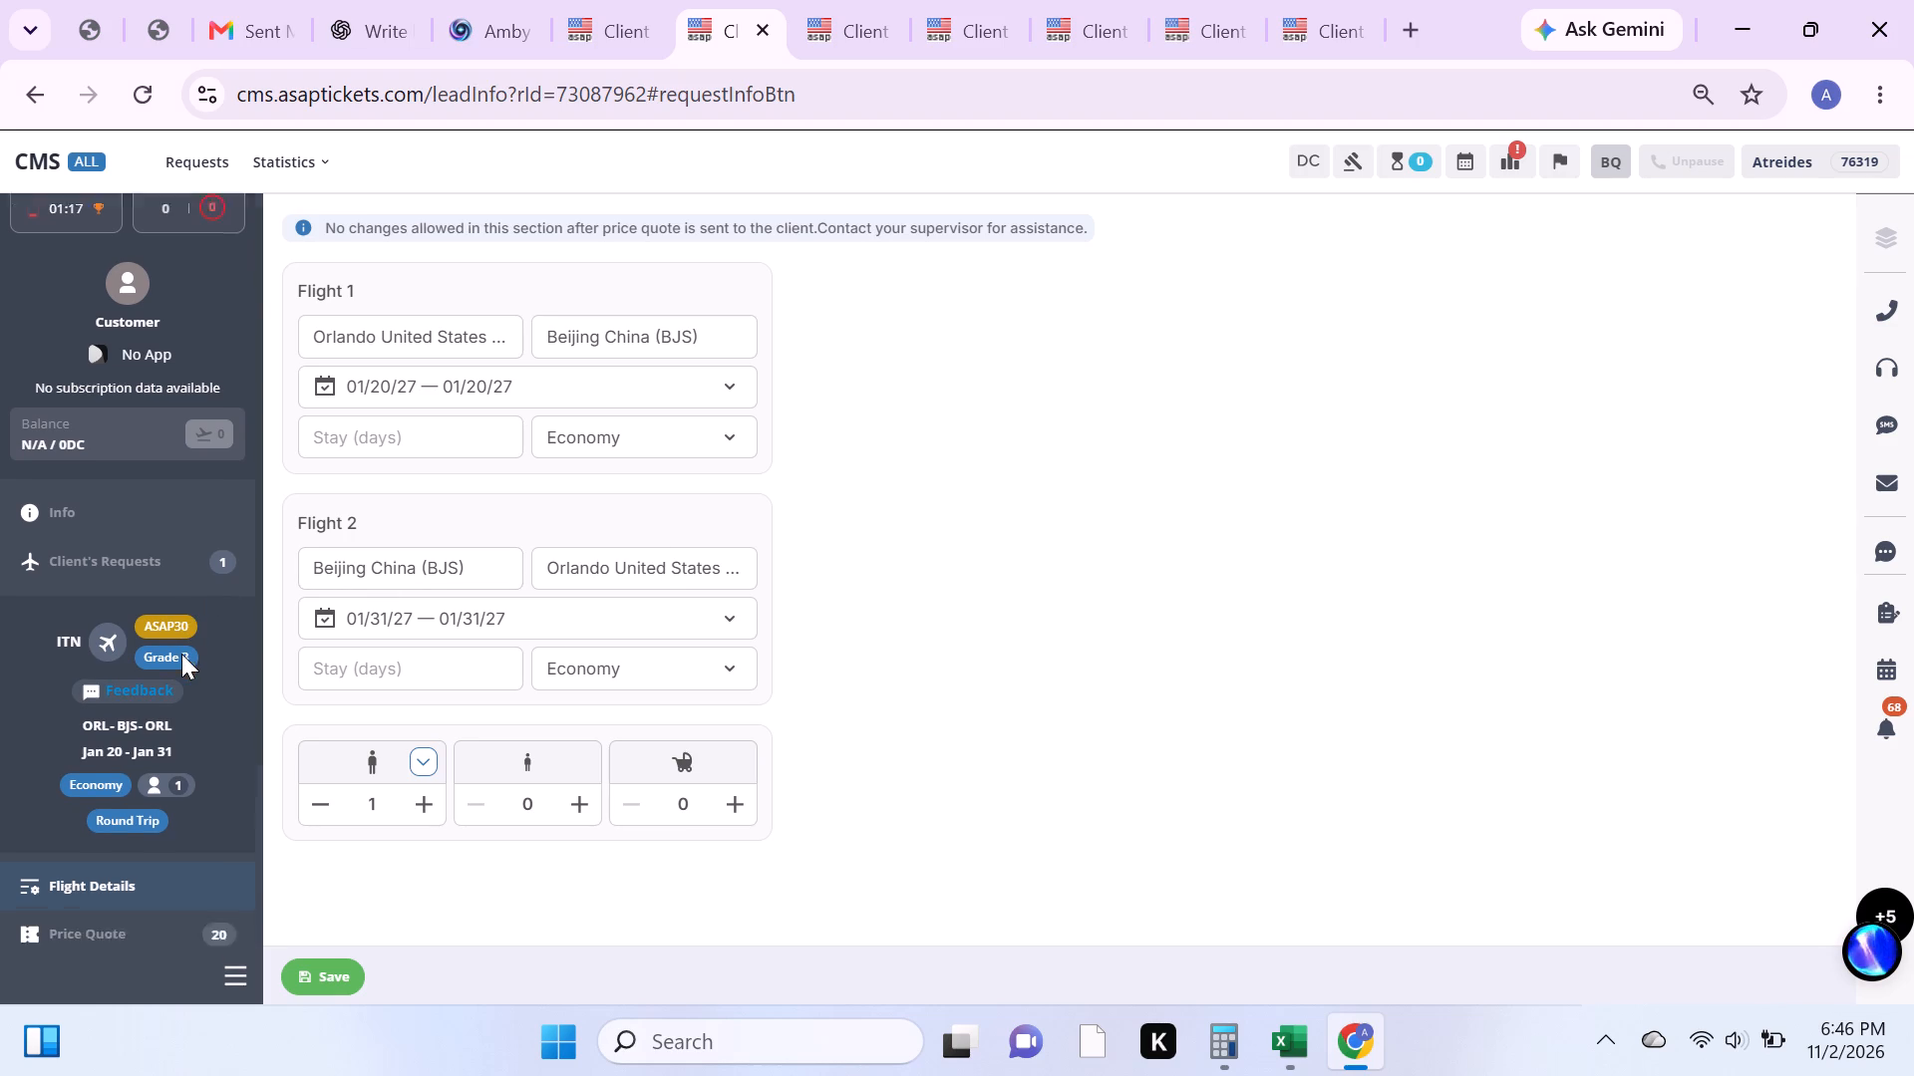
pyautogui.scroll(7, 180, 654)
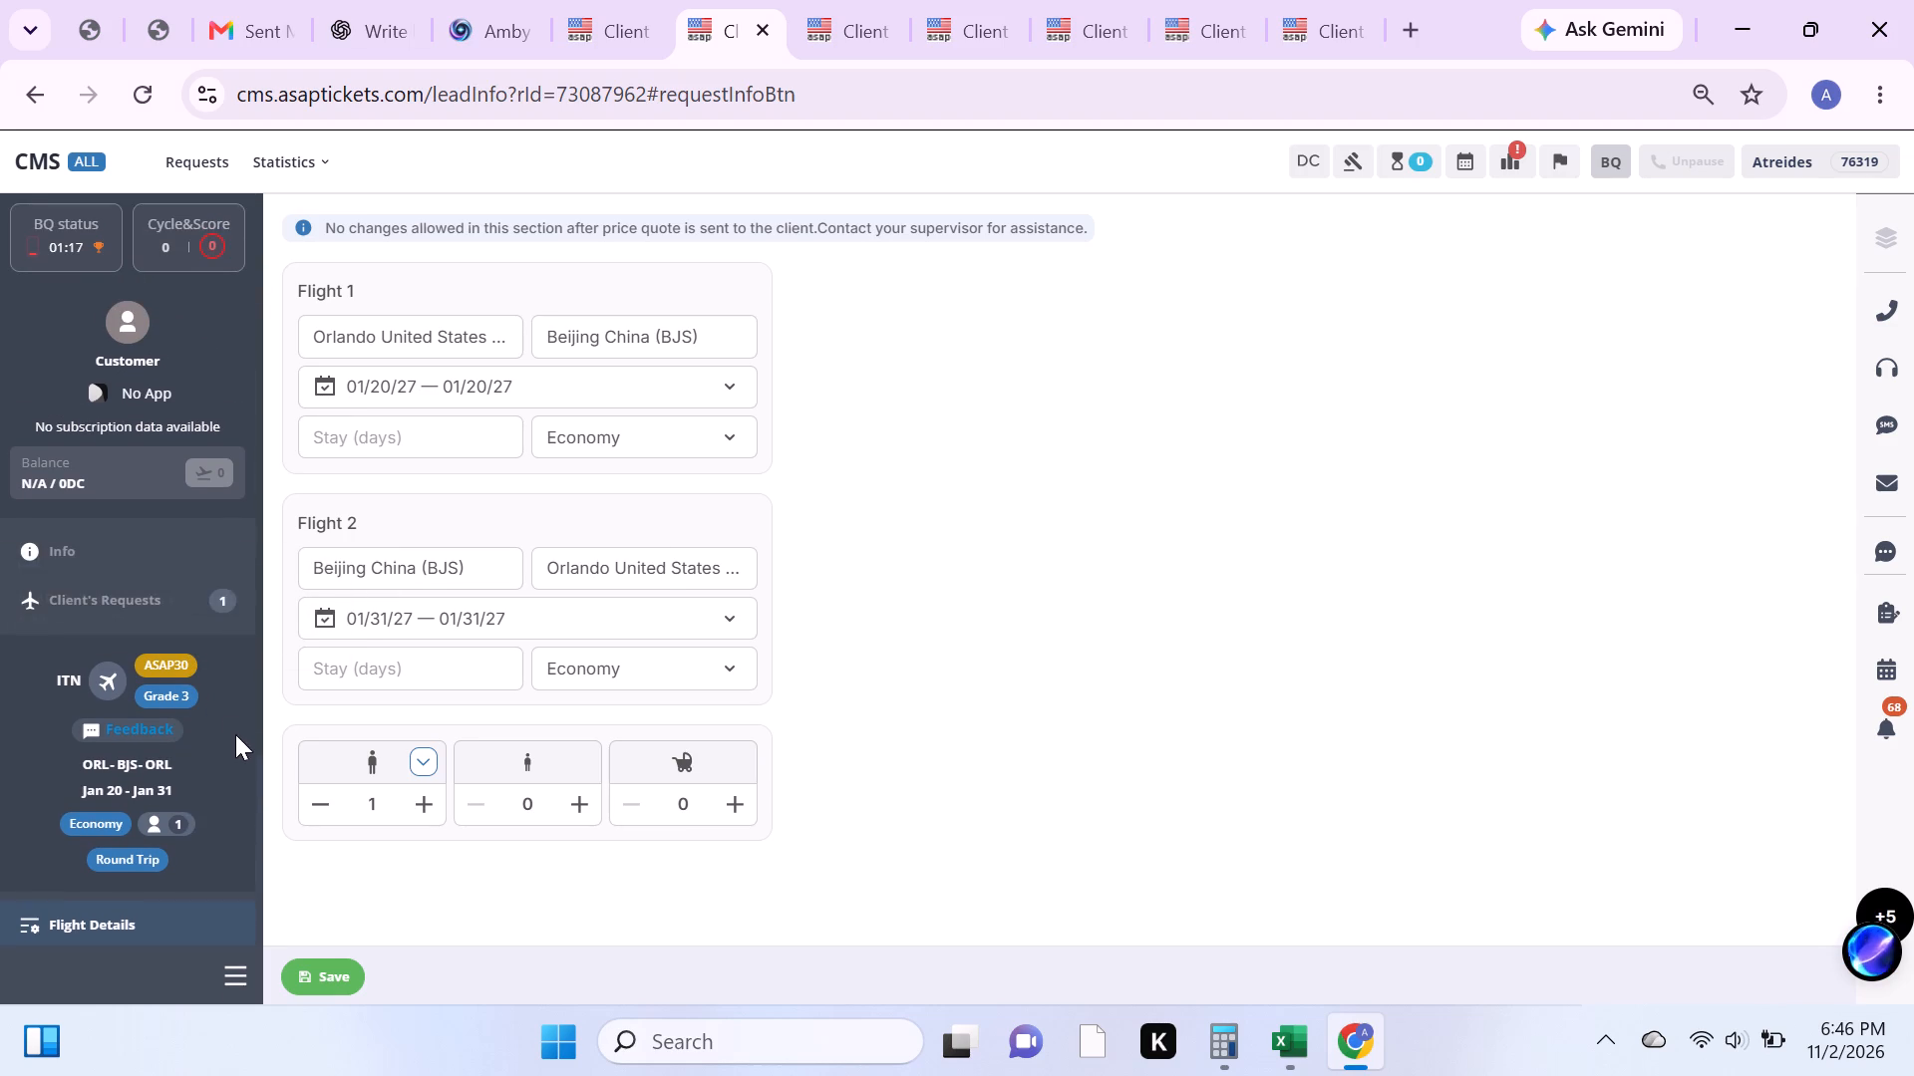
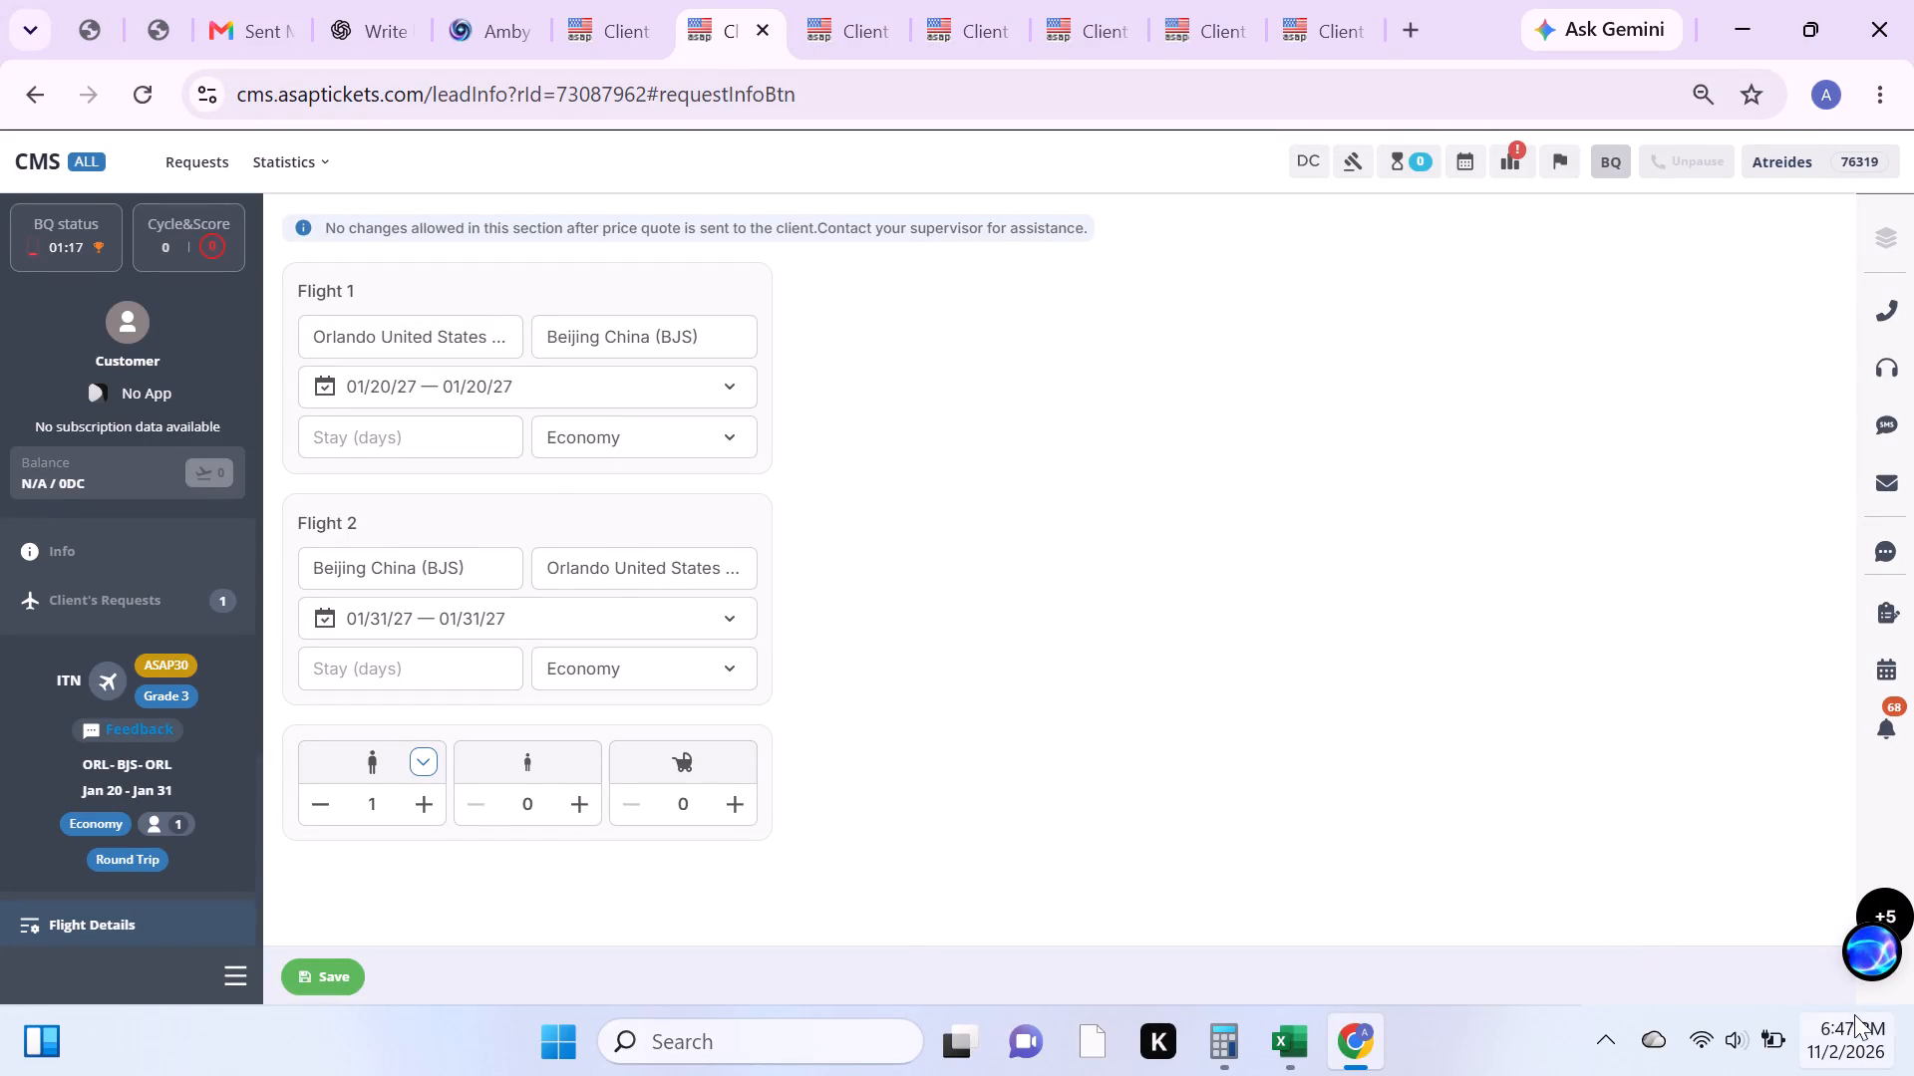
# Open the price quotes of the ORL-BJS-ORL request, turn off the itinerary GDS view, and start a Pro Quote.
pyautogui.moveTo(1869, 957); pyautogui.dragTo(1882, 819)
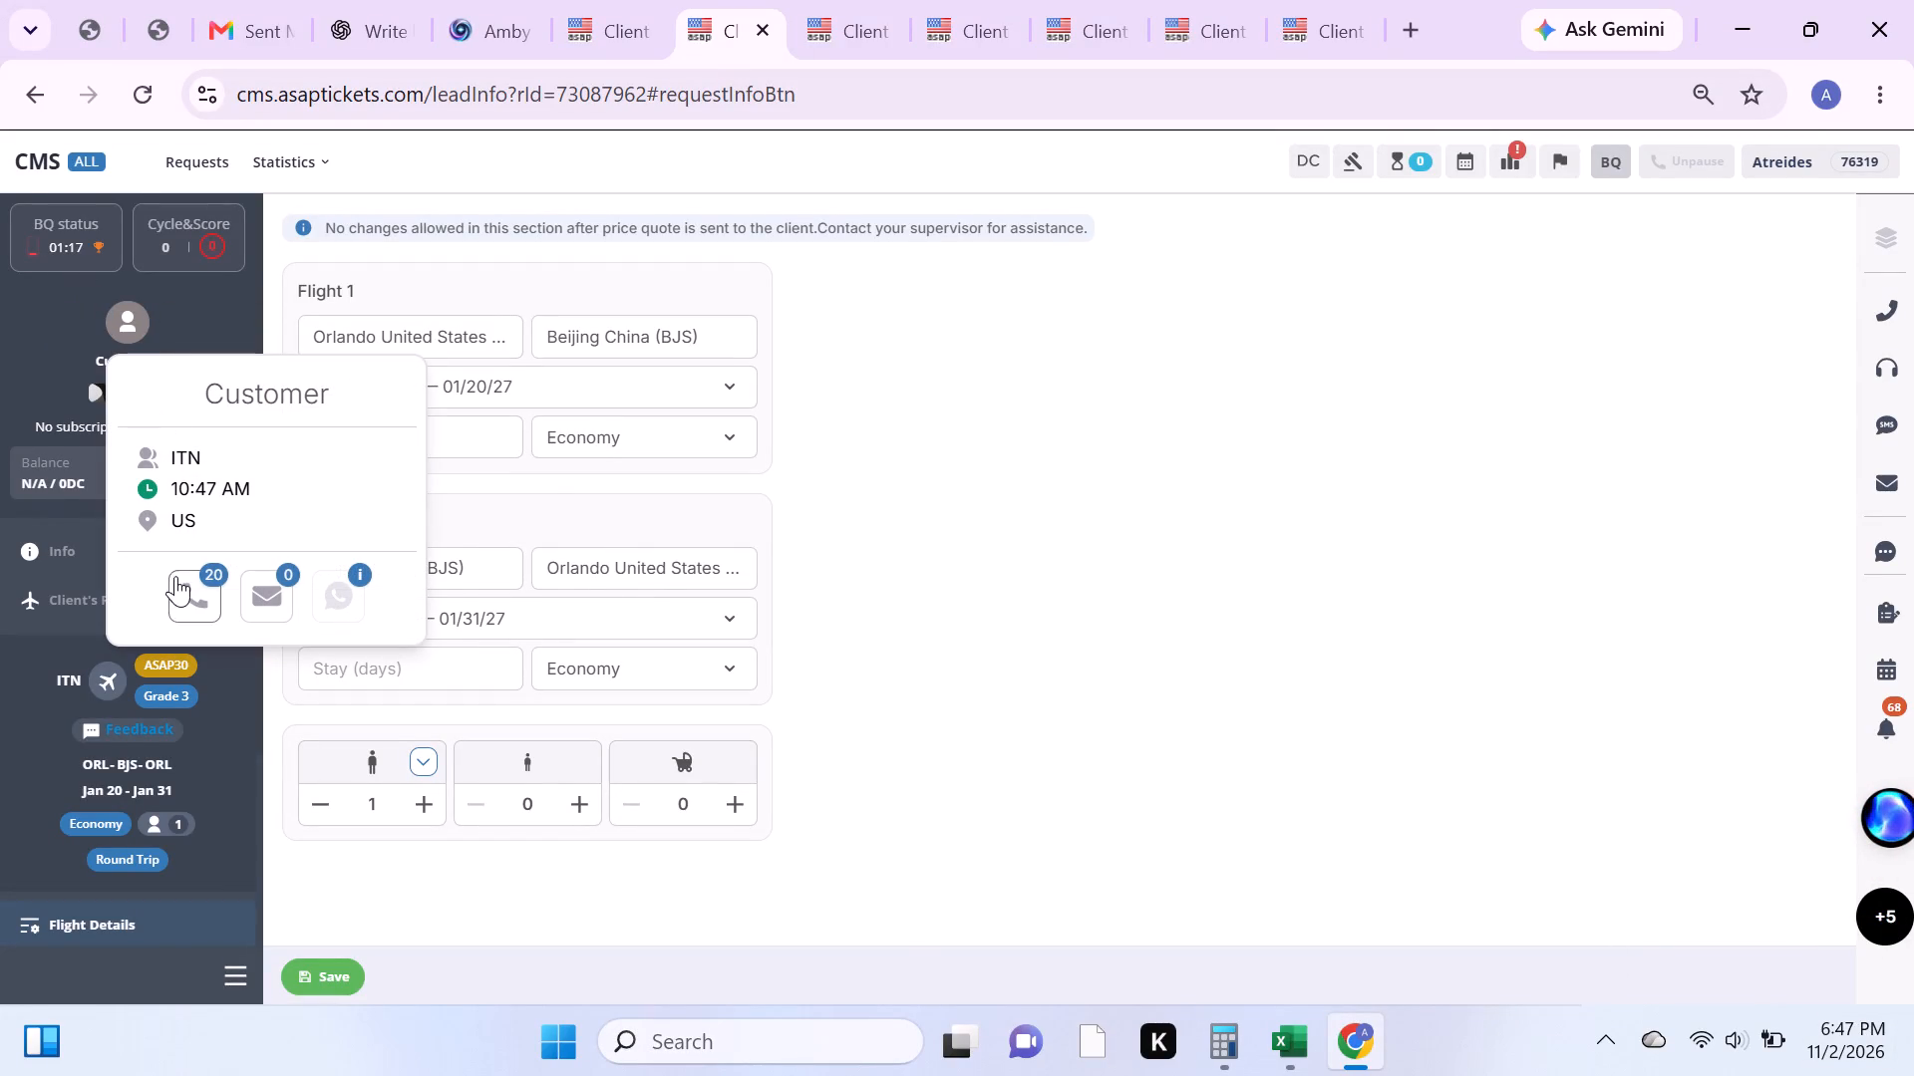
pyautogui.scroll(-2, 137, 735)
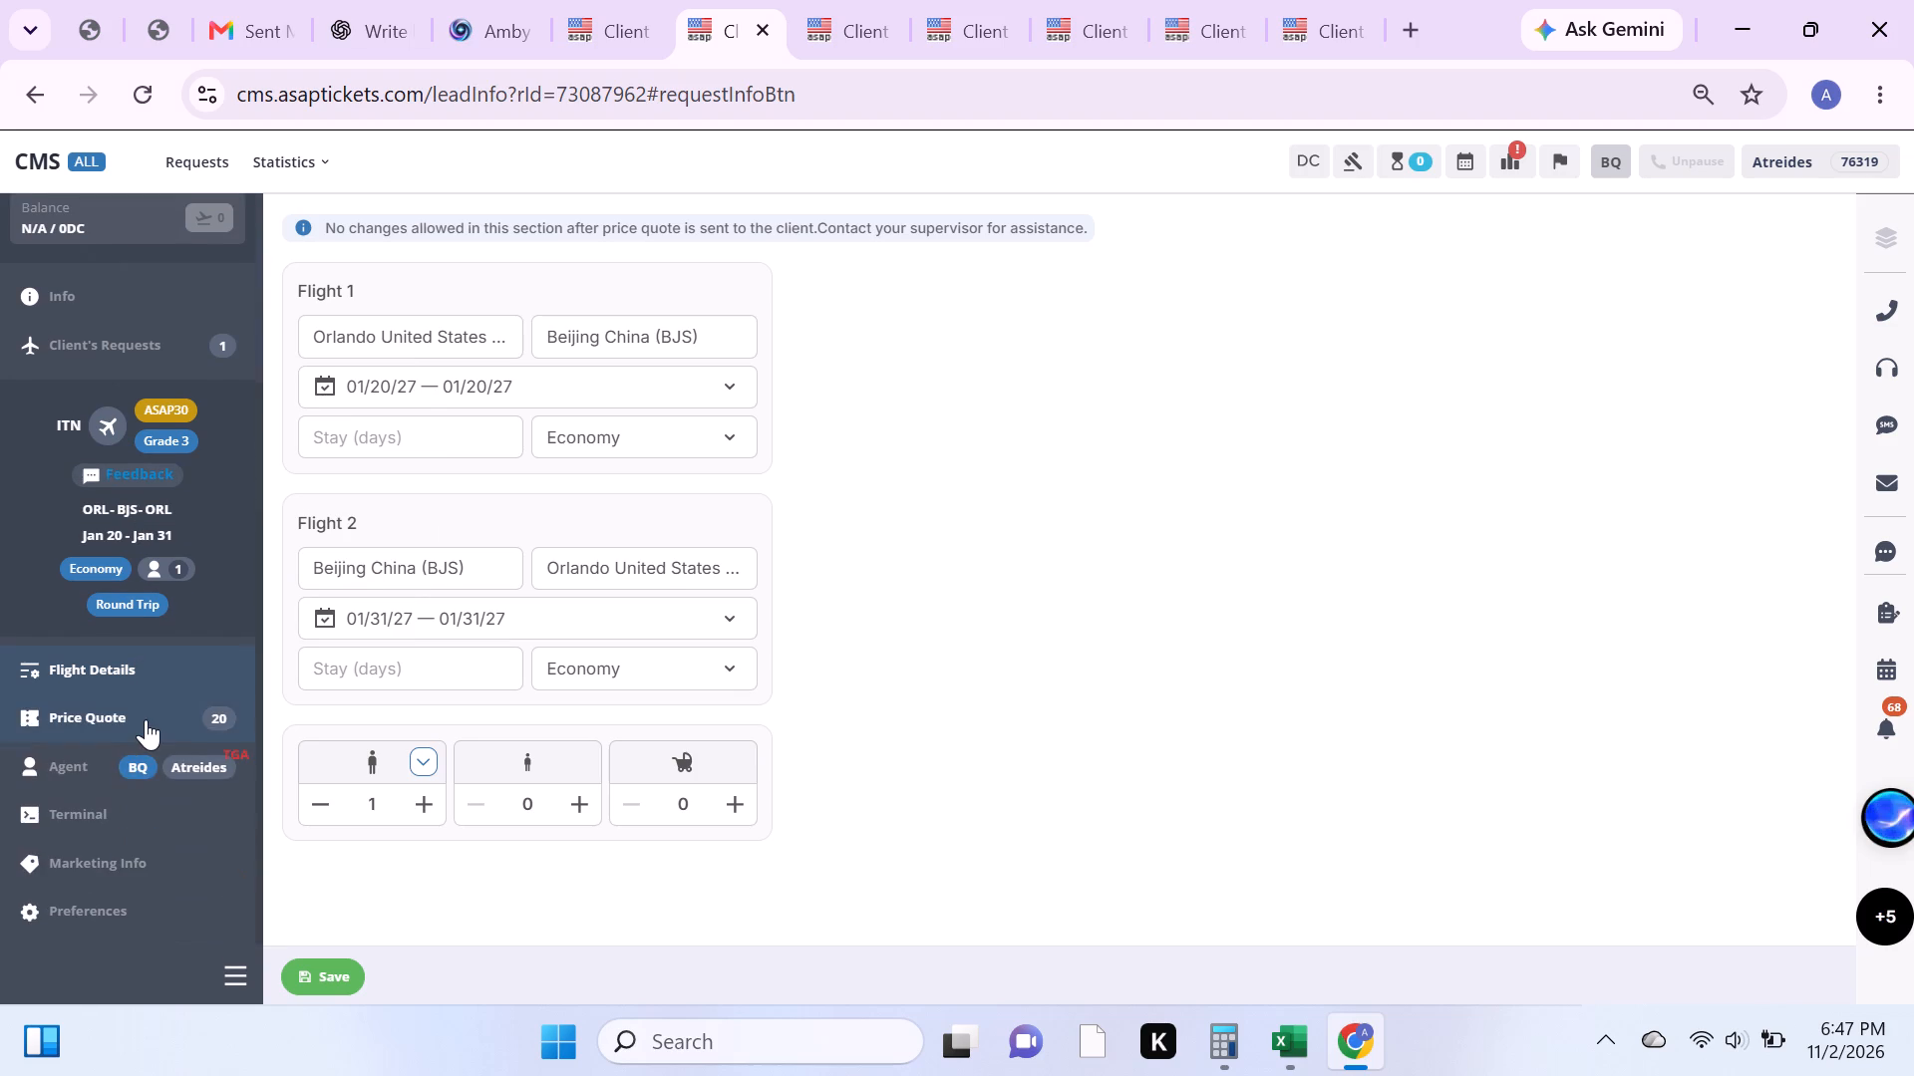
pyautogui.click(146, 719)
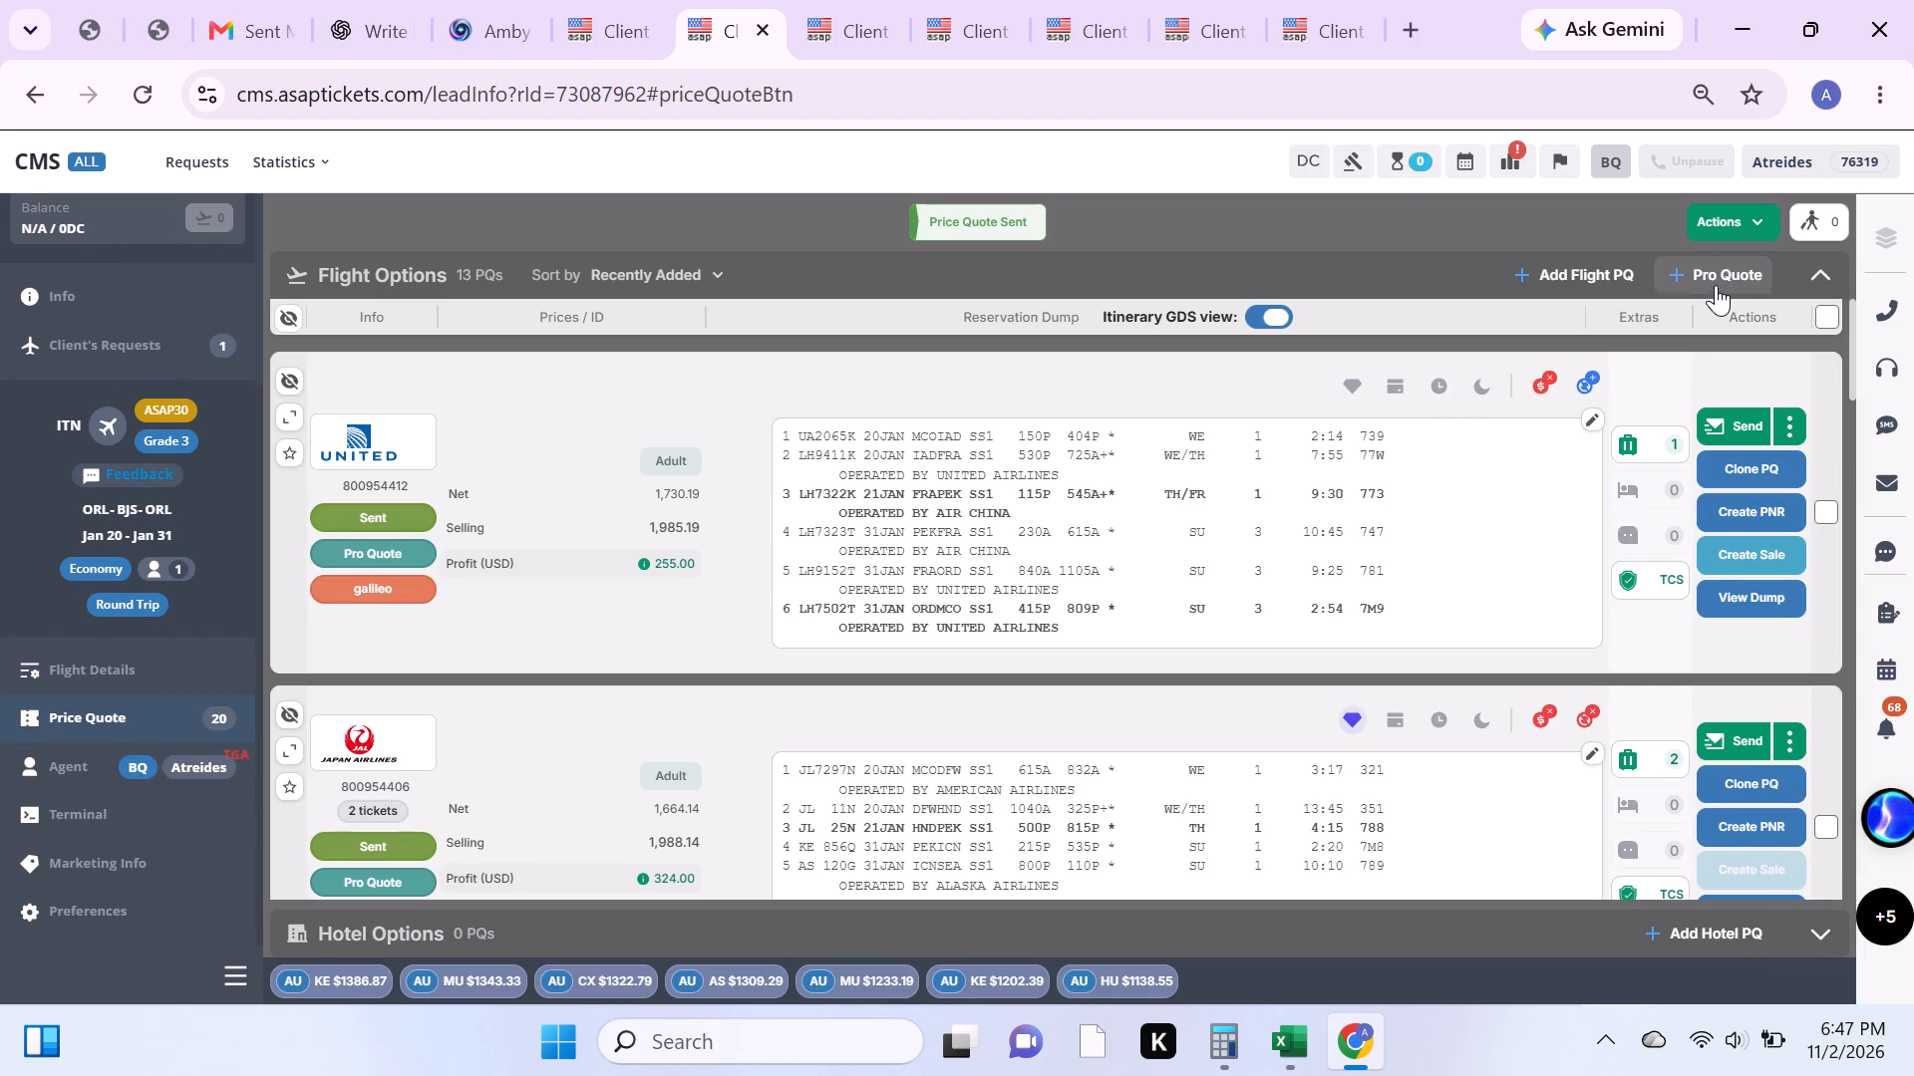
pyautogui.click(1716, 285)
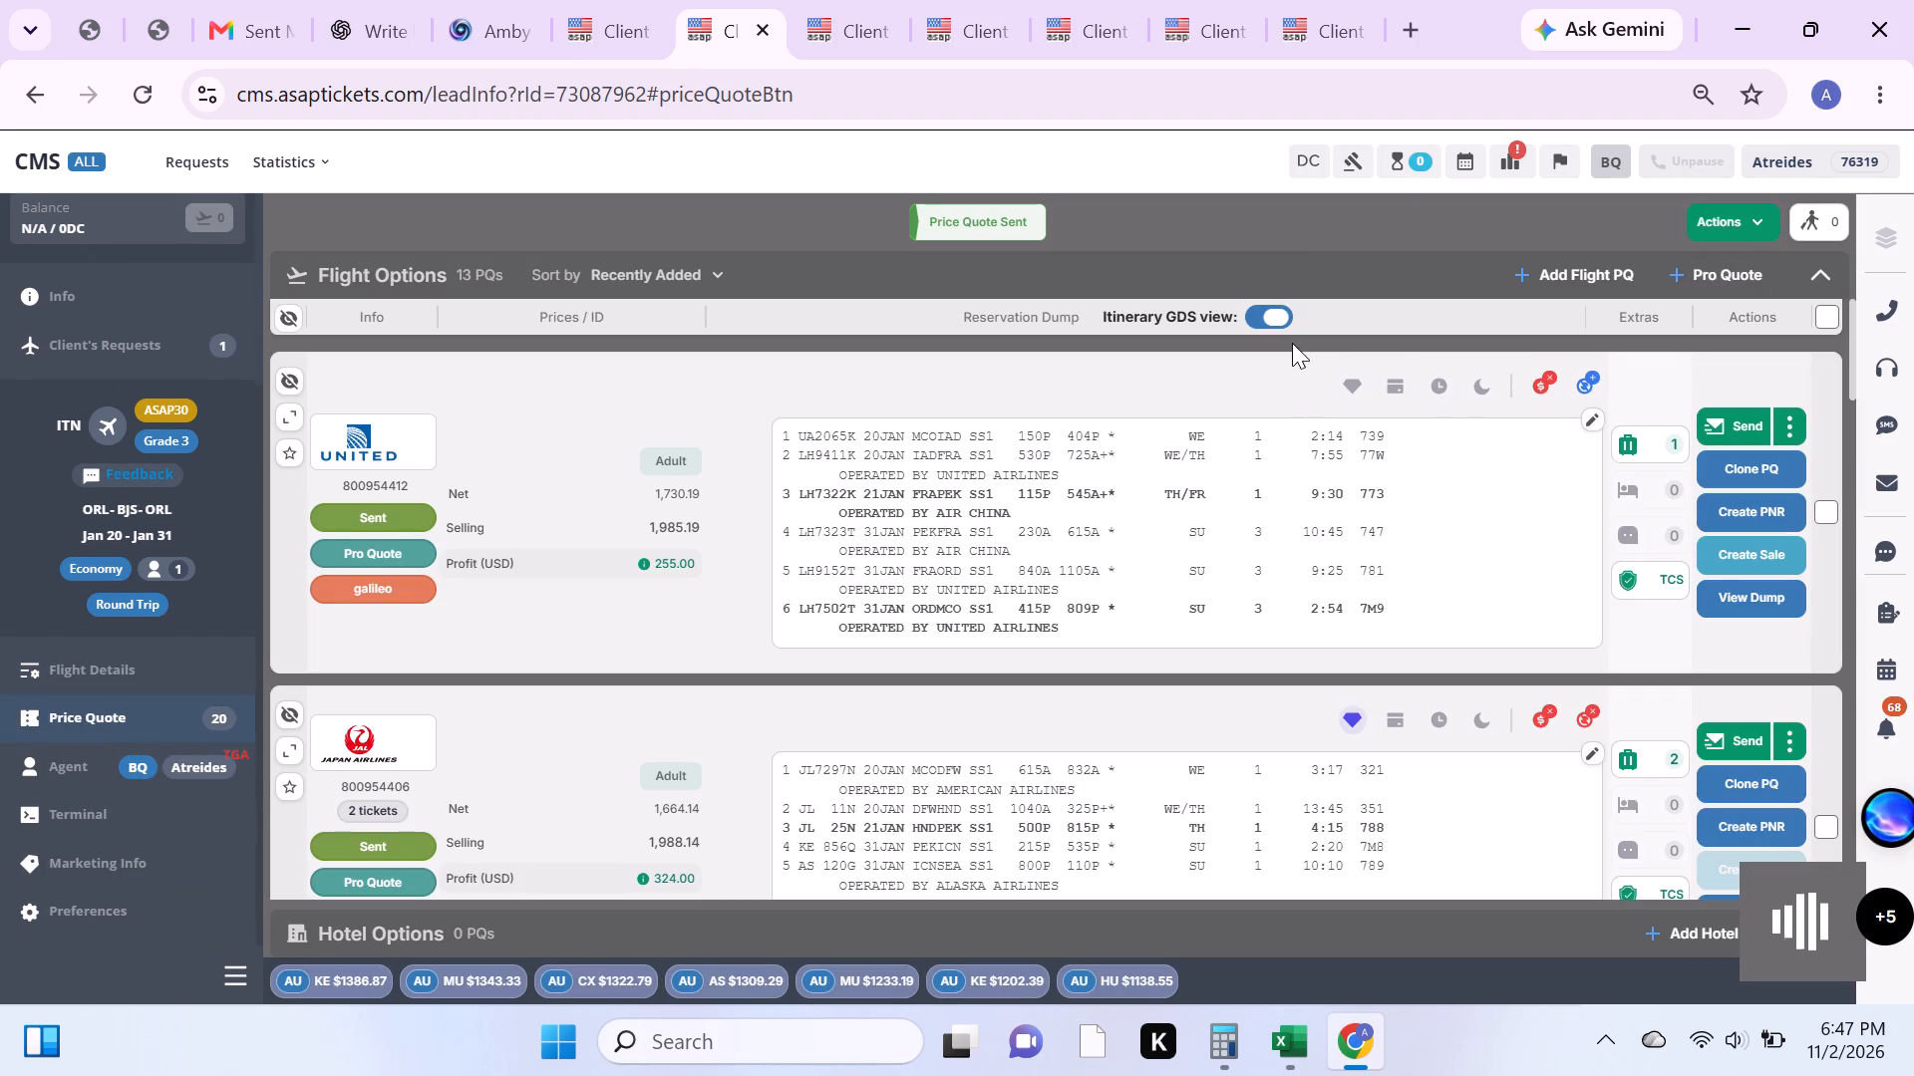
pyautogui.click(1272, 312)
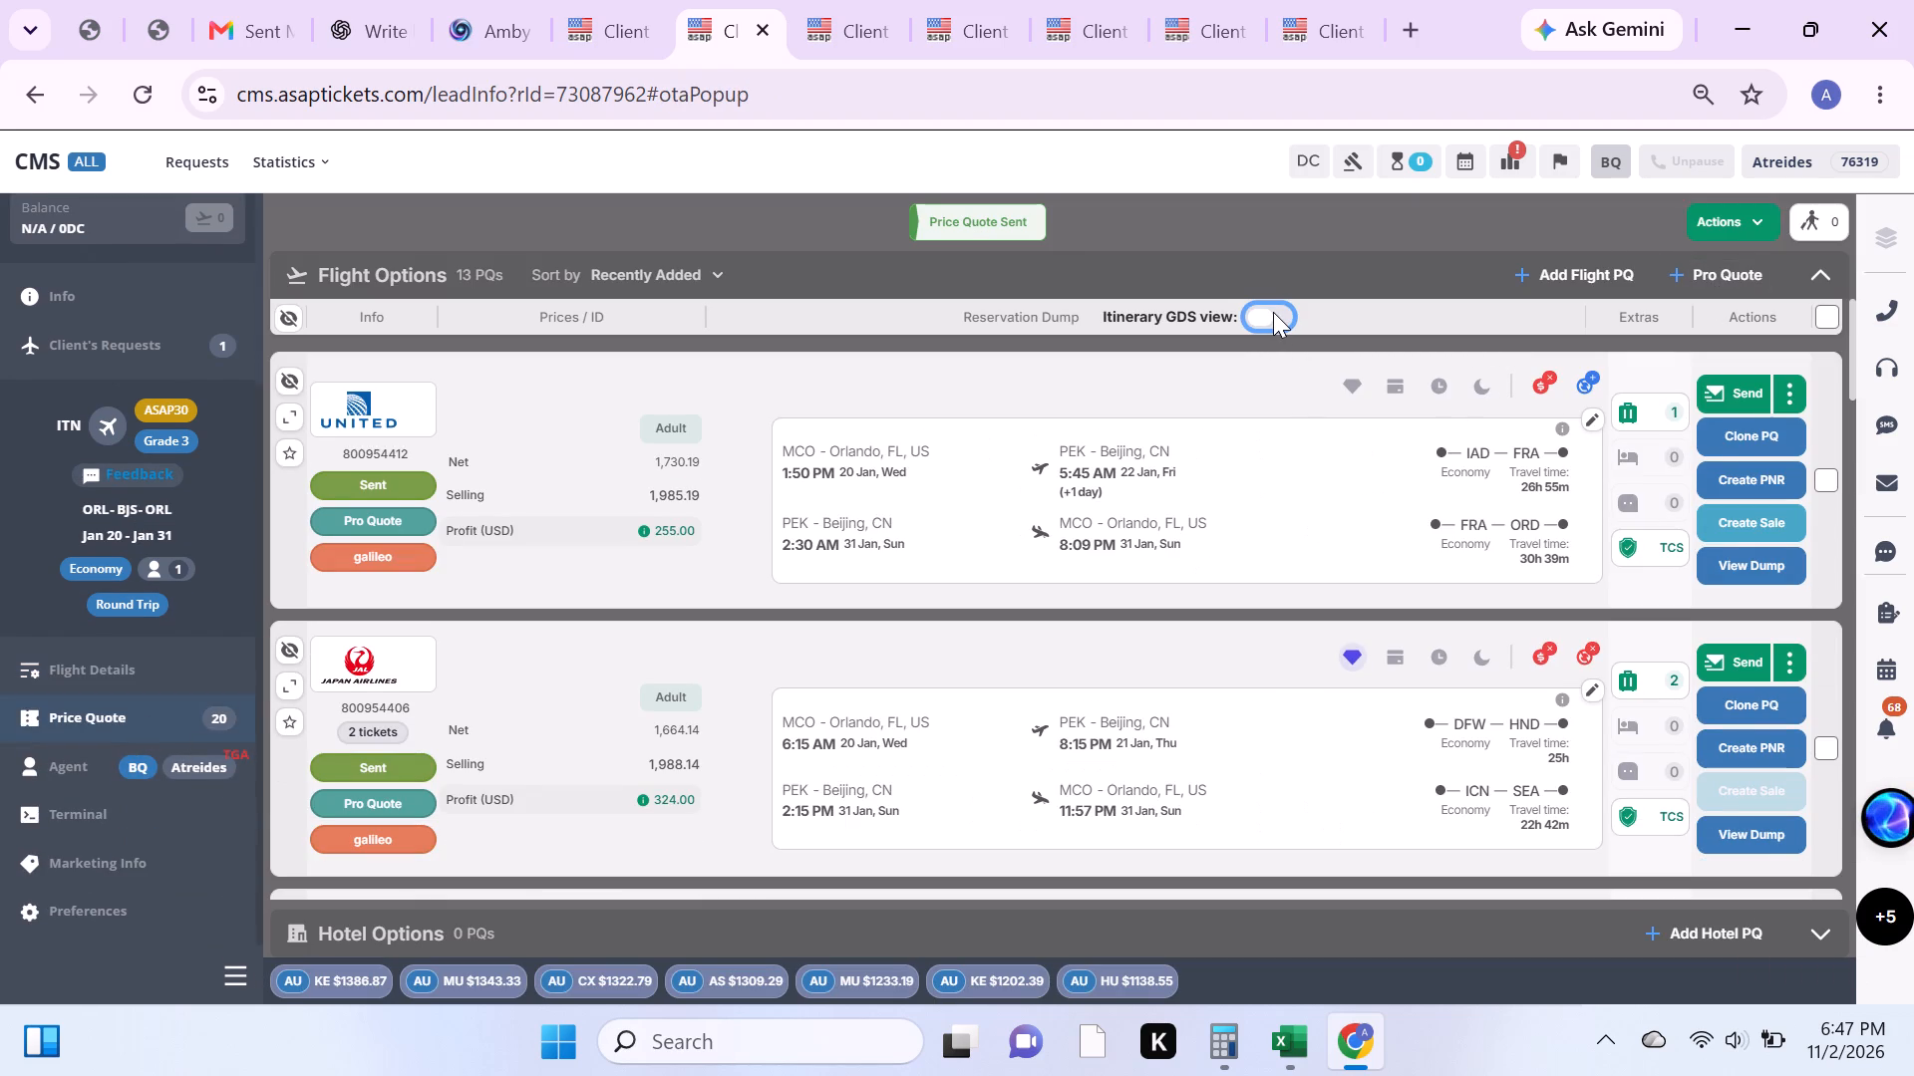
pyautogui.click(1716, 274)
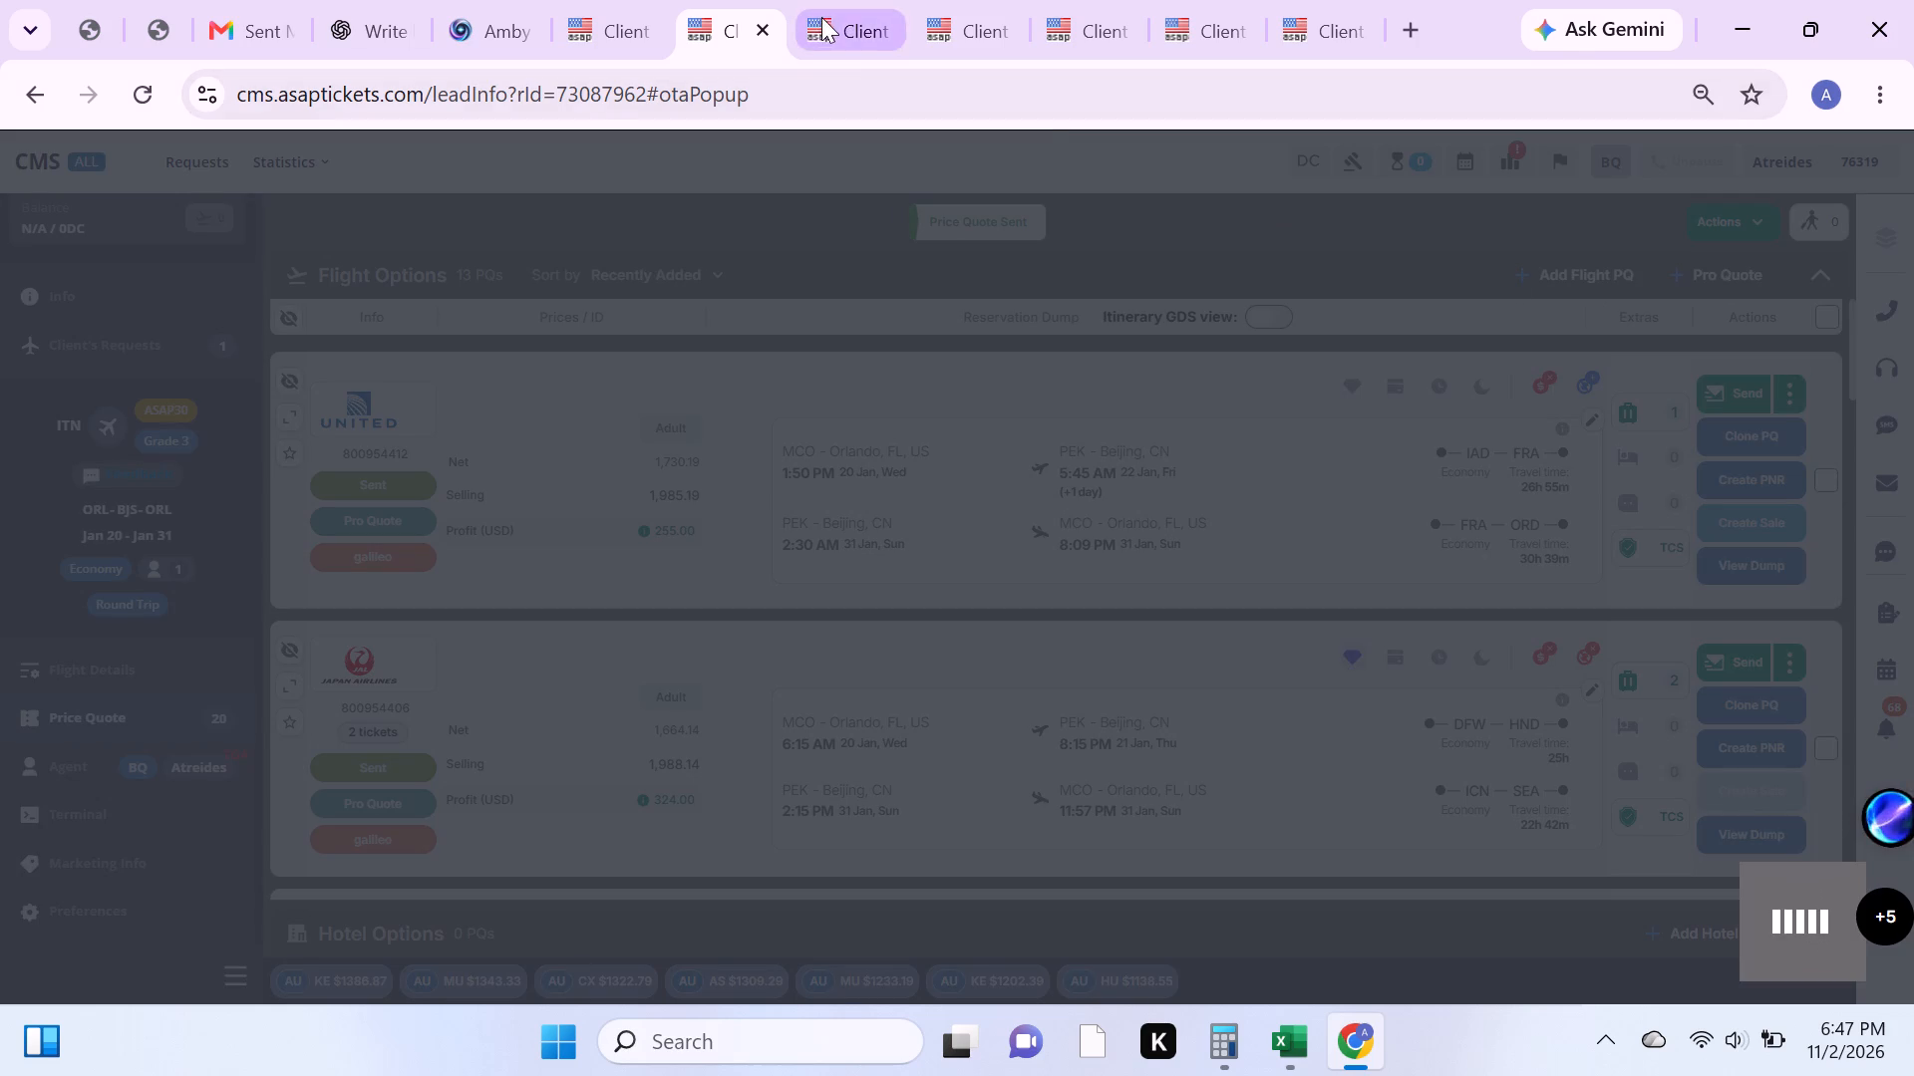
# On the MSP-IST-MSP request page, show the flight details and open the customer's call history for calling.
pyautogui.click(824, 17)
pyautogui.scroll(-2, 111, 882)
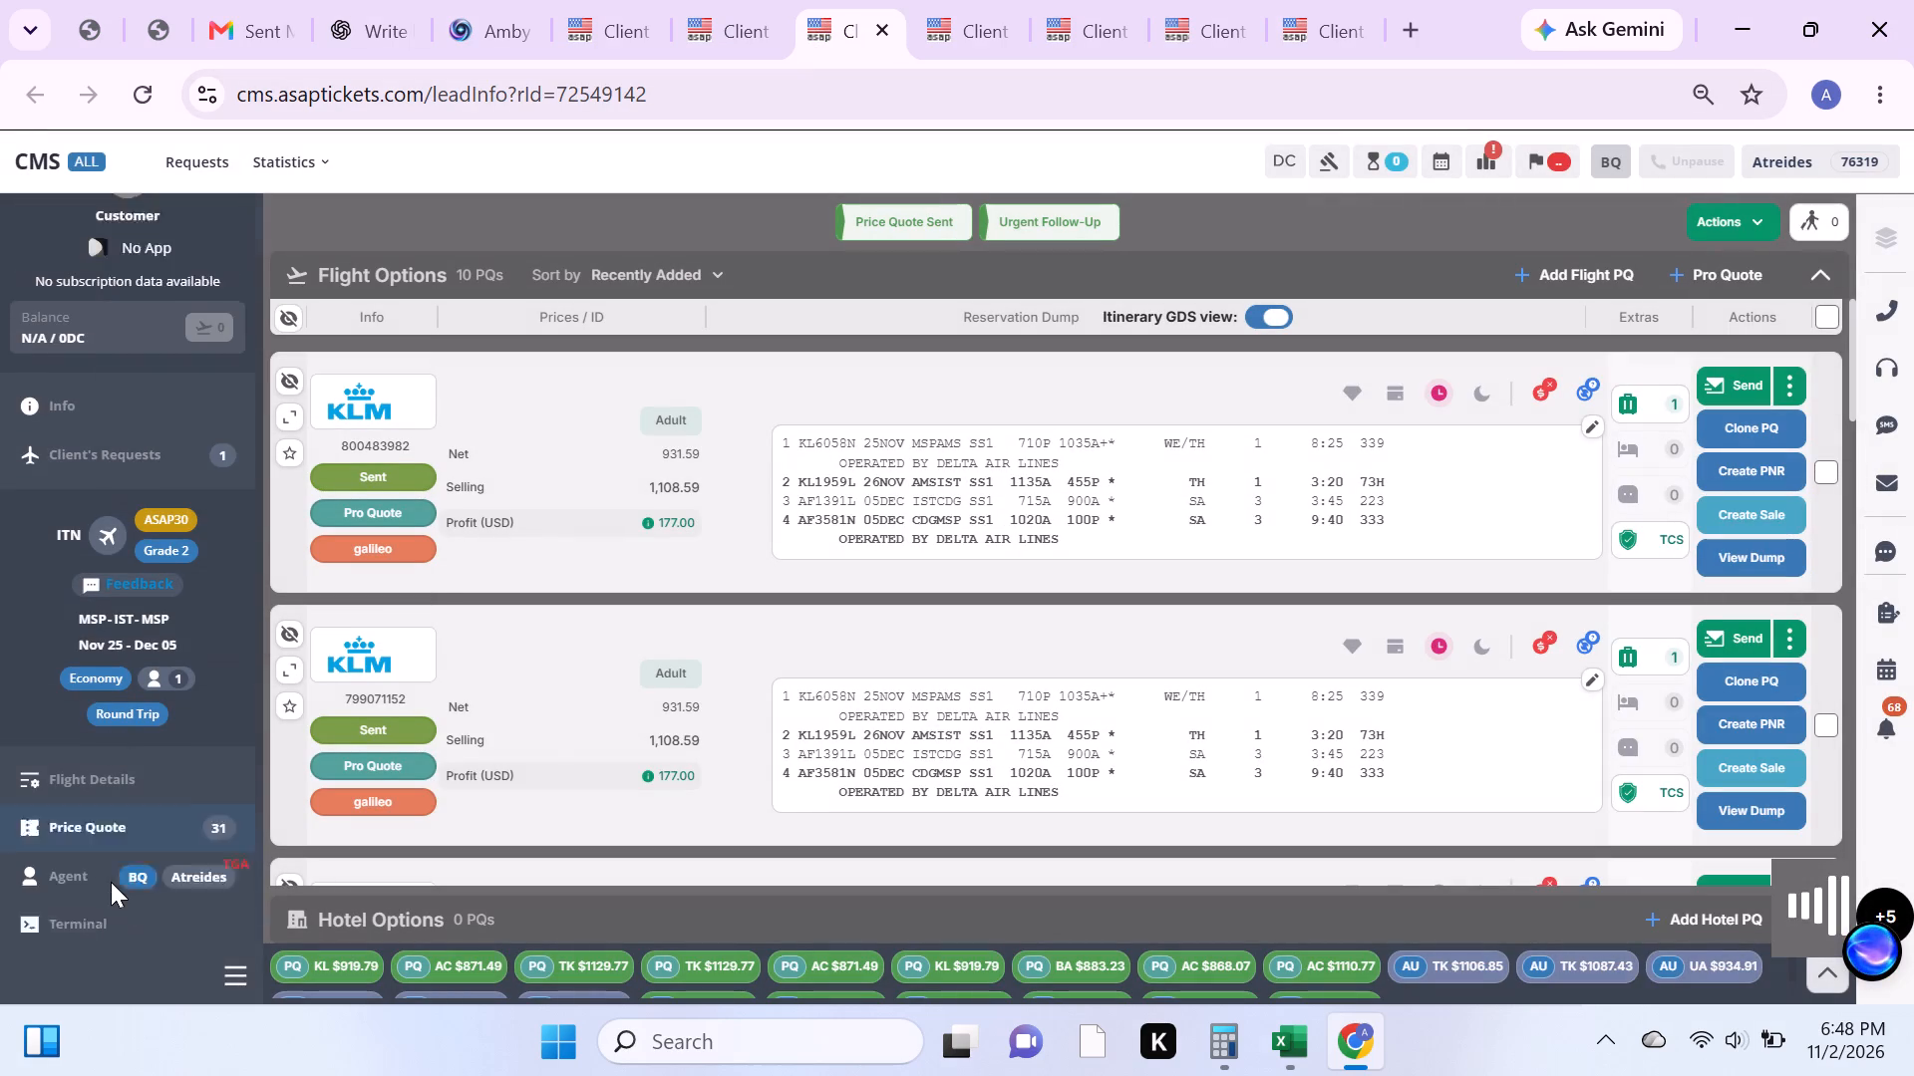
pyautogui.click(145, 668)
pyautogui.scroll(5, 148, 669)
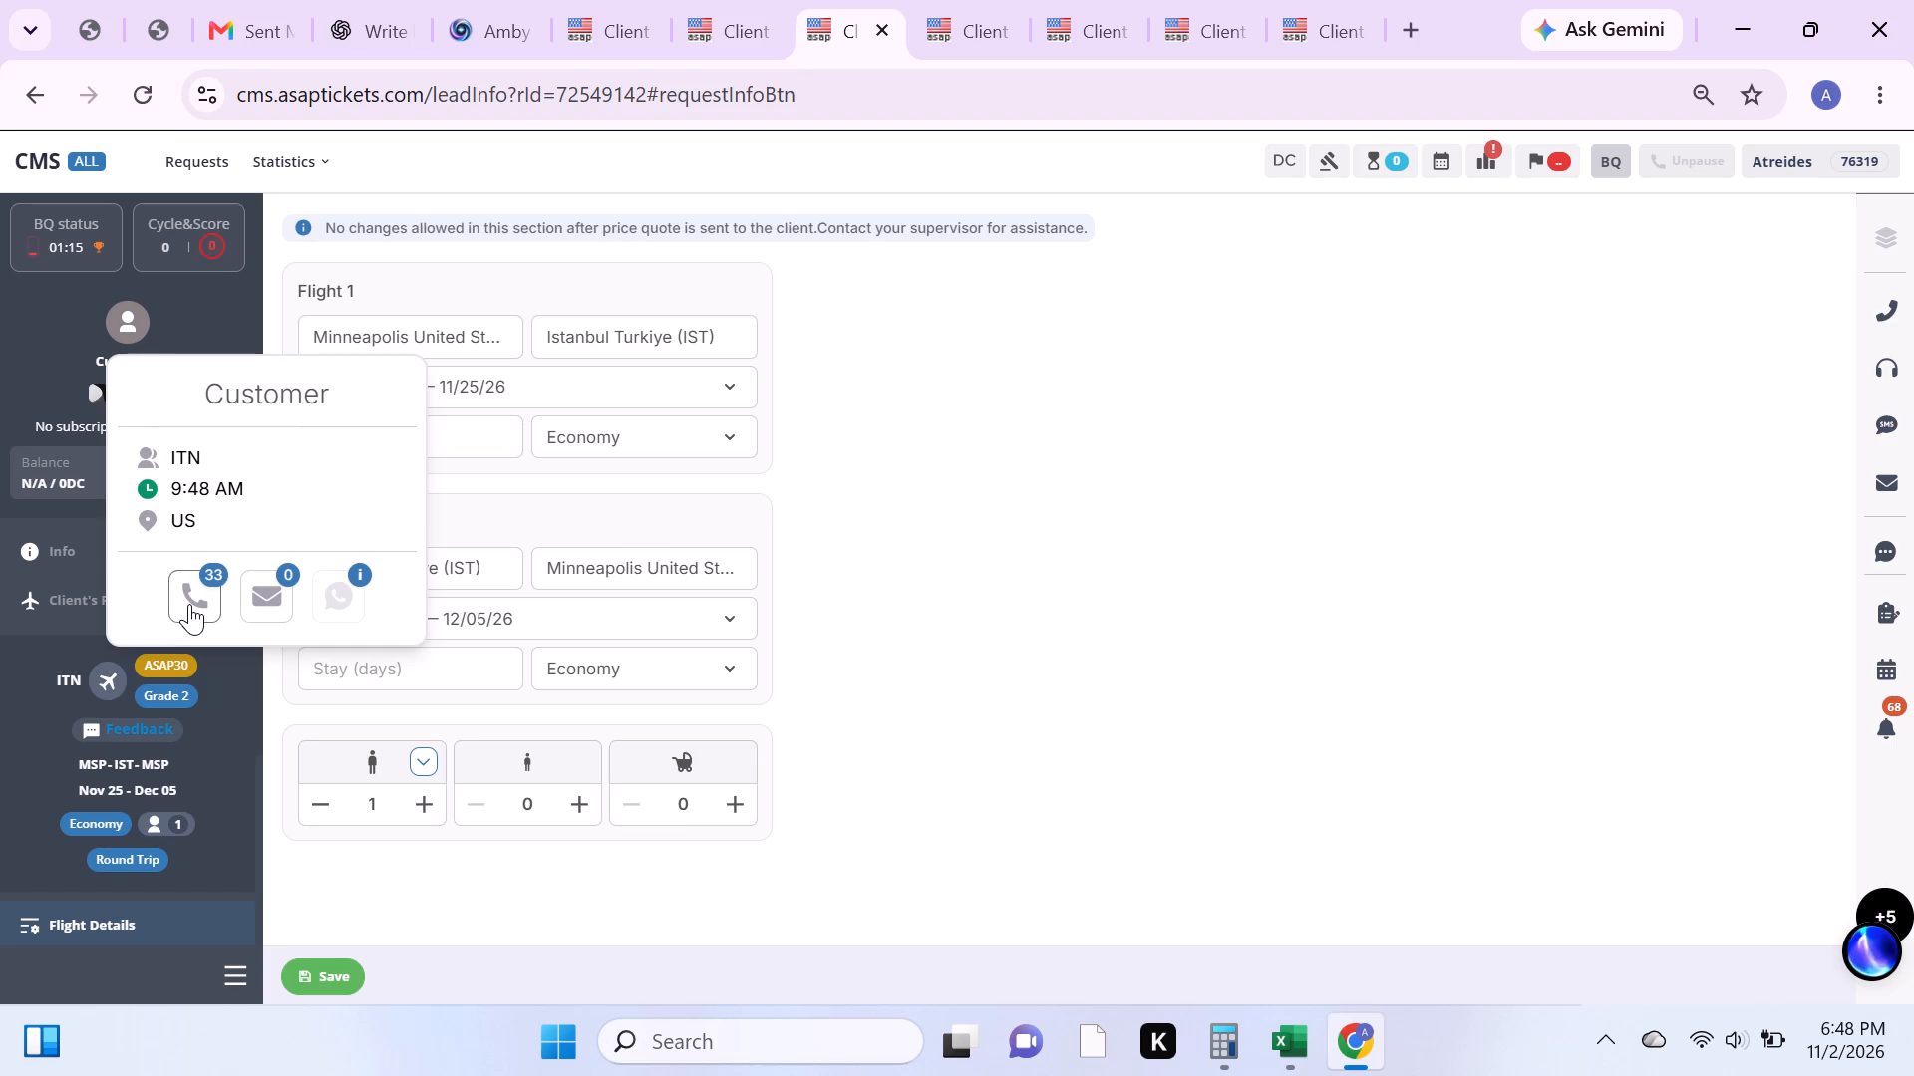
pyautogui.click(189, 604)
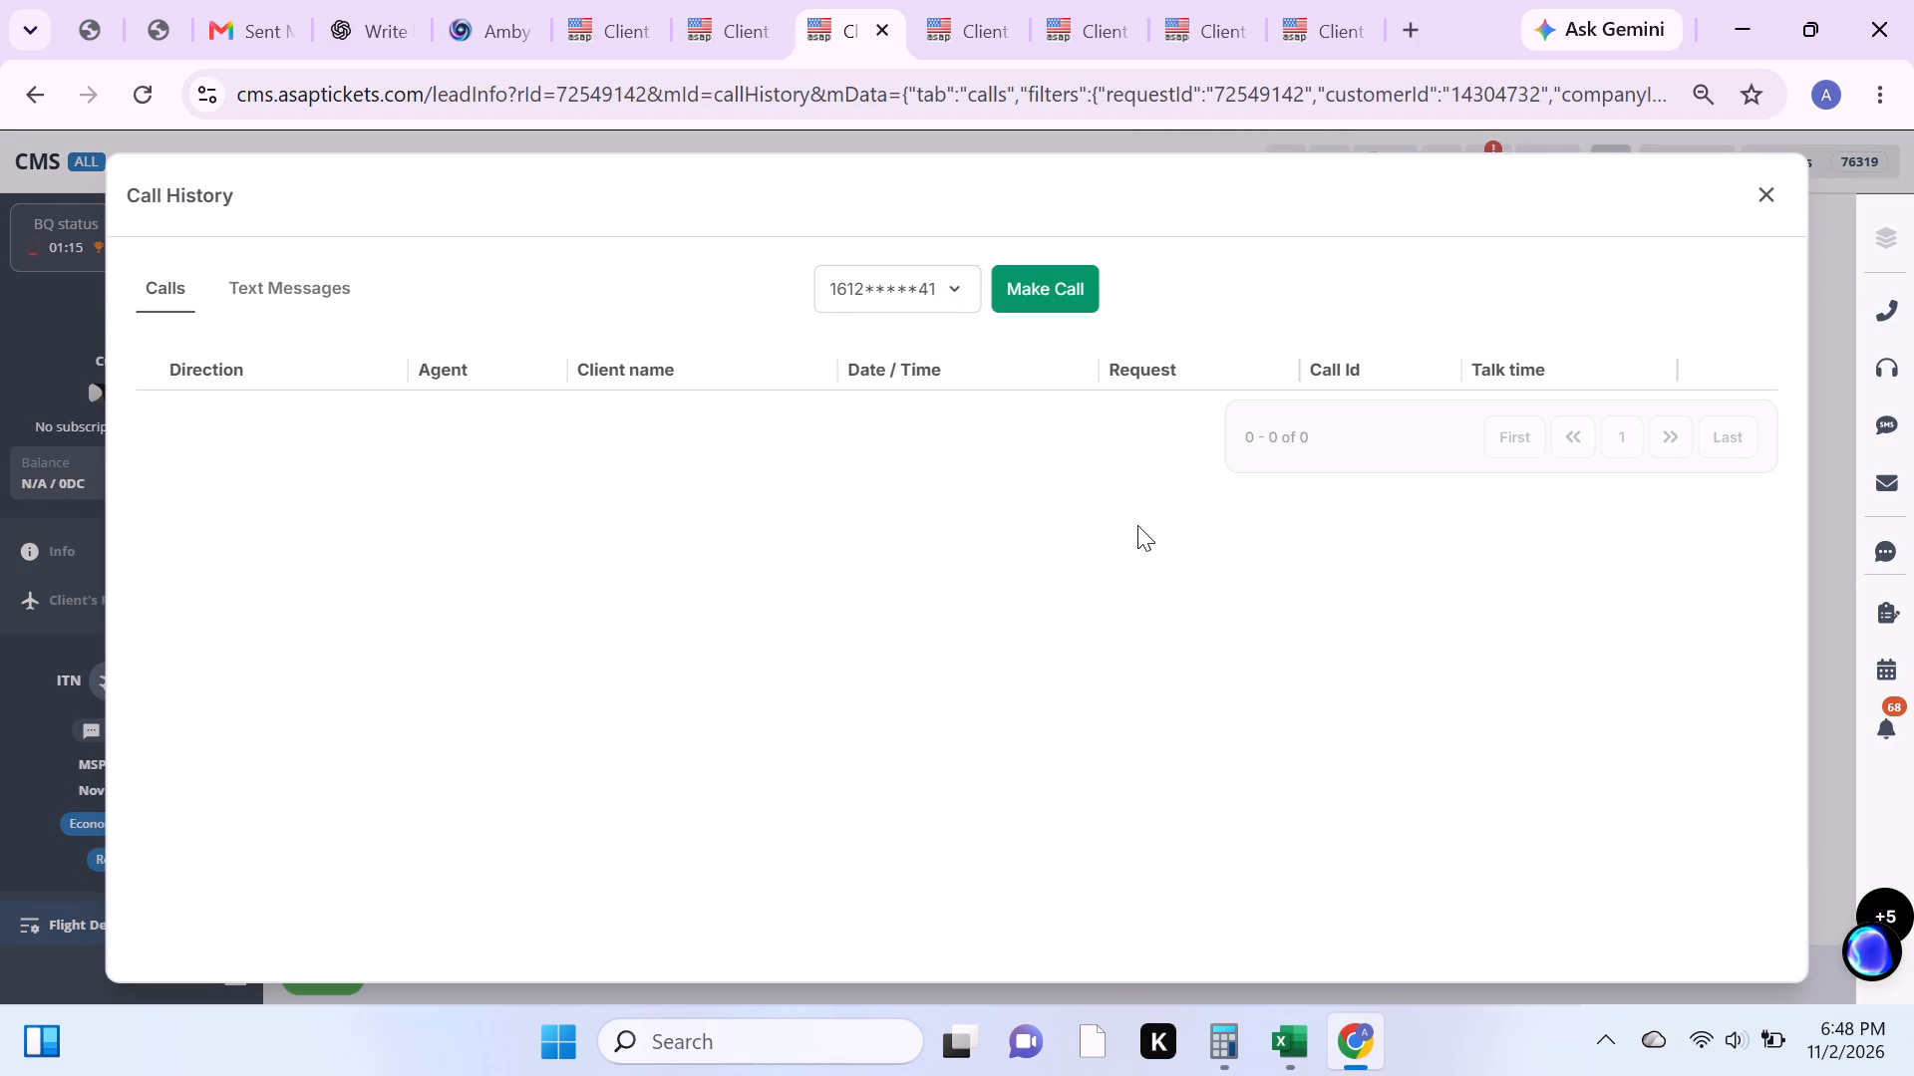
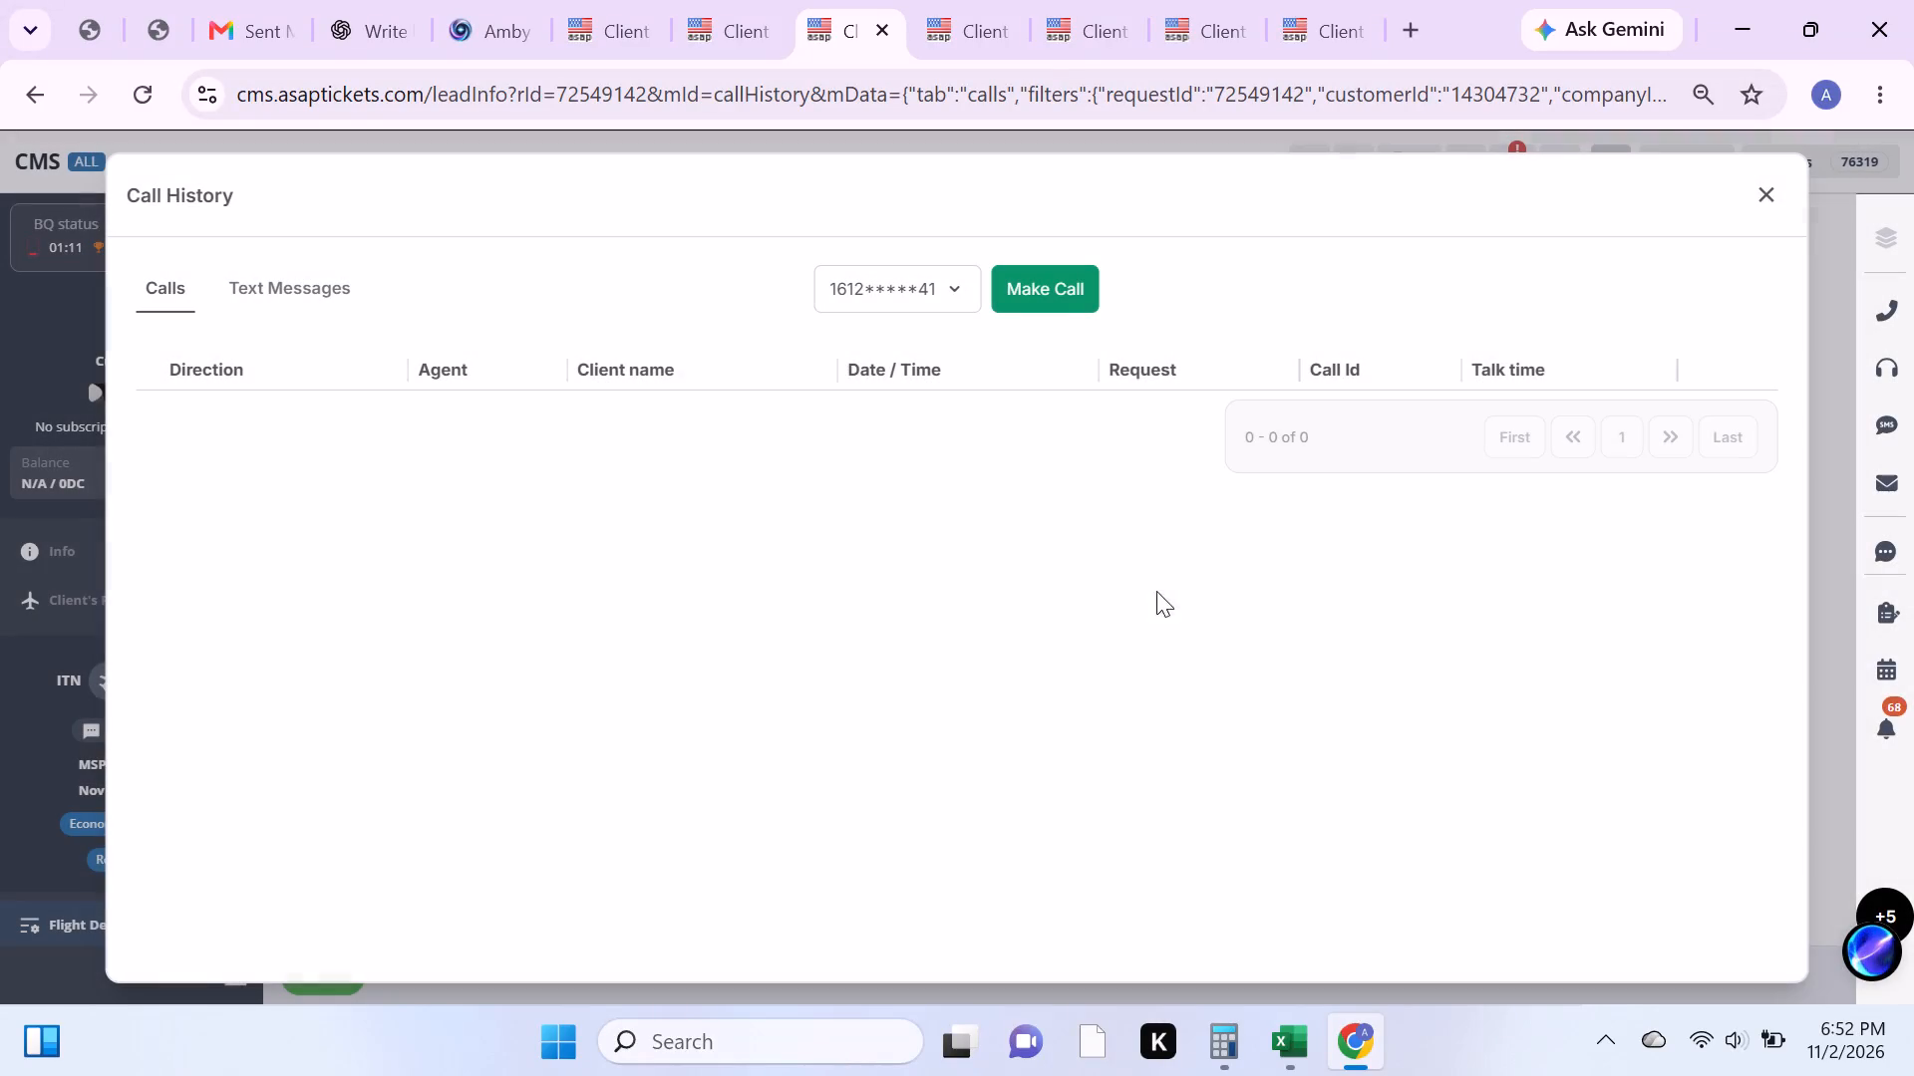
# Place a call to the MSP-IST-MSP customer's listed phone number from the call history.
pyautogui.click(1037, 288)
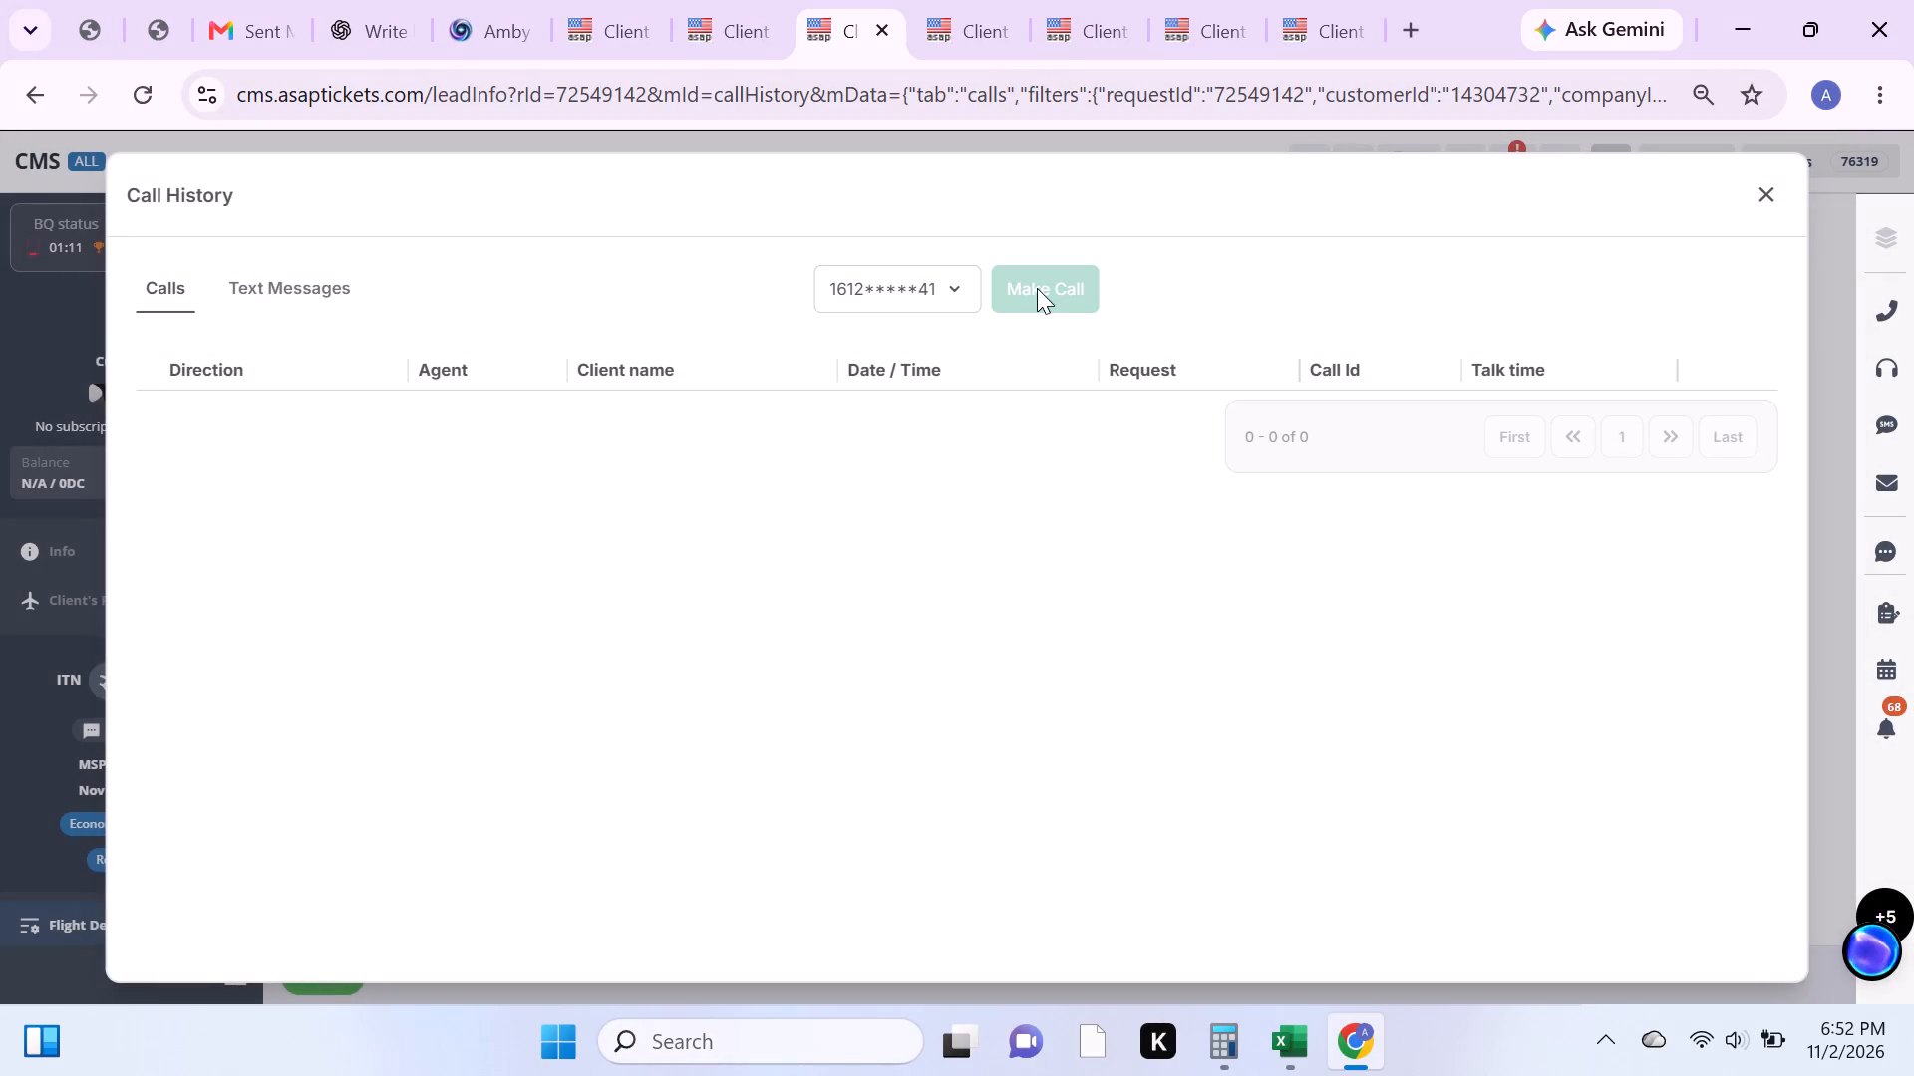
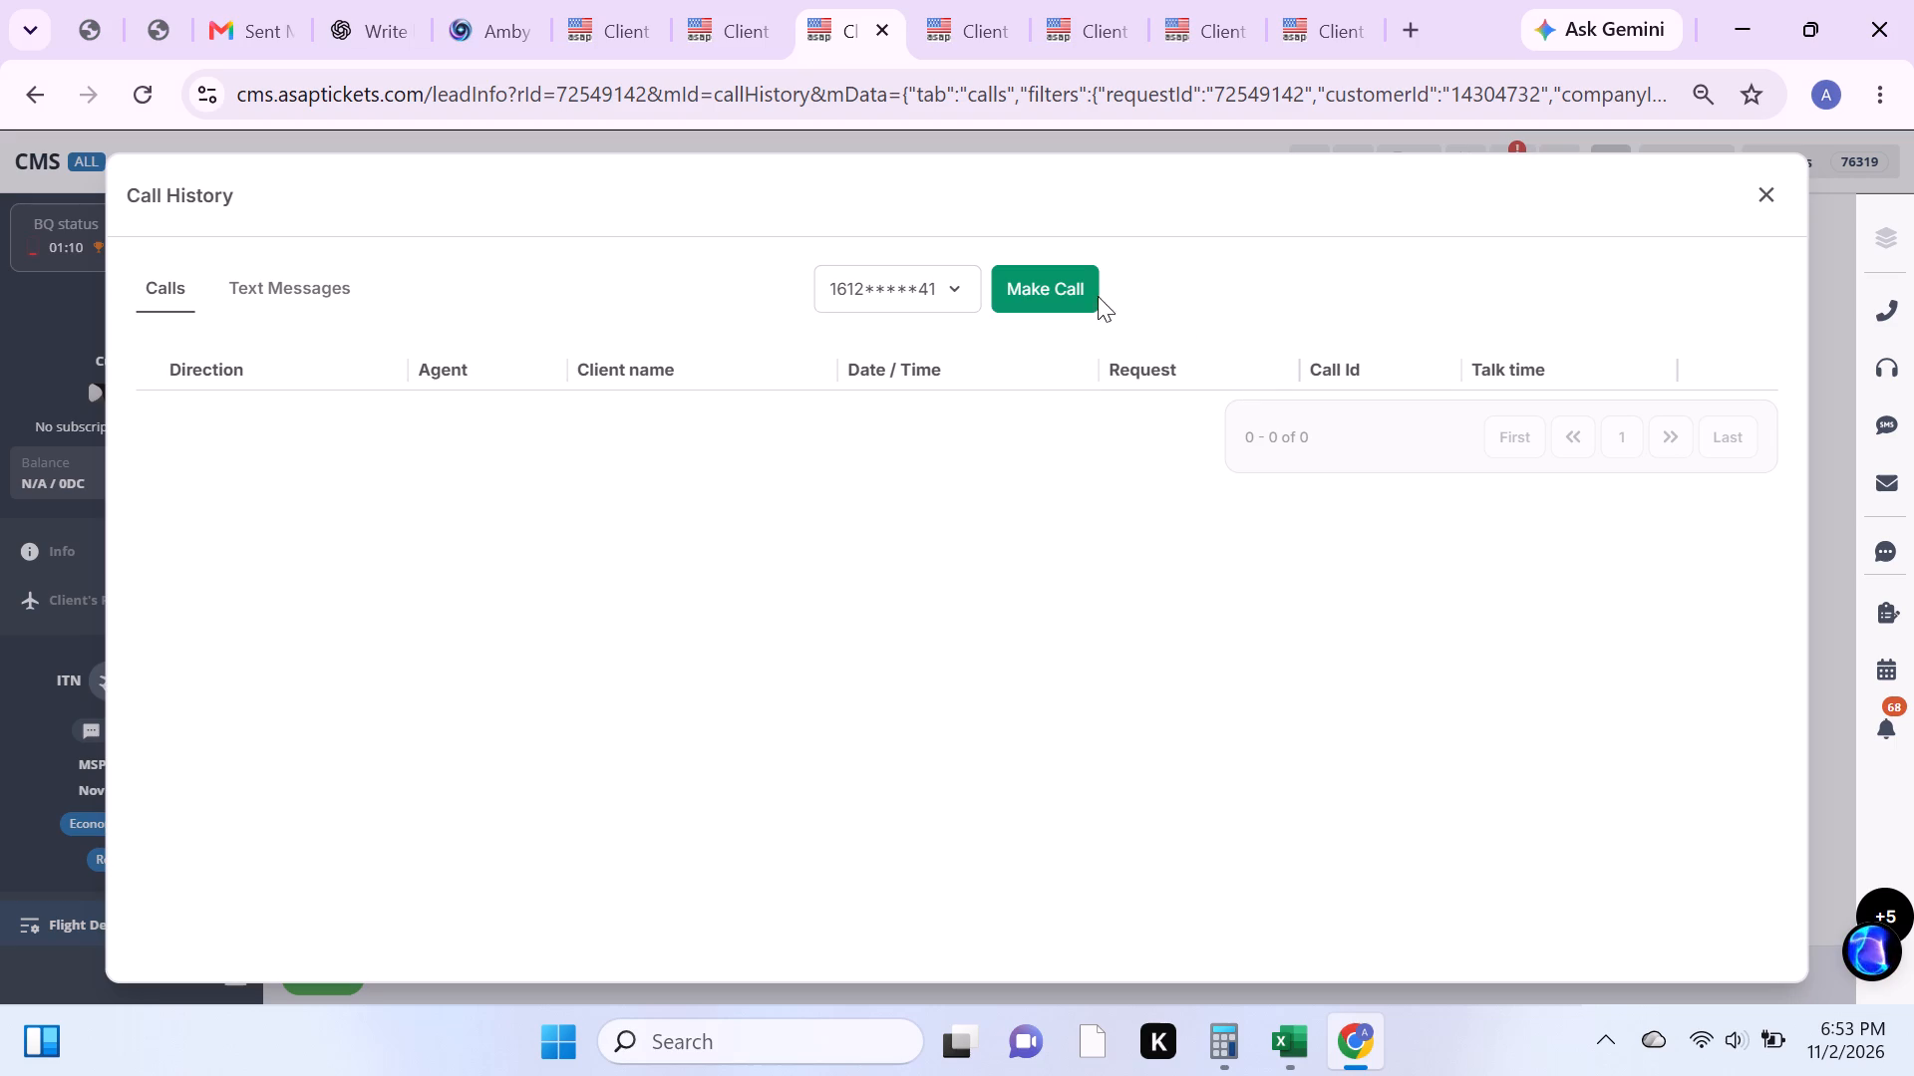
# Call the MSP-IST-MSP customer's listed phone number and close the call history.
pyautogui.click(1066, 290)
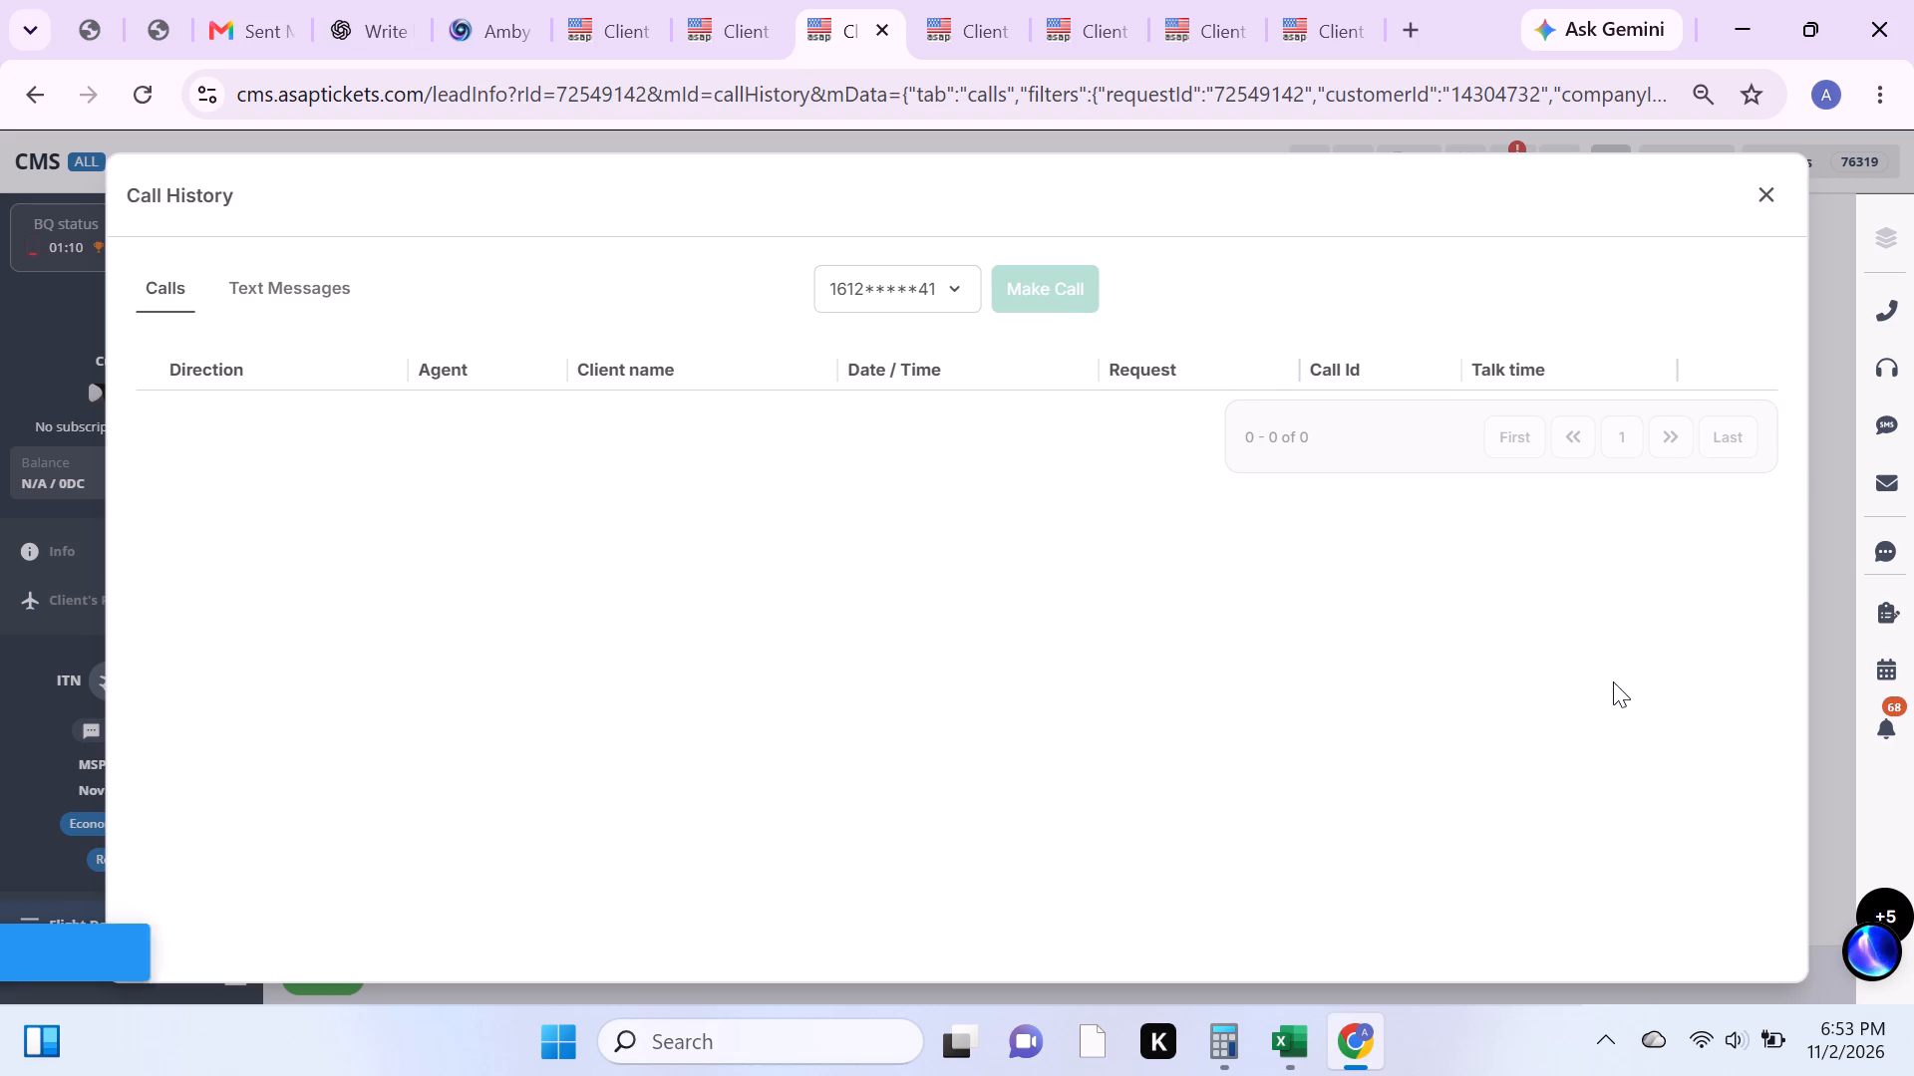
pyautogui.click(1604, 504)
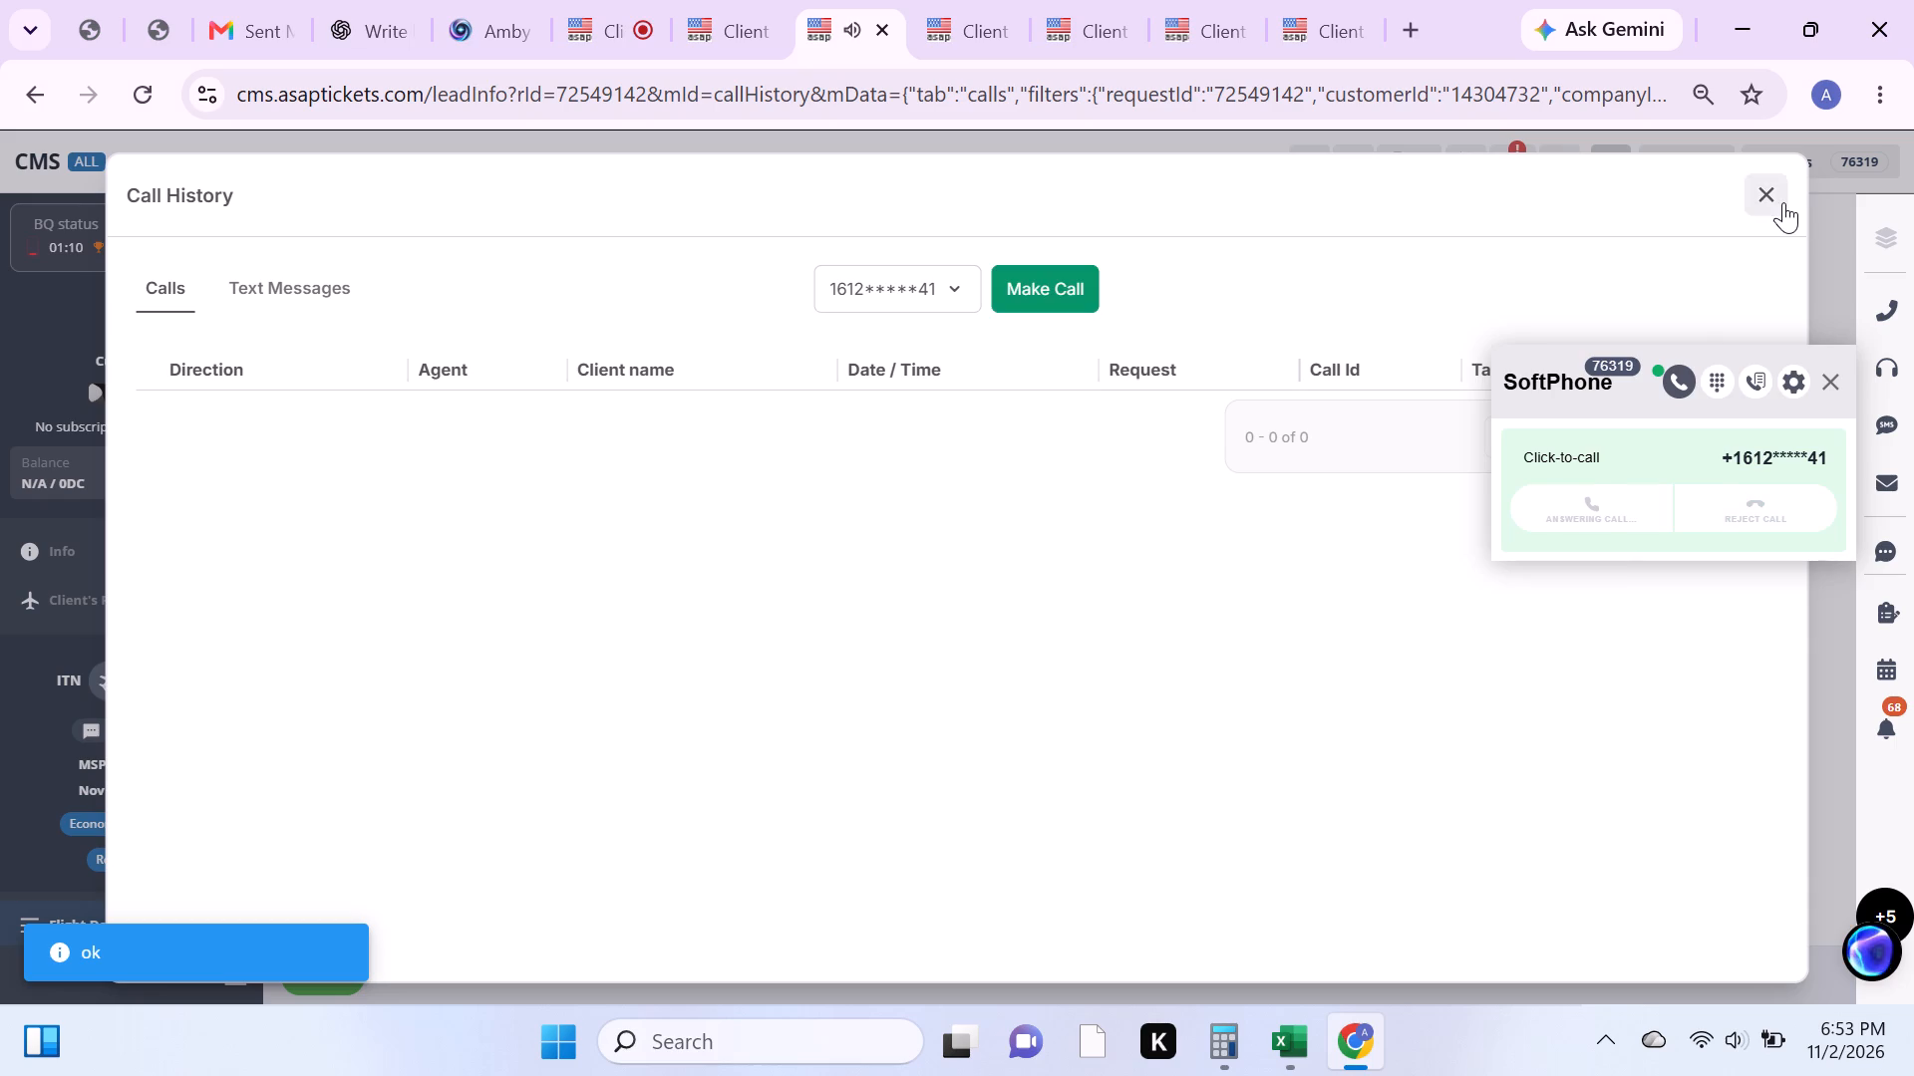
pyautogui.click(1782, 202)
# Raise the computer's speaker volume for the ongoing customer call.
pyautogui.click(1712, 1041)
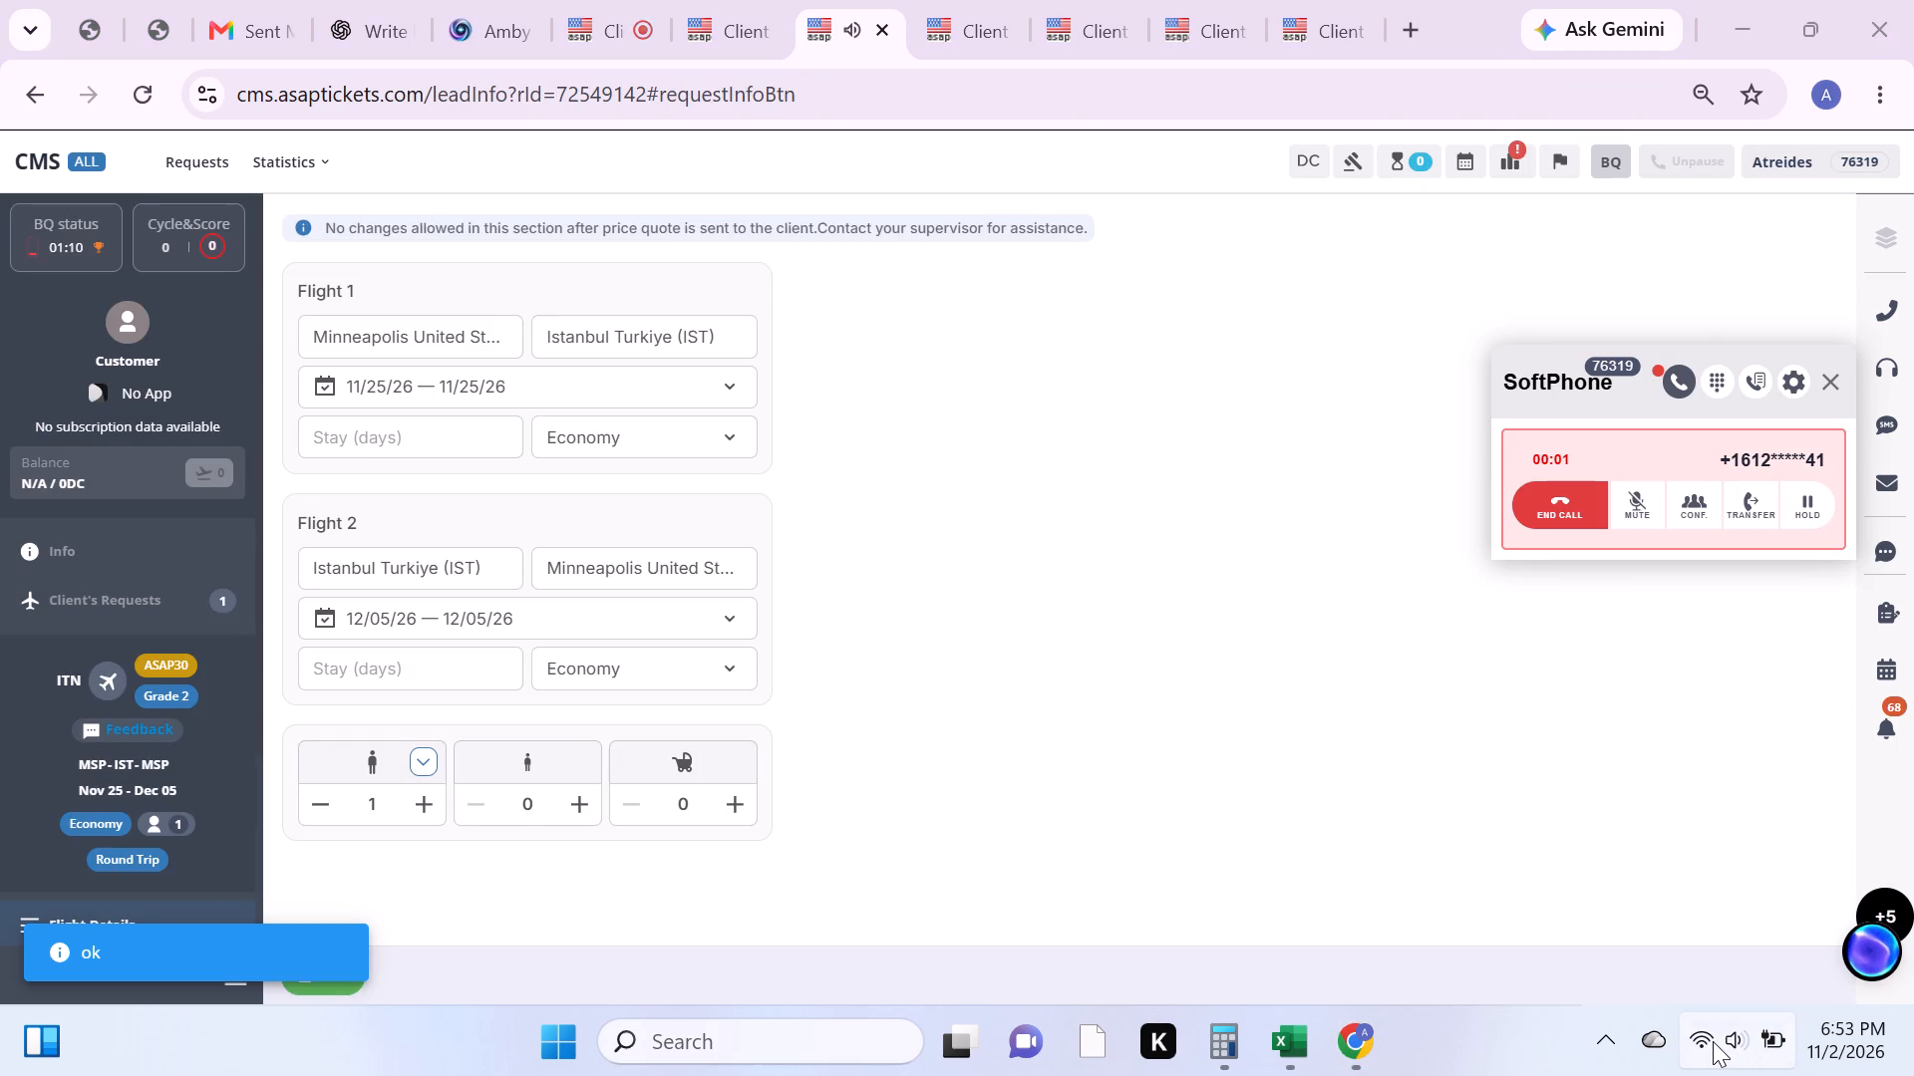
pyautogui.click(1540, 871)
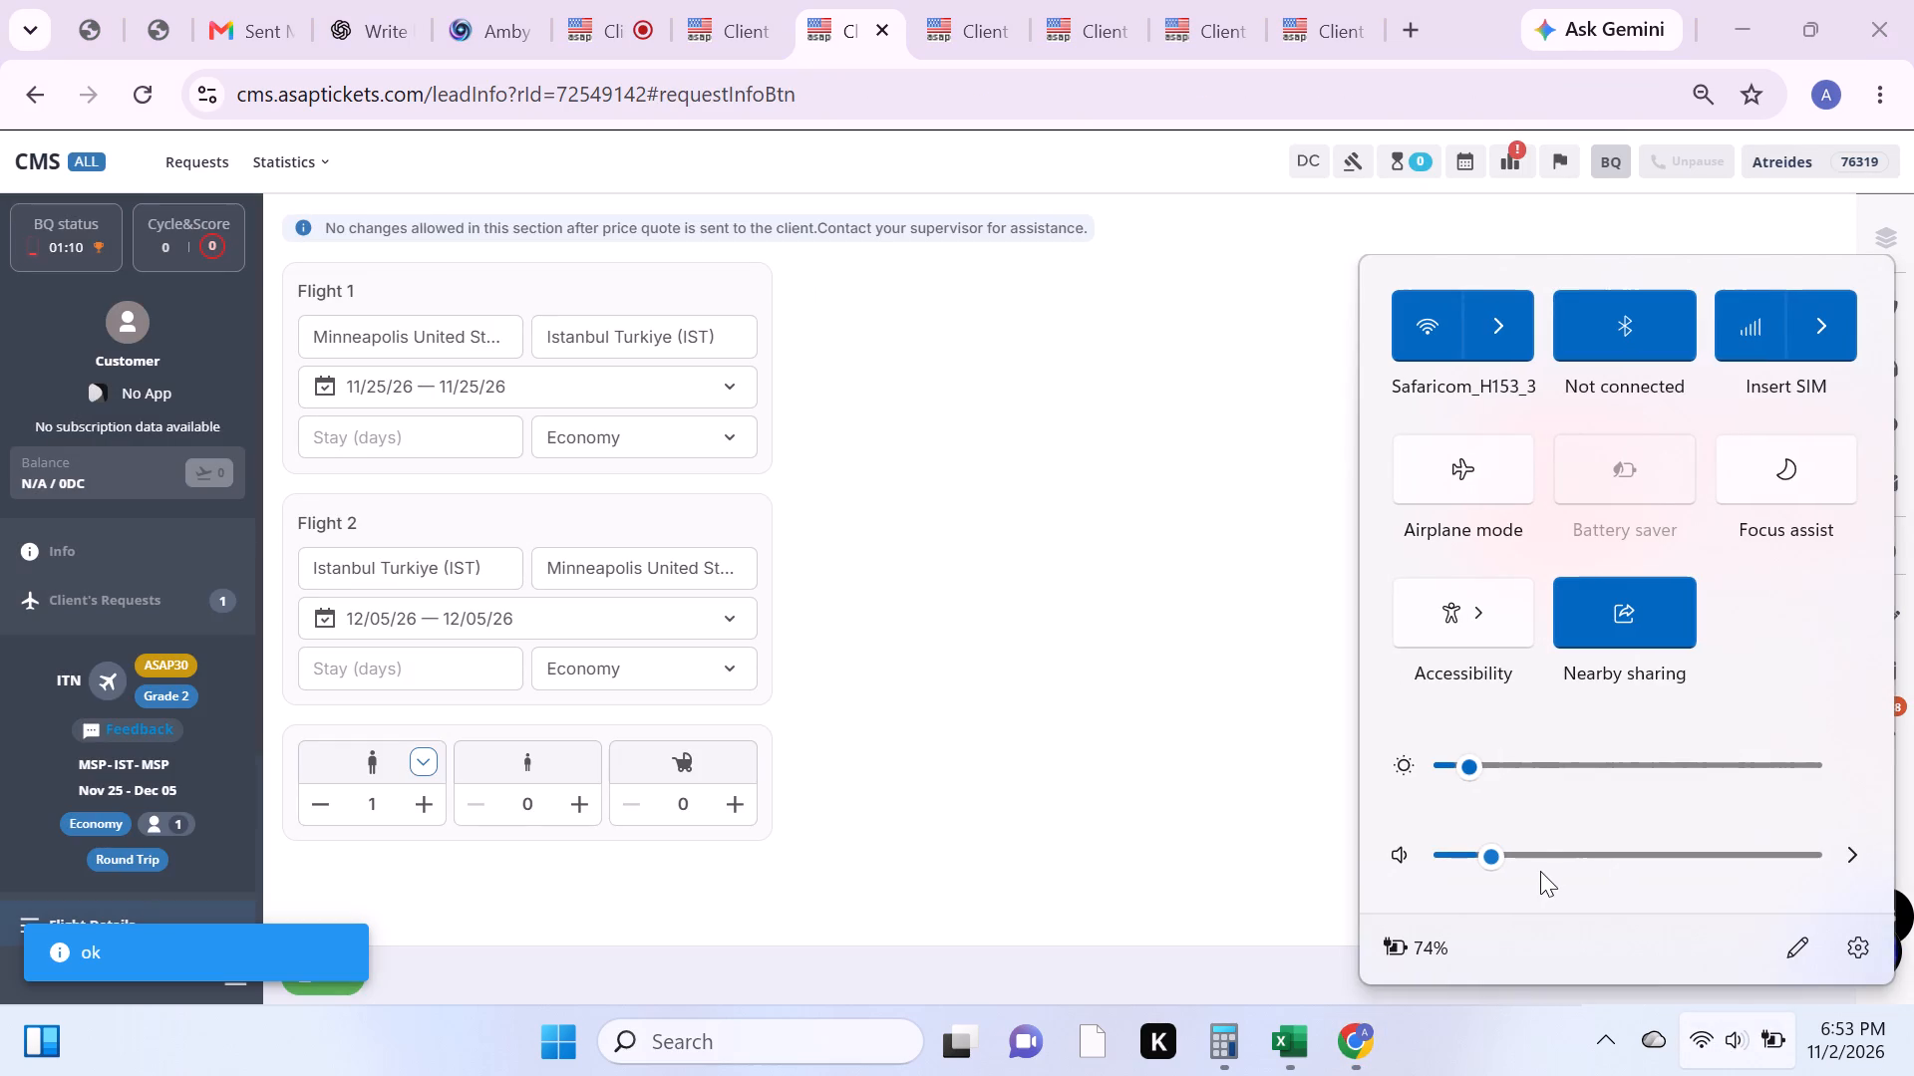
pyautogui.click(1571, 863)
pyautogui.click(1266, 796)
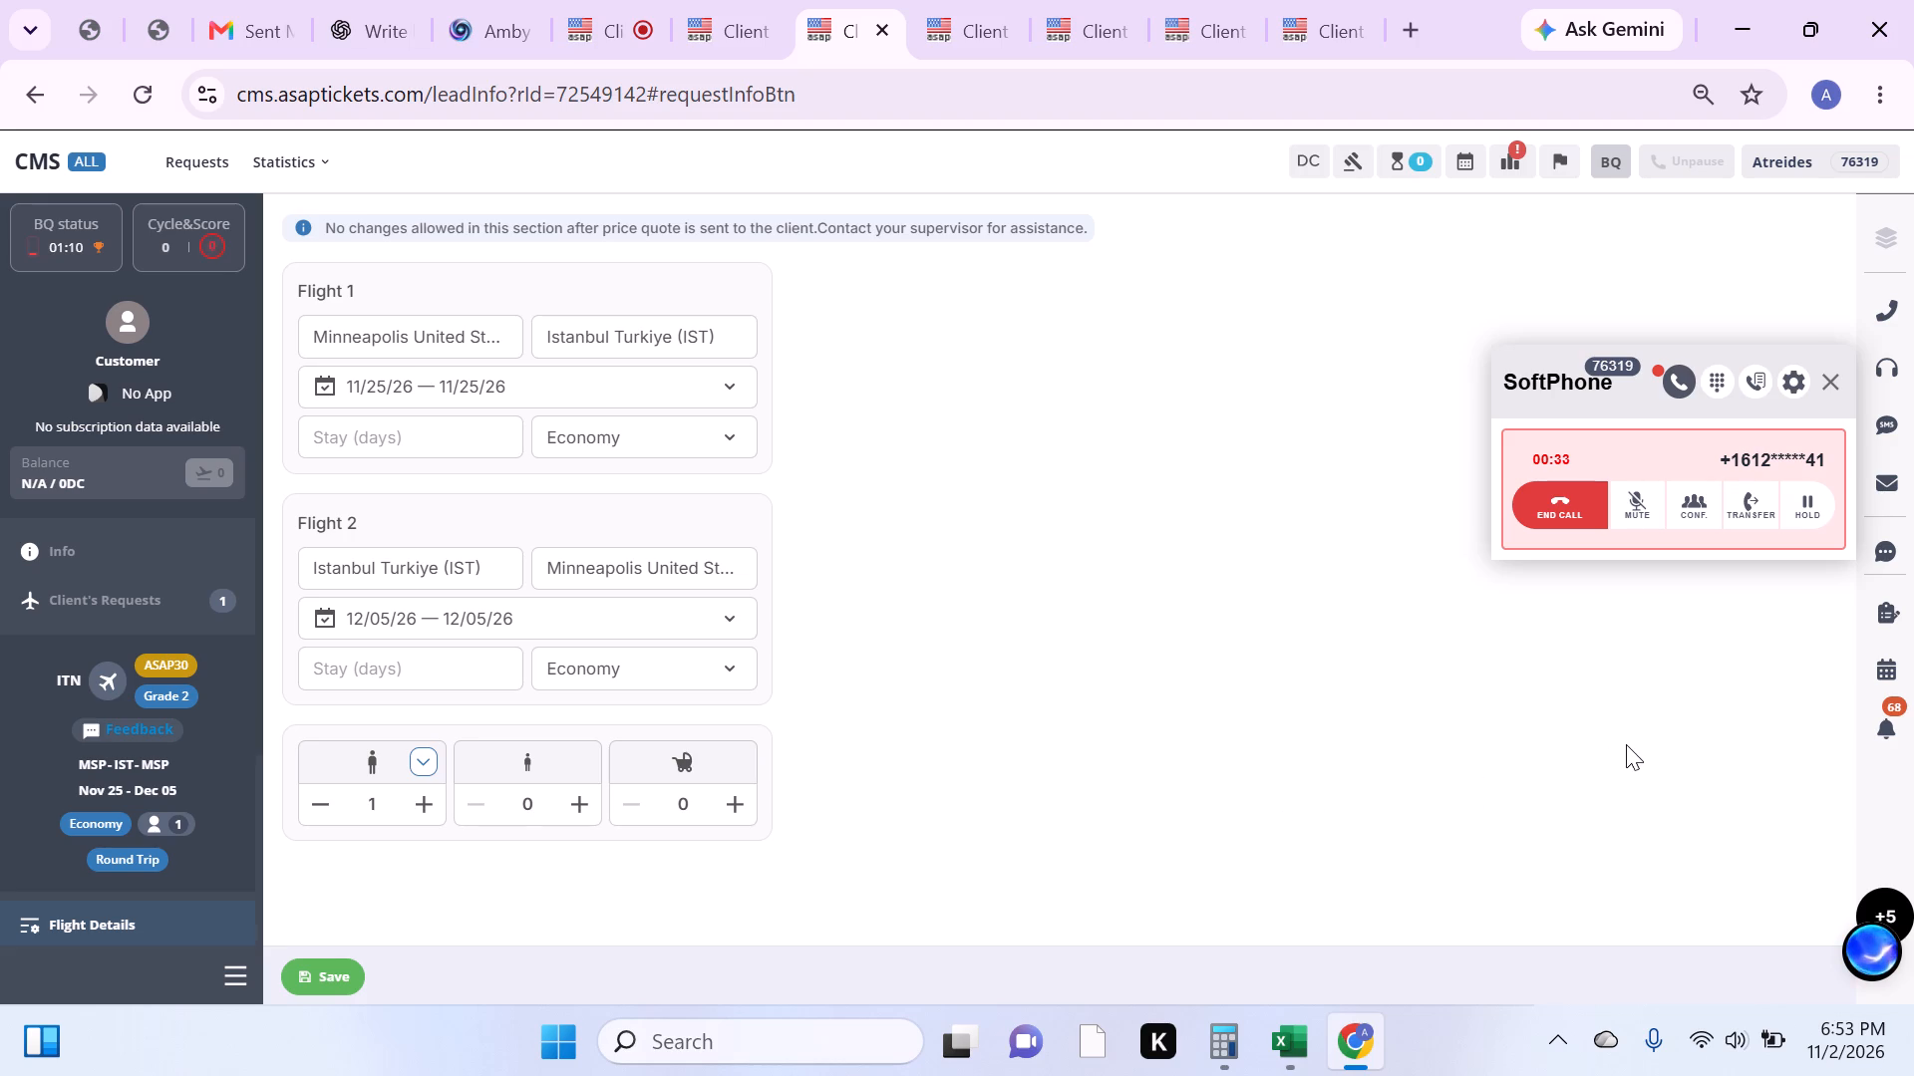
# Move the floating assistant bubble up so it sits just below the notification bell.
pyautogui.moveTo(1869, 954); pyautogui.dragTo(1890, 823)
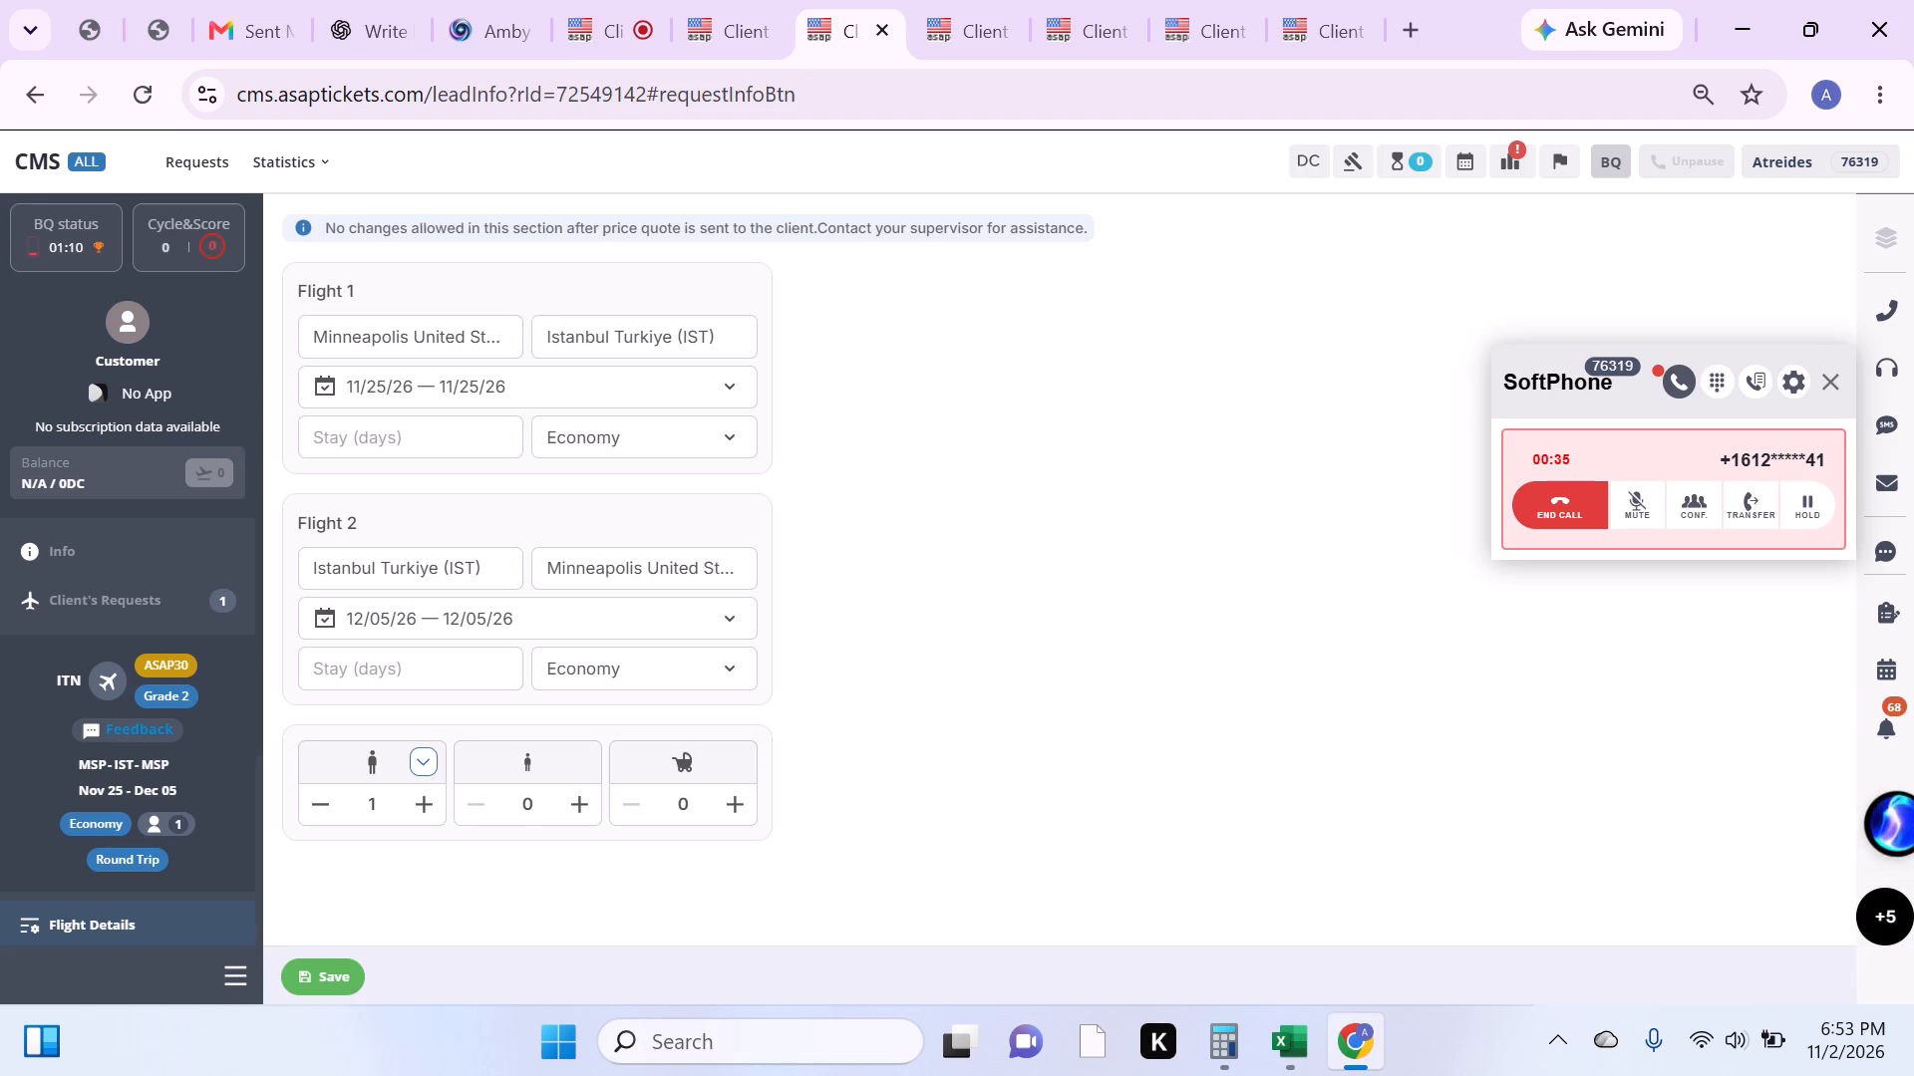
pyautogui.moveTo(1890, 823); pyautogui.dragTo(1890, 821)
pyautogui.moveTo(1890, 720); pyautogui.dragTo(1828, 818)
pyautogui.moveTo(1828, 818); pyautogui.dragTo(1825, 830)
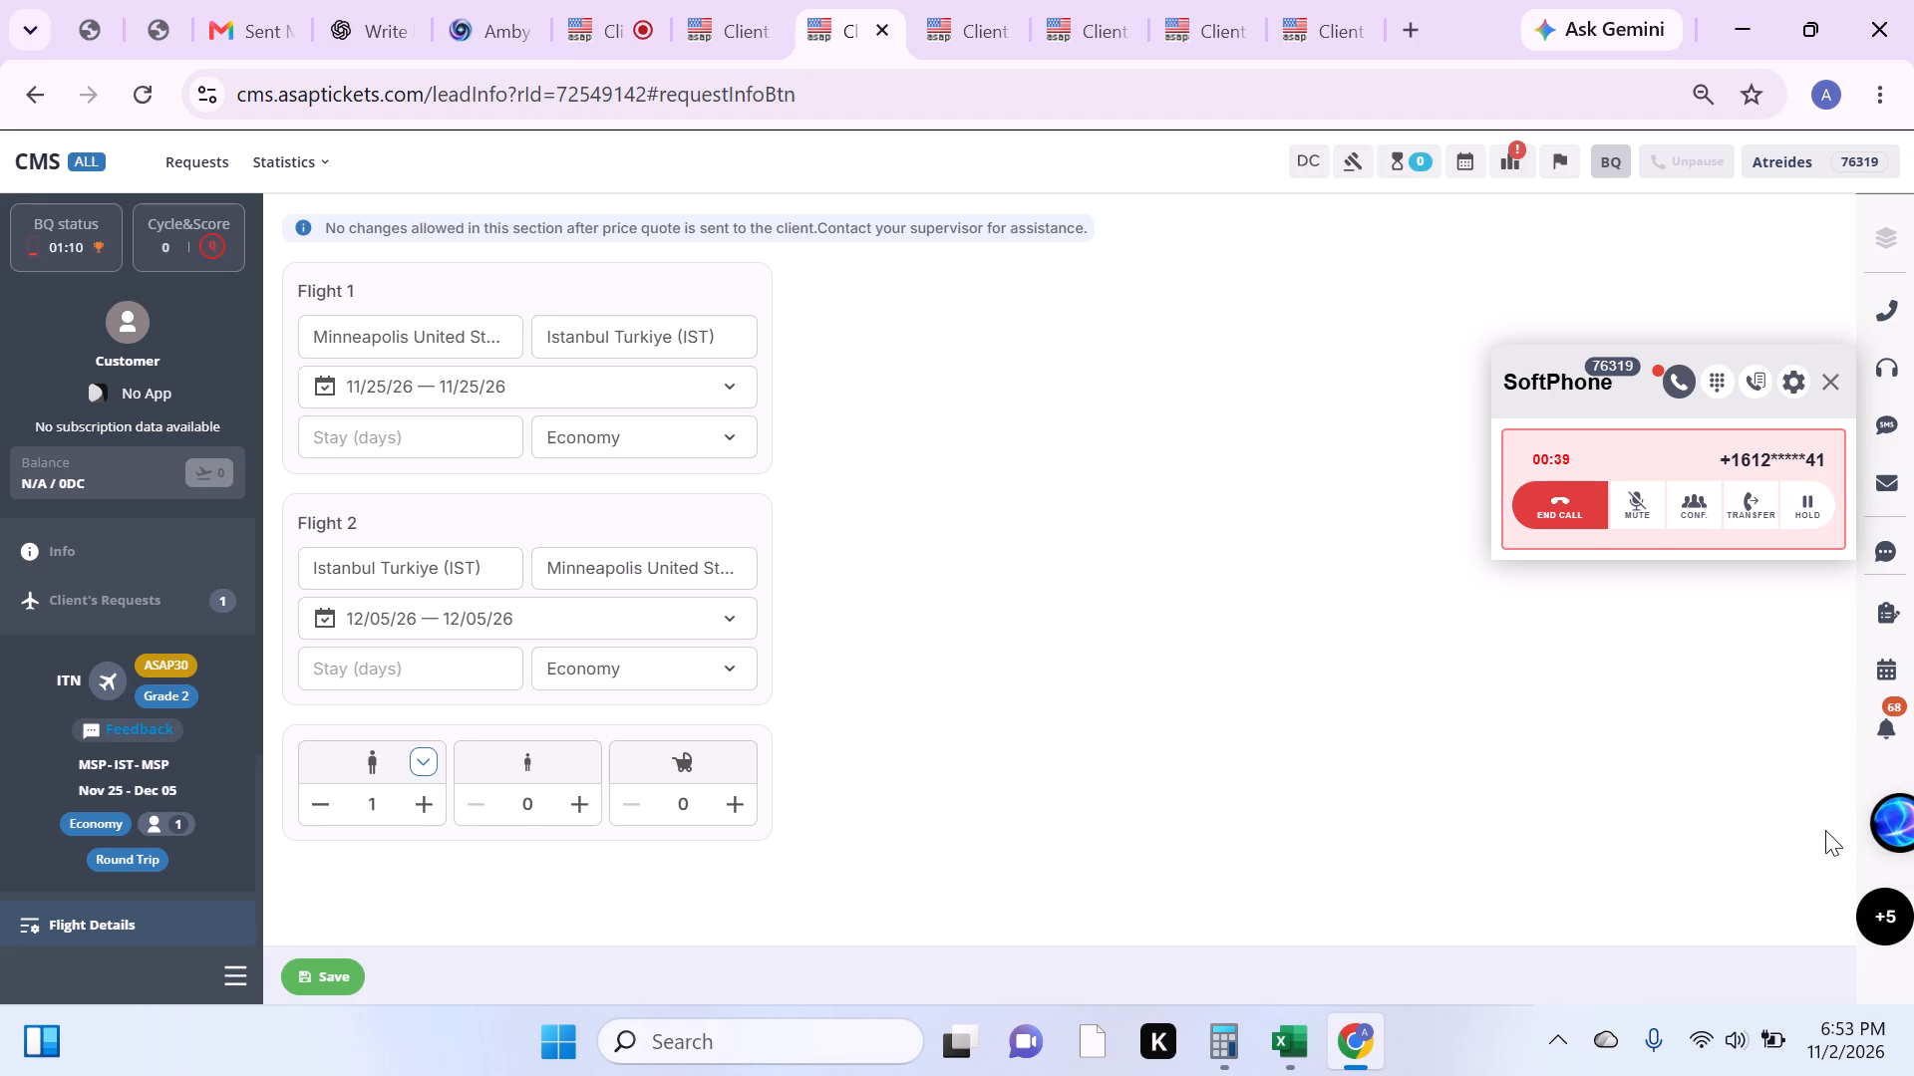
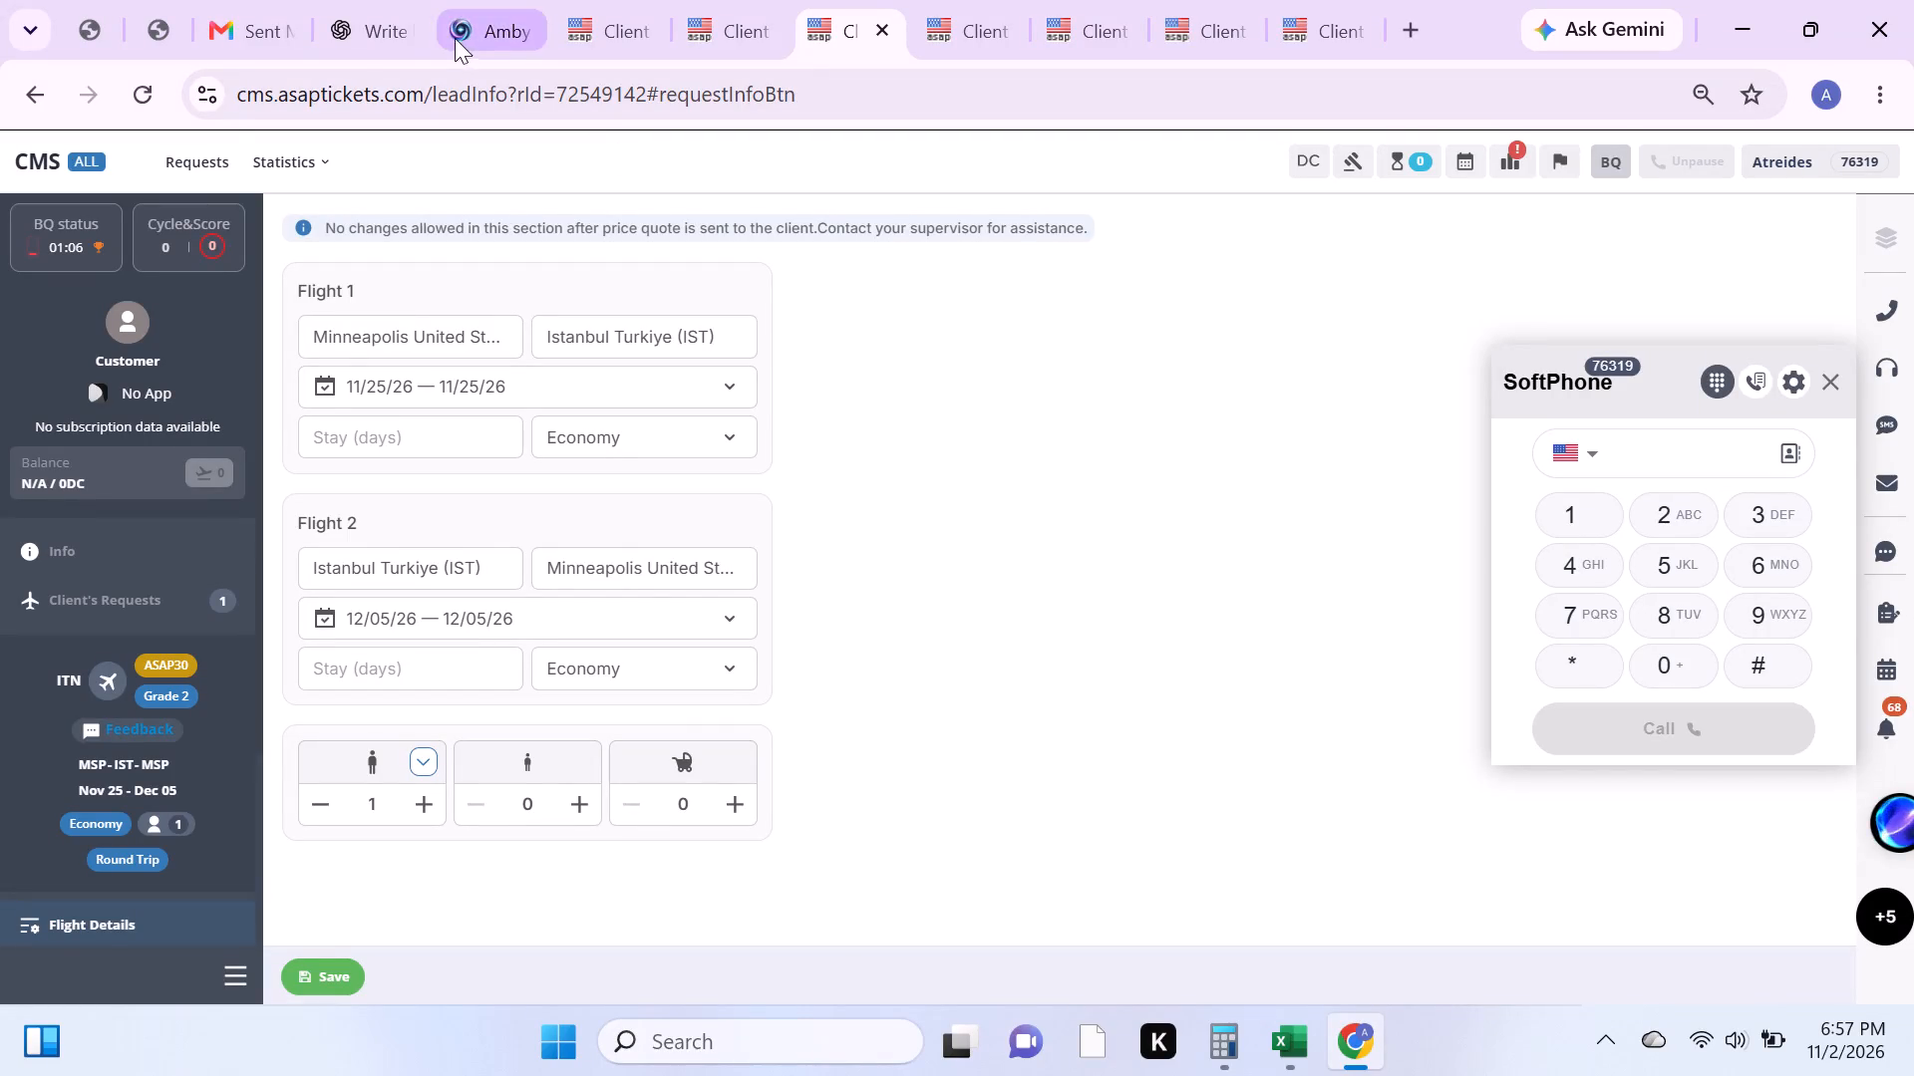
# Close the SoftPhone dialer over the MSP-IST-MSP request's flight details.
pyautogui.click(1826, 385)
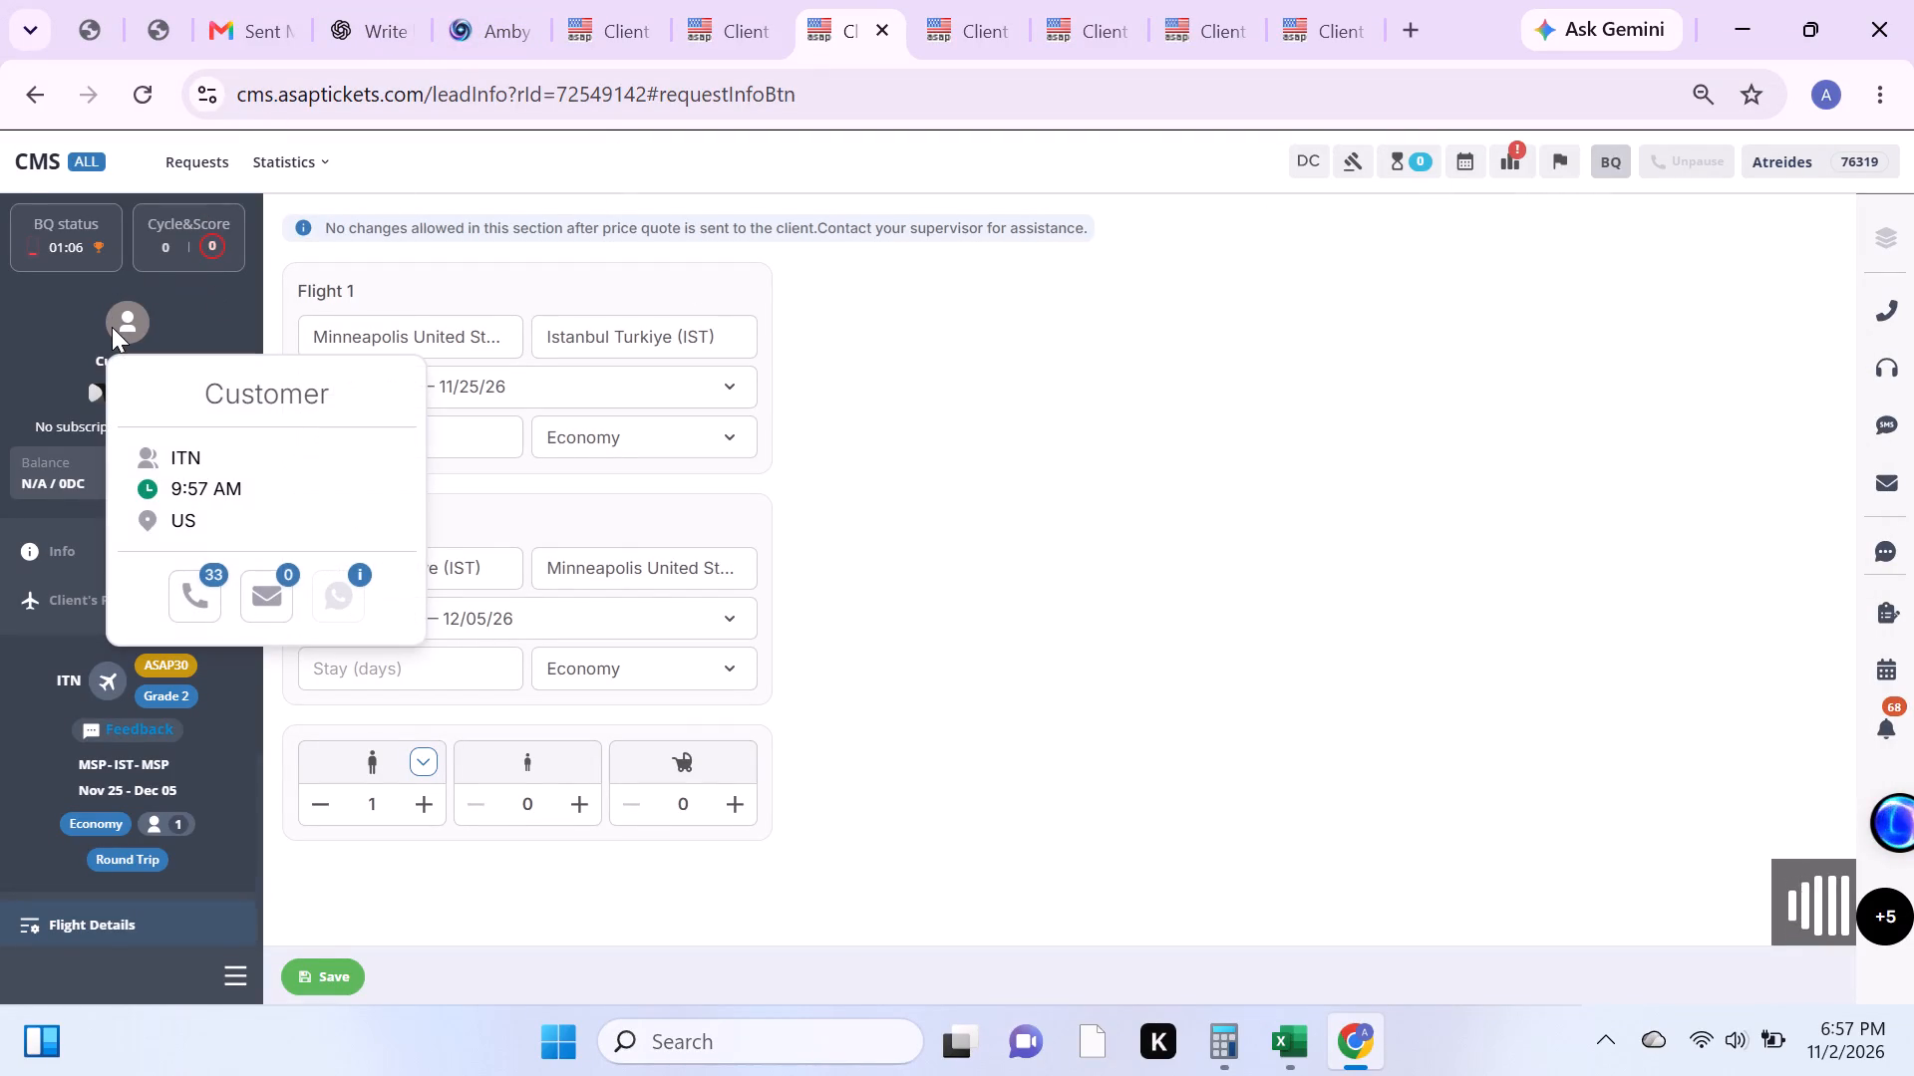
# Switch from the MSP-IST-MSP customer request to the Gmail sent mail.
pyautogui.scroll(-2, 141, 510)
pyautogui.click(258, 23)
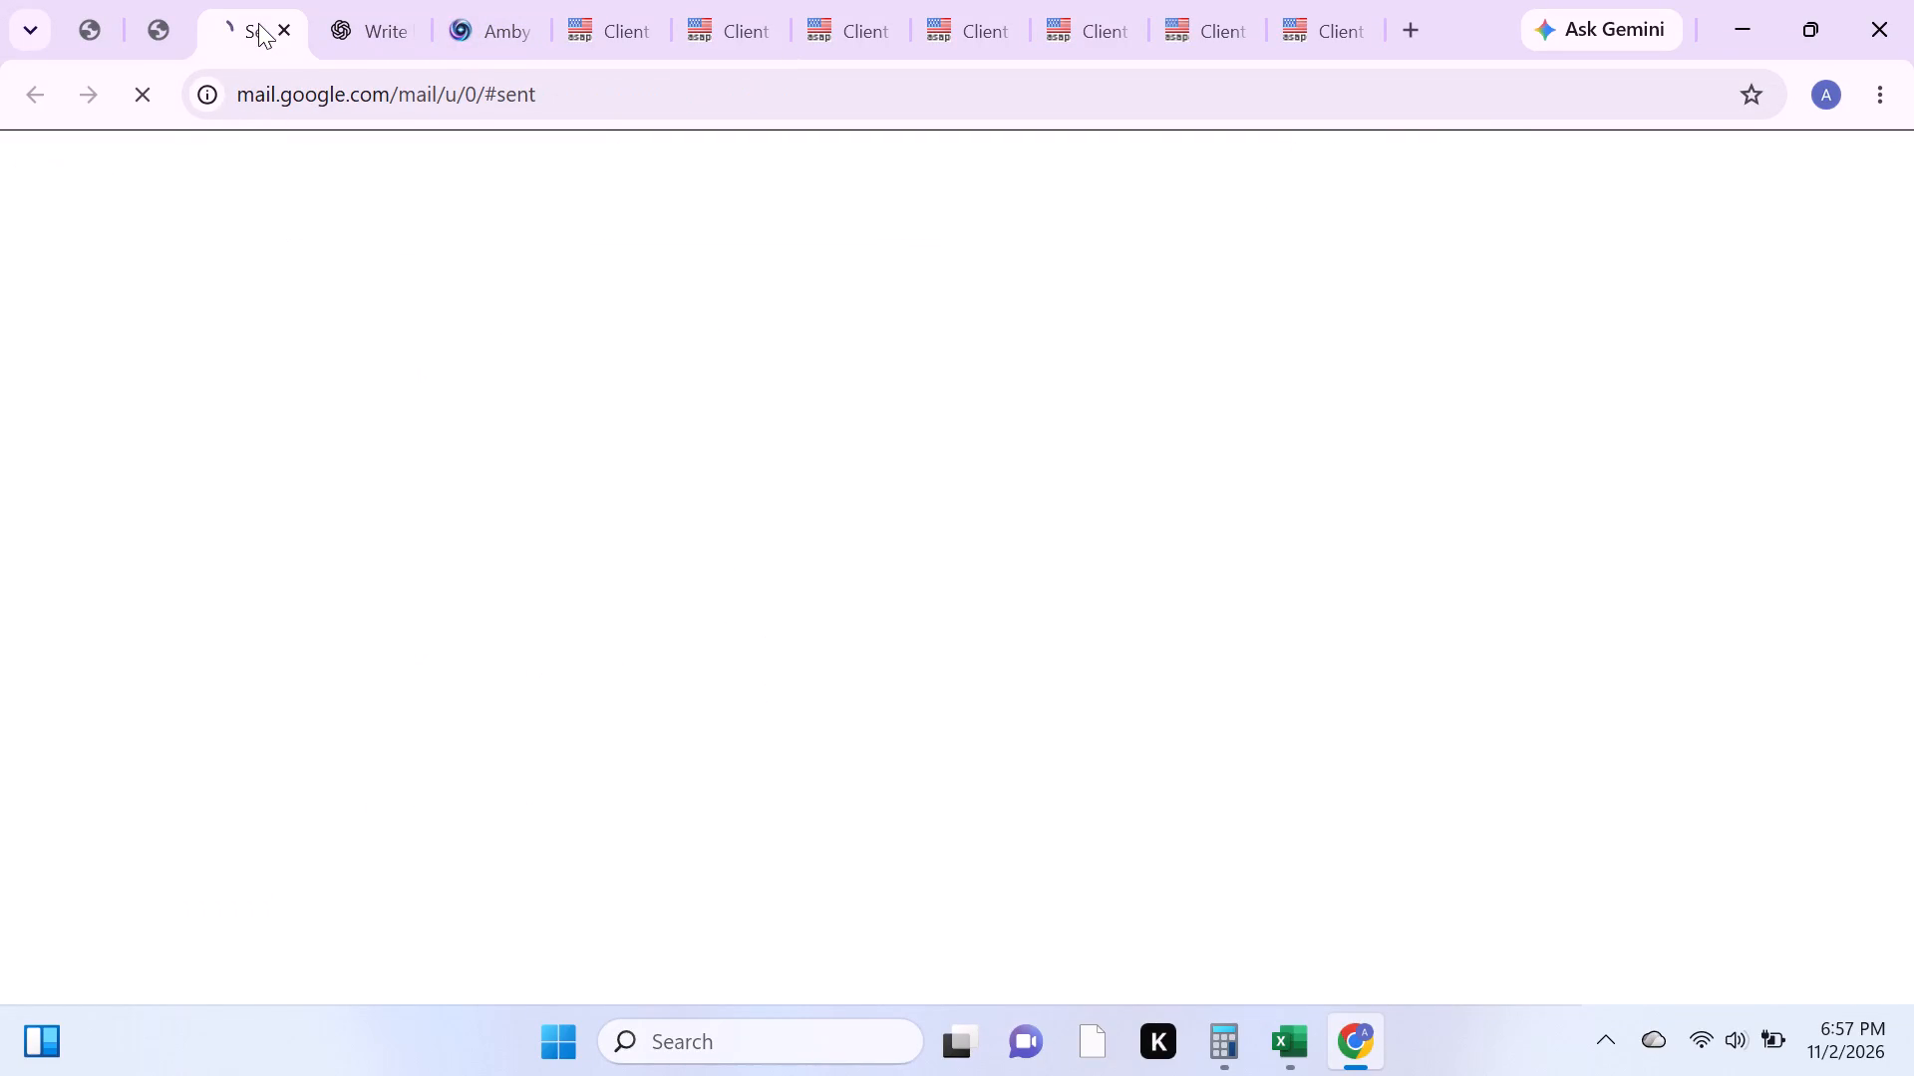